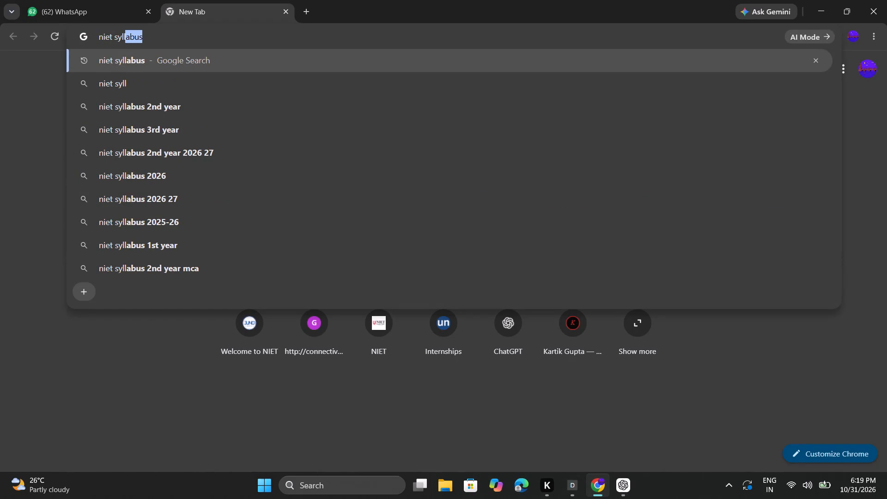
Search Google for "niet syllabus".
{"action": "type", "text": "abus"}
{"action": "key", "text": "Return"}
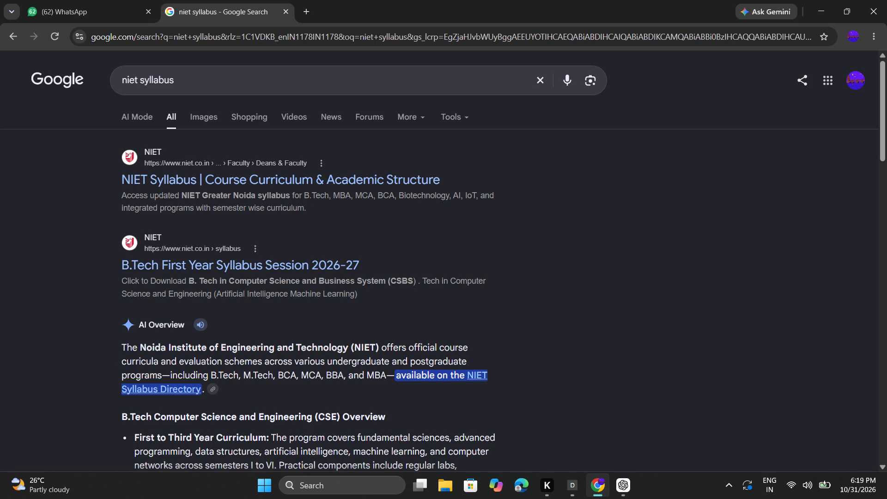
Open the NIET syllabus page and expand the B.Tech list under Second Year syllabus Session 2026-27.
{"action": "left_click", "coordinate": [206, 183]}
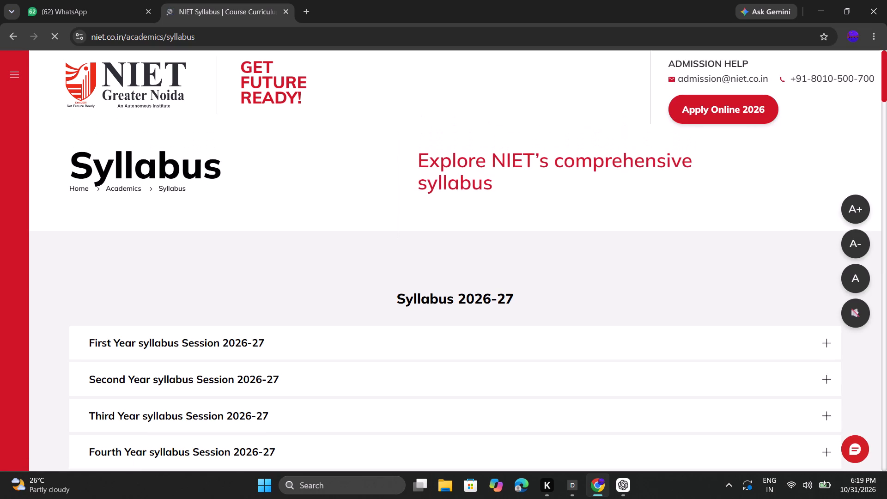
{"action": "left_click", "coordinate": [198, 347]}
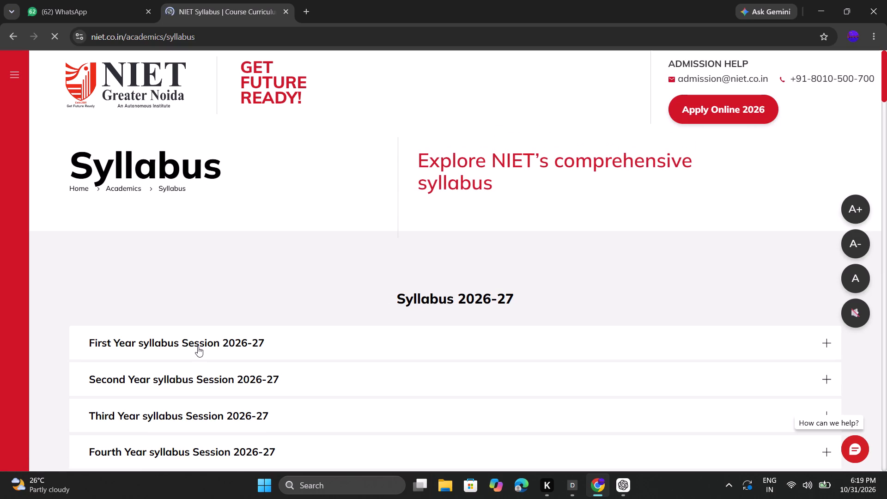
{"action": "scroll", "coordinate": [198, 347], "scroll_direction": "down", "scroll_amount": 3}
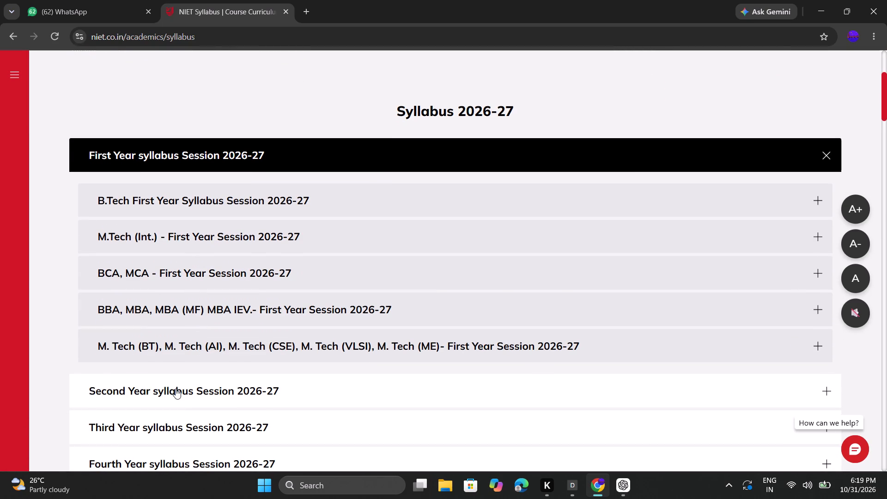
{"action": "left_click", "coordinate": [176, 389]}
{"action": "scroll", "coordinate": [176, 389], "scroll_direction": "down", "scroll_amount": 3}
{"action": "scroll", "coordinate": [176, 389], "scroll_direction": "up", "scroll_amount": 2}
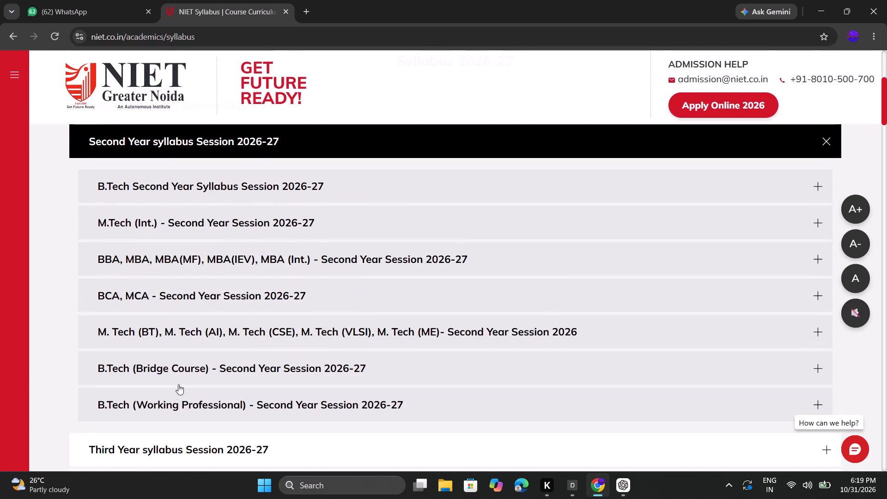
{"action": "left_click", "coordinate": [234, 183]}
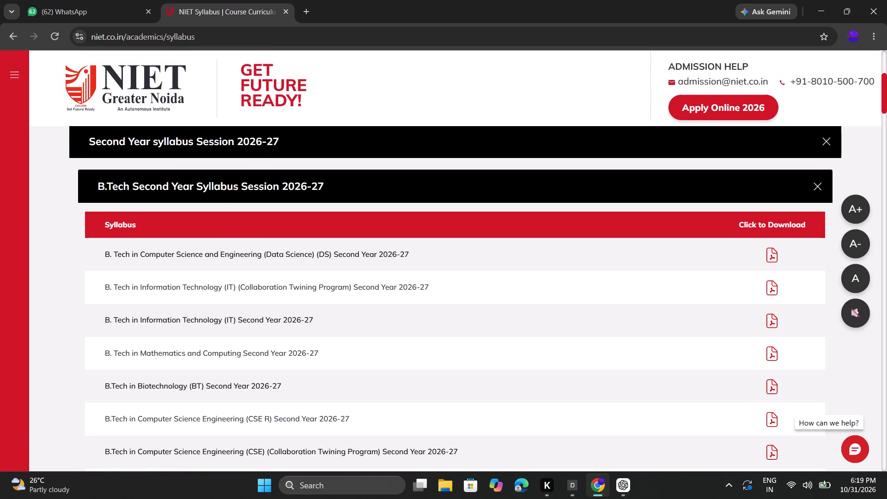
Open the second-year B.Tech CSE (AIML) (Collaboration Twining Program) 2026-27 syllabus PDF.
{"action": "scroll", "coordinate": [229, 314], "scroll_direction": "down", "scroll_amount": 6}
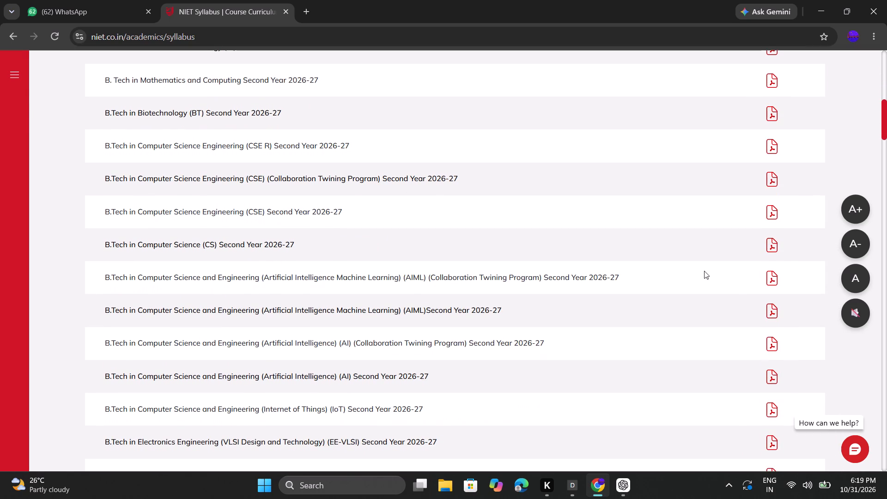
{"action": "left_click", "coordinate": [772, 278]}
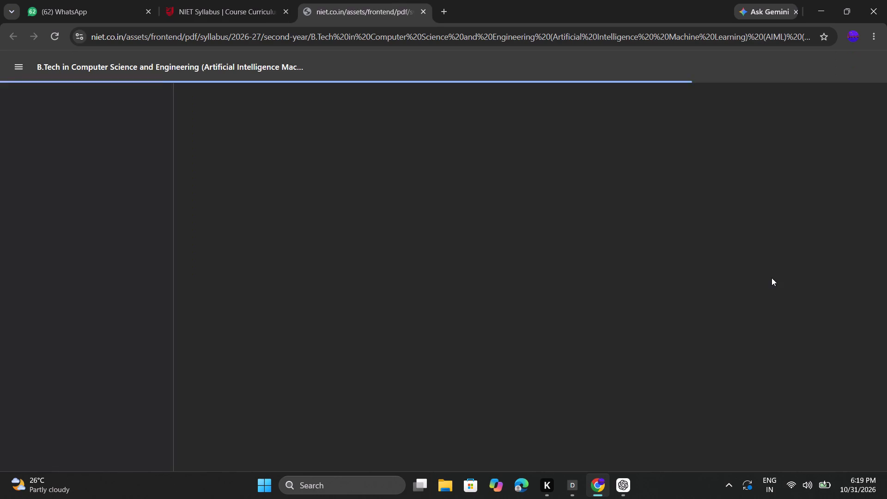
{"action": "left_click", "coordinate": [502, 139]}
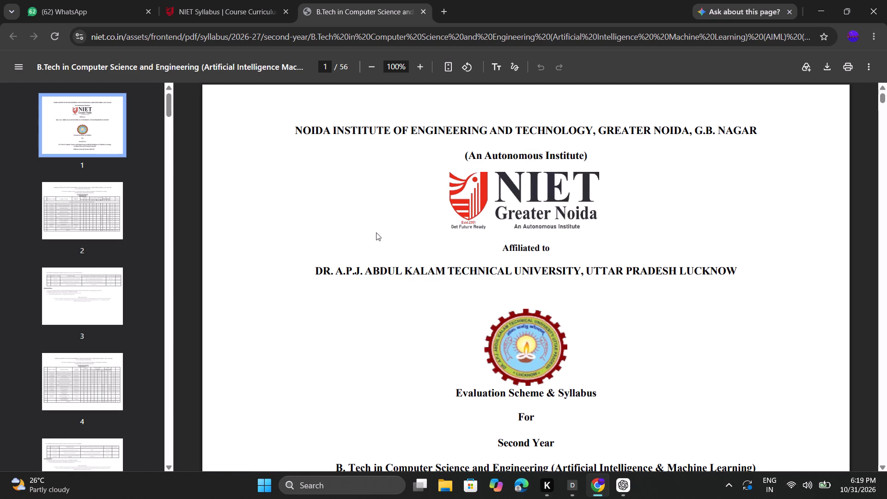
Skim the evaluation scheme tables, MOOC lists and first course pages of the syllabus PDF, and return to its cover.
{"action": "scroll", "coordinate": [463, 351], "scroll_direction": "down", "scroll_amount": 3}
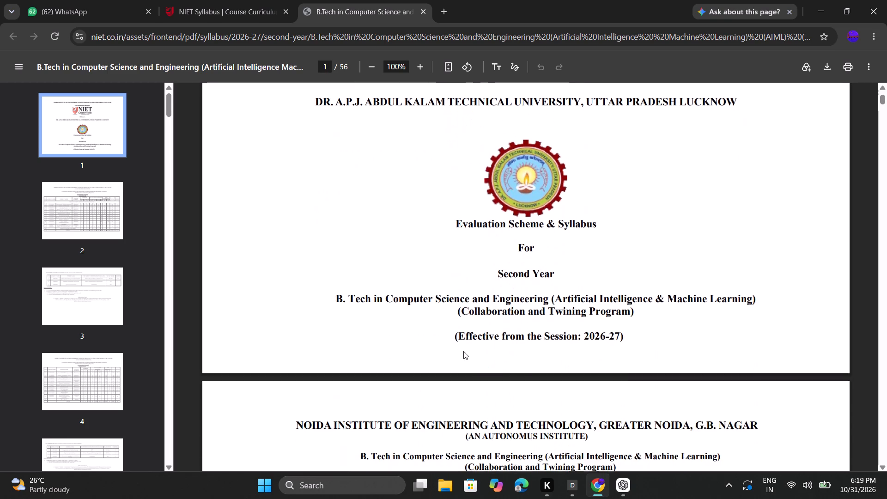
{"action": "scroll", "coordinate": [463, 351], "scroll_direction": "down", "scroll_amount": 8}
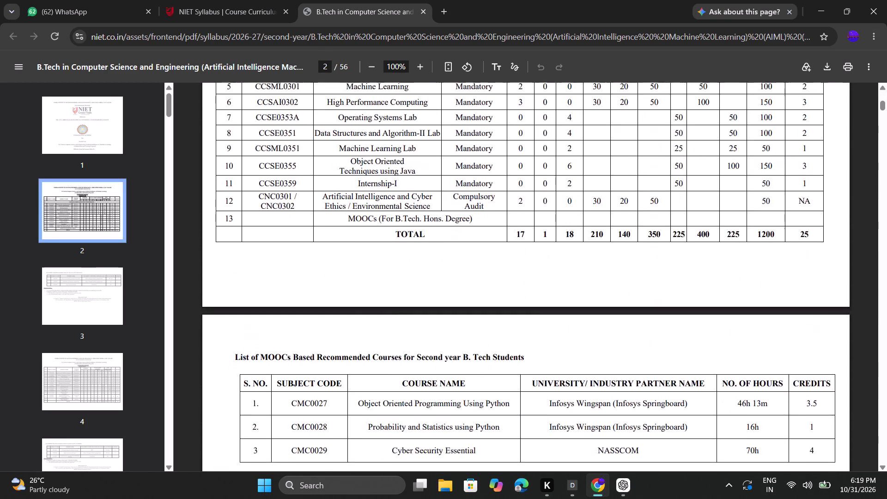
{"action": "scroll", "coordinate": [463, 341], "scroll_direction": "down", "scroll_amount": 9}
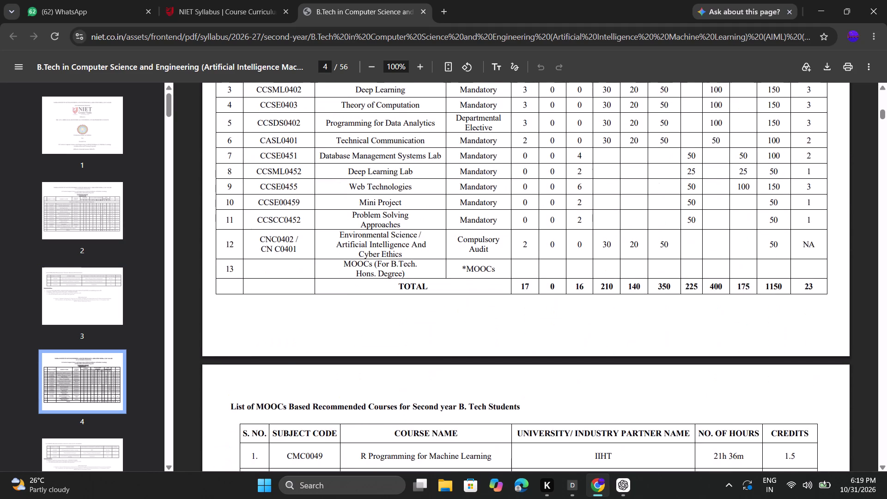
{"action": "scroll", "coordinate": [463, 341], "scroll_direction": "down", "scroll_amount": 9}
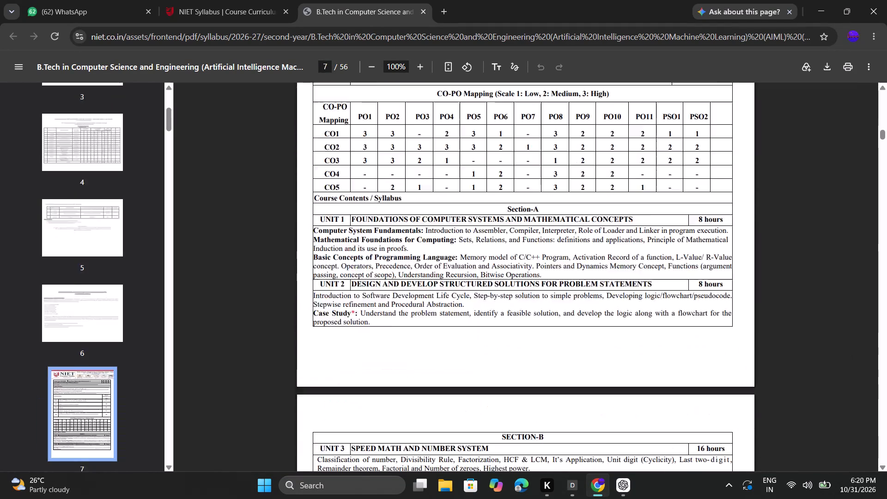
{"action": "scroll", "coordinate": [463, 341], "scroll_direction": "down", "scroll_amount": 2}
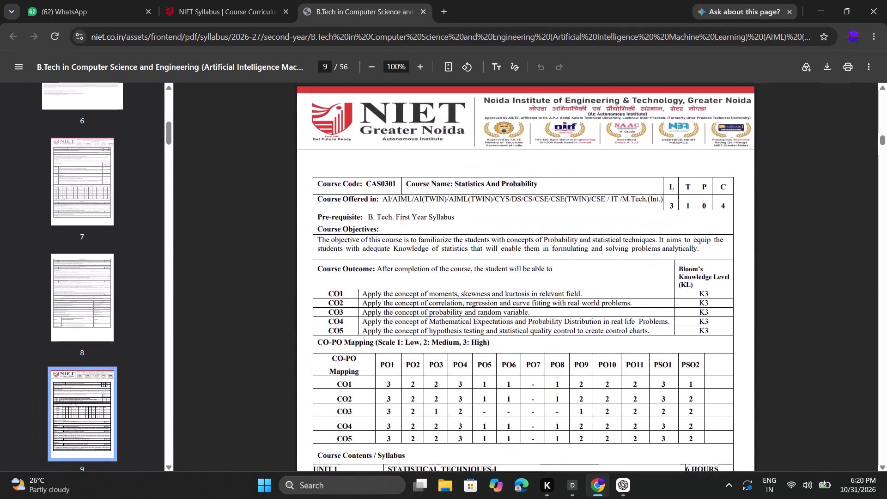
{"action": "scroll", "coordinate": [463, 341], "scroll_direction": "up", "scroll_amount": 17}
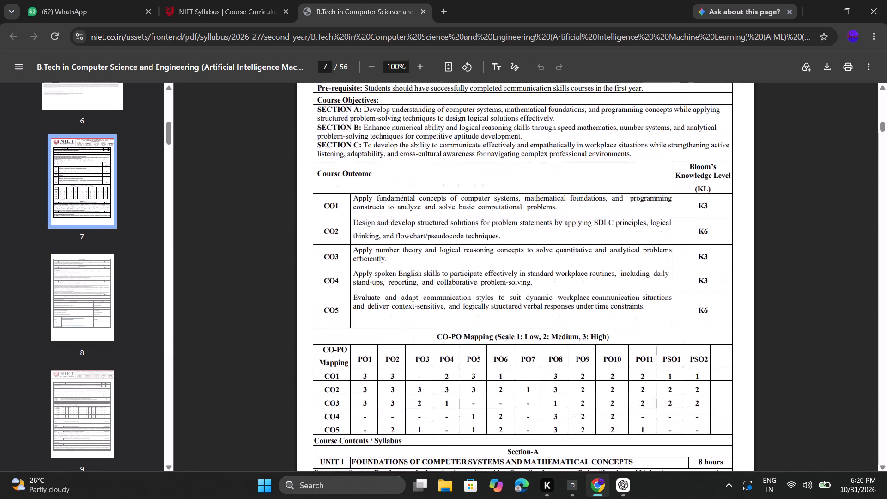
{"action": "scroll", "coordinate": [463, 341], "scroll_direction": "up", "scroll_amount": 19}
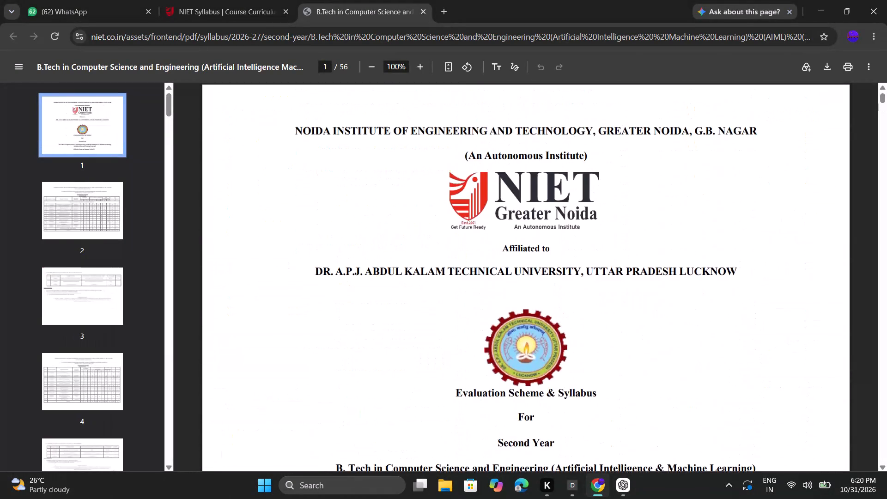
Examine the semester evaluation schemes and the Employability Skill Development - I course syllabus.
{"action": "scroll", "coordinate": [463, 341], "scroll_direction": "down", "scroll_amount": 7}
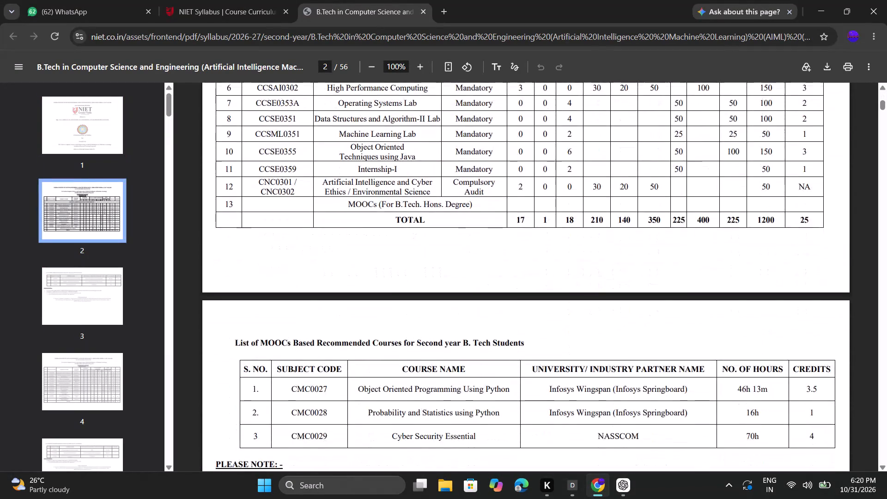
{"action": "scroll", "coordinate": [463, 341], "scroll_direction": "down", "scroll_amount": 9}
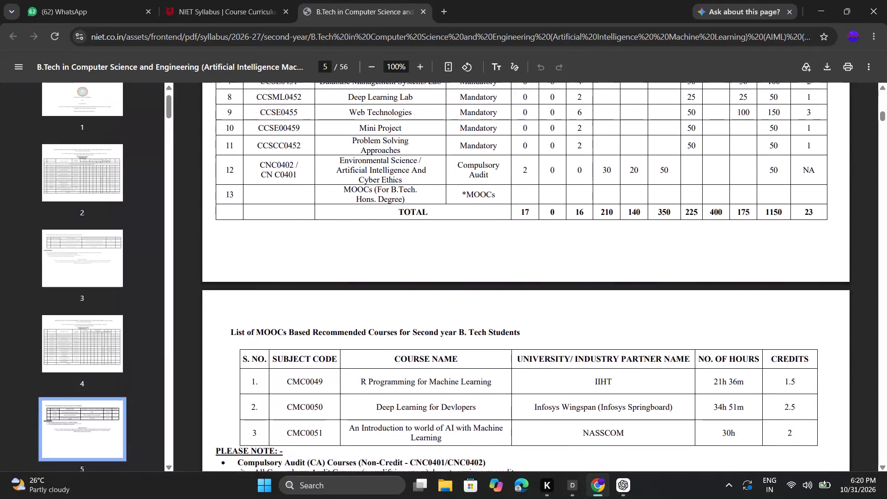
{"action": "scroll", "coordinate": [463, 341], "scroll_direction": "down", "scroll_amount": 9}
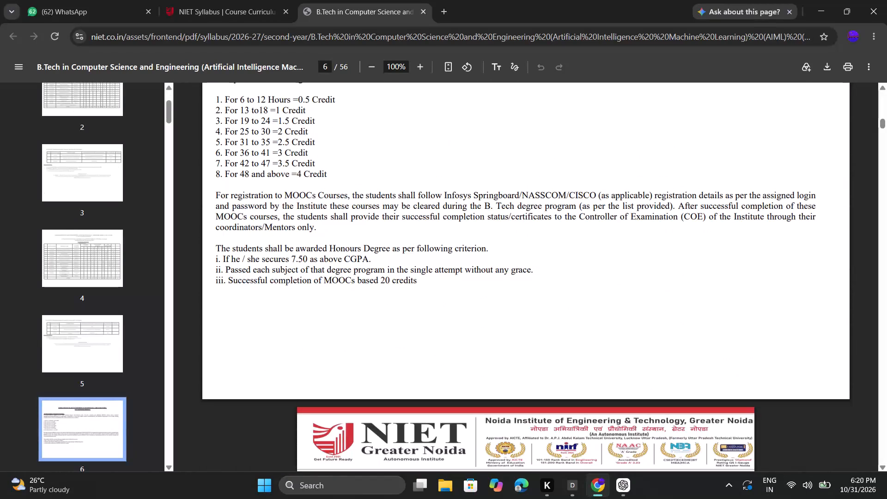
{"action": "scroll", "coordinate": [463, 341], "scroll_direction": "down", "scroll_amount": 7}
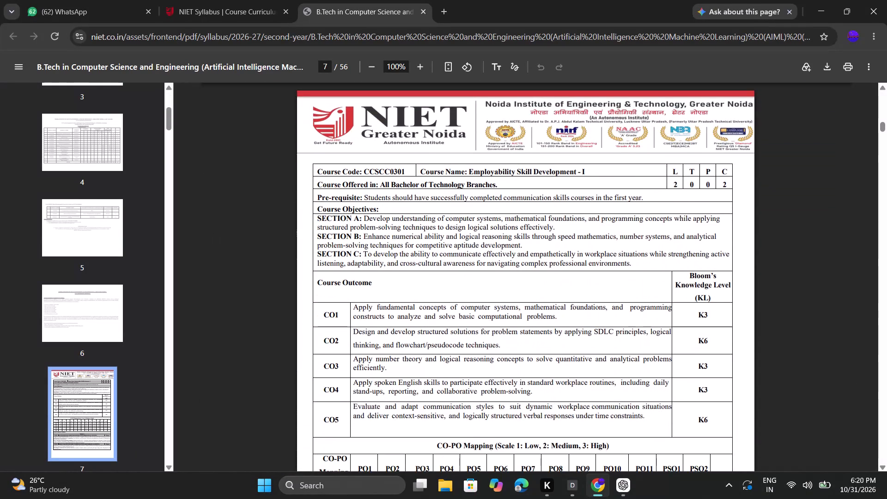
{"action": "scroll", "coordinate": [463, 341], "scroll_direction": "down", "scroll_amount": 2}
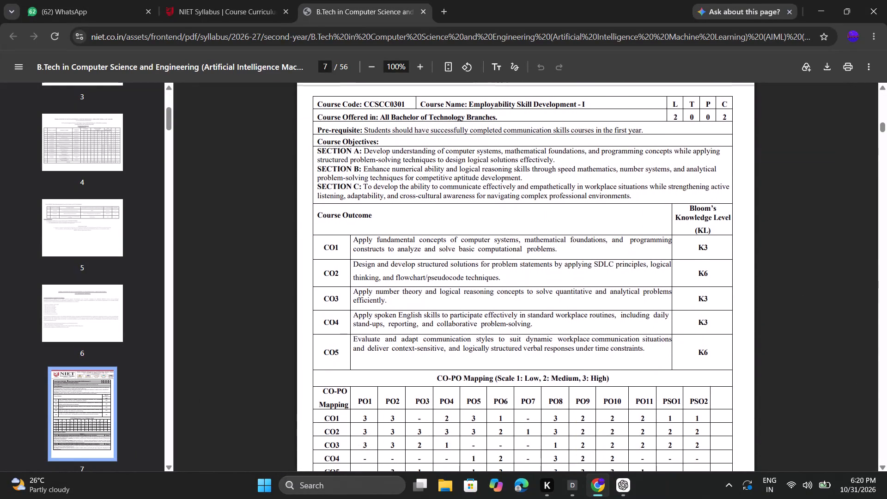
{"action": "scroll", "coordinate": [463, 341], "scroll_direction": "down", "scroll_amount": 5}
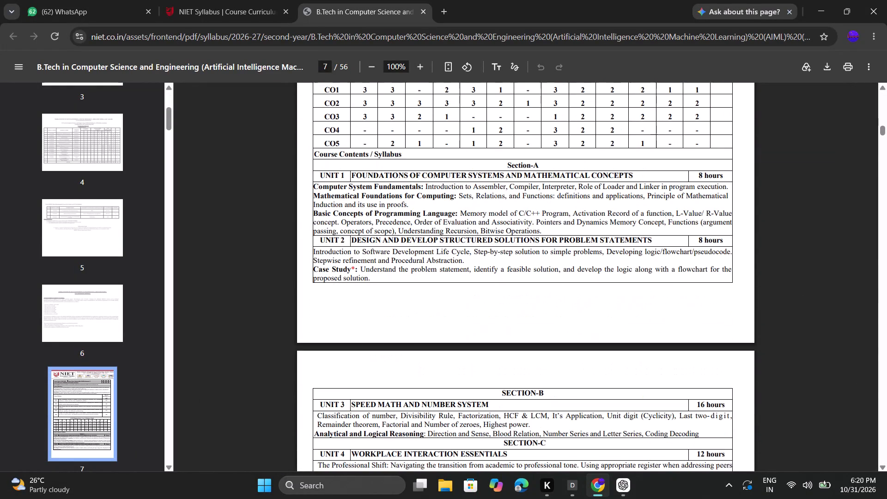
{"action": "scroll", "coordinate": [463, 341], "scroll_direction": "down", "scroll_amount": 5}
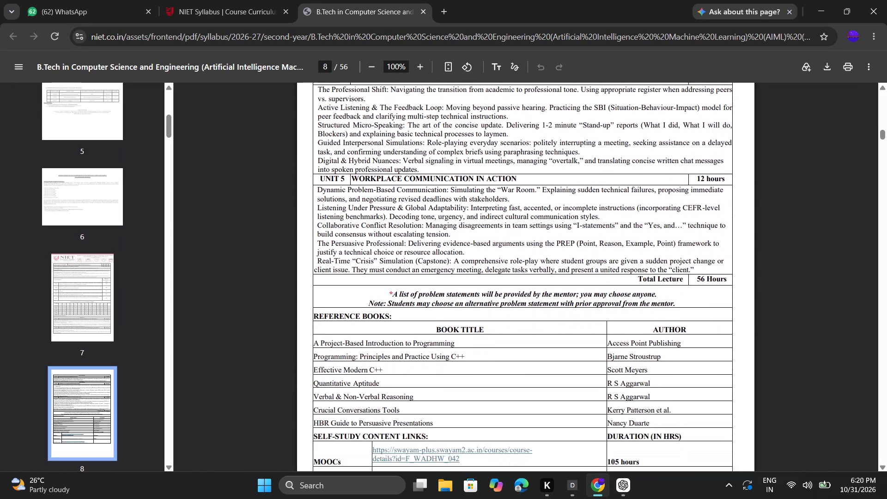
{"action": "scroll", "coordinate": [463, 341], "scroll_direction": "down", "scroll_amount": 2}
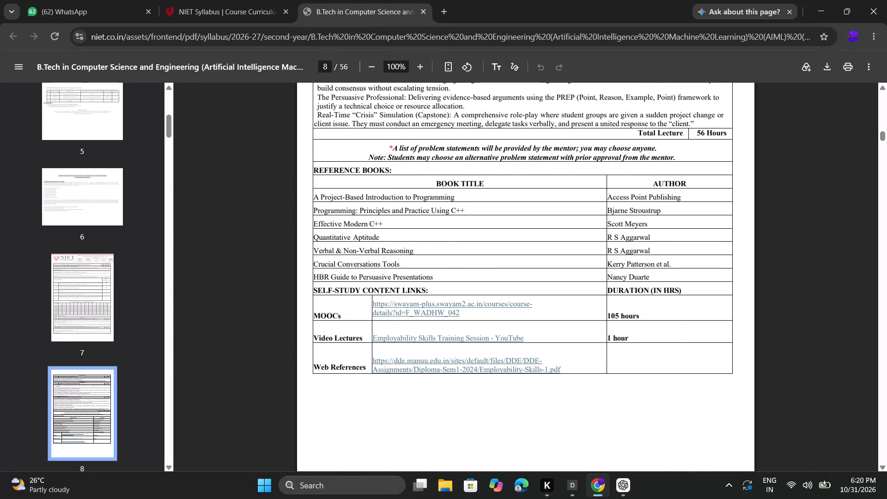
Review the course contents and book lists for Statistics And Probability and Operating Systems.
{"action": "scroll", "coordinate": [463, 341], "scroll_direction": "down", "scroll_amount": 4}
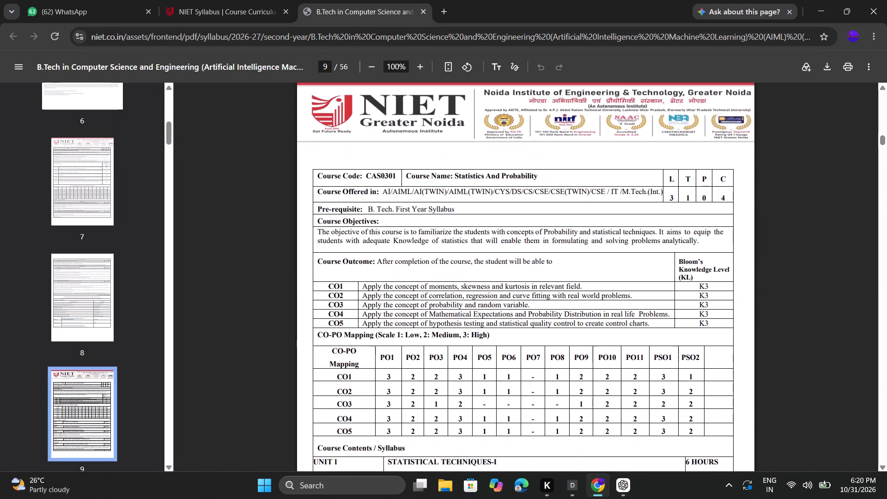
{"action": "scroll", "coordinate": [463, 341], "scroll_direction": "down", "scroll_amount": 5}
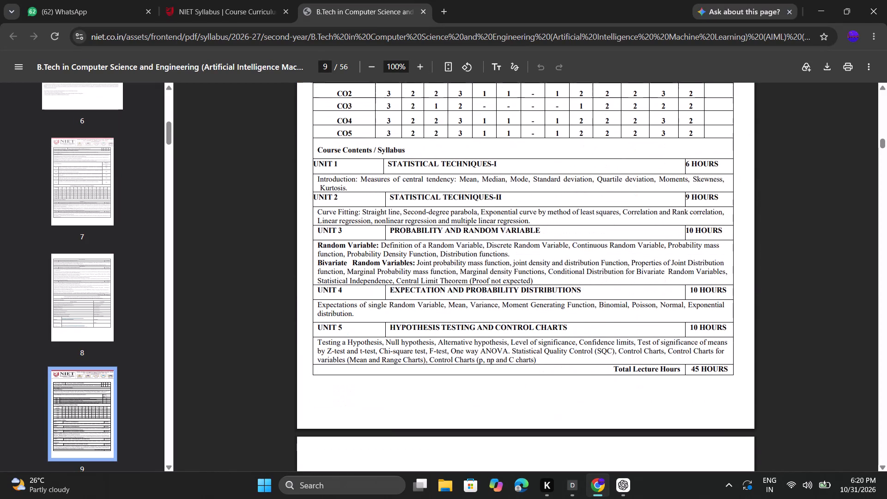
{"action": "scroll", "coordinate": [463, 341], "scroll_direction": "down", "scroll_amount": 6}
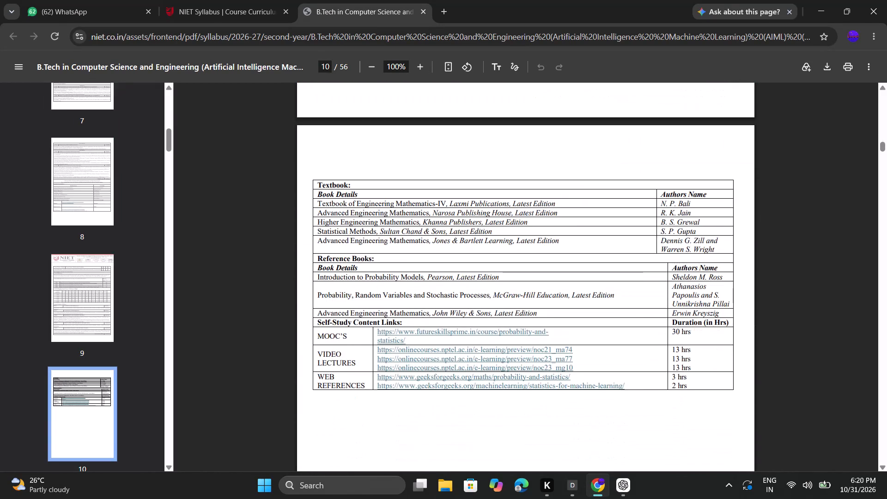
{"action": "scroll", "coordinate": [463, 341], "scroll_direction": "down", "scroll_amount": 6}
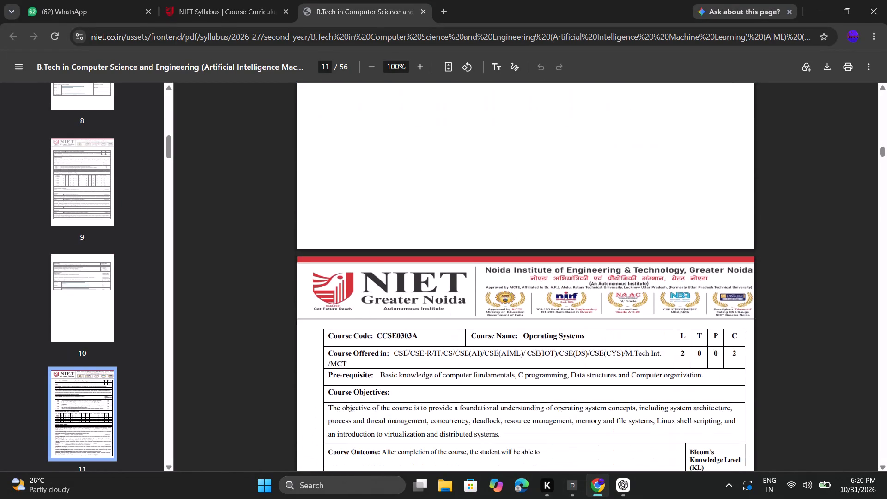
{"action": "scroll", "coordinate": [463, 341], "scroll_direction": "down", "scroll_amount": 4}
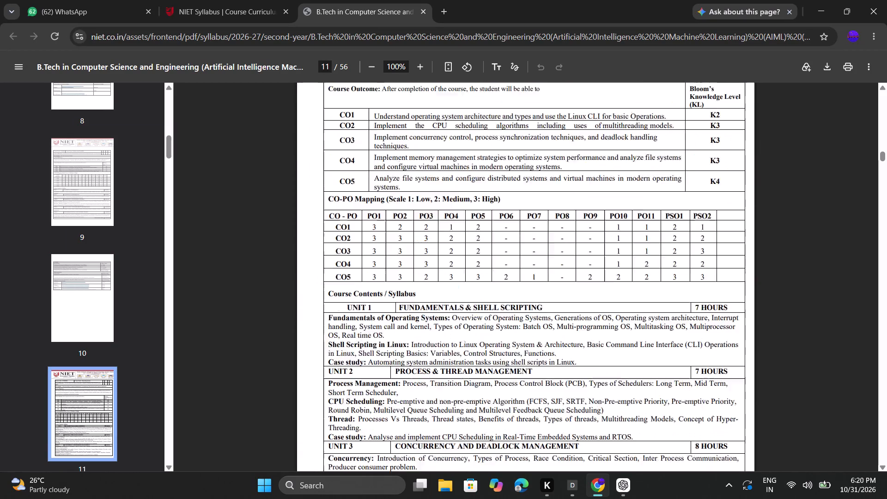
{"action": "scroll", "coordinate": [463, 341], "scroll_direction": "down", "scroll_amount": 6}
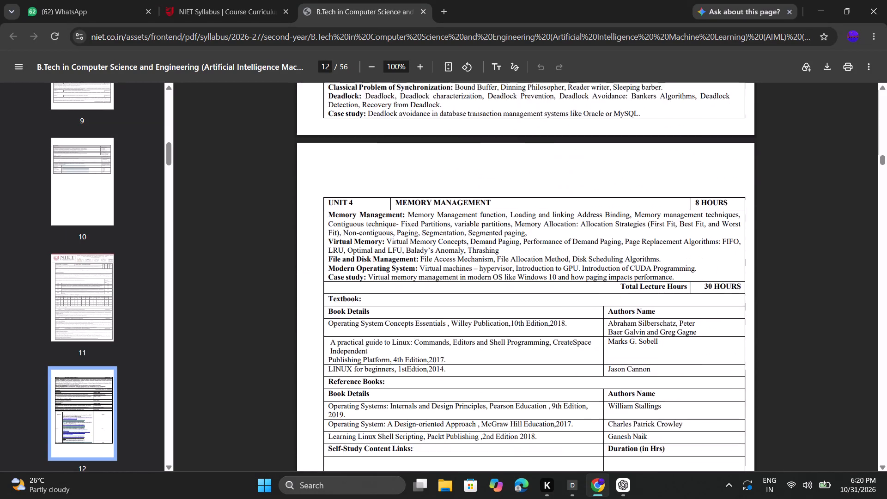
{"action": "scroll", "coordinate": [463, 341], "scroll_direction": "down", "scroll_amount": 5}
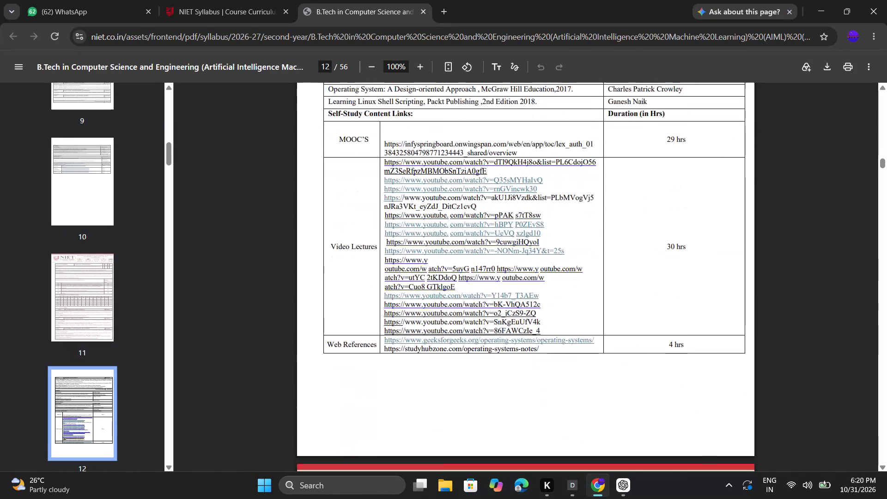
Go past the trees, graphs and dynamic programming course and examine the Machine Learning (CCSML0301) syllabus units.
{"action": "scroll", "coordinate": [463, 341], "scroll_direction": "down", "scroll_amount": 6}
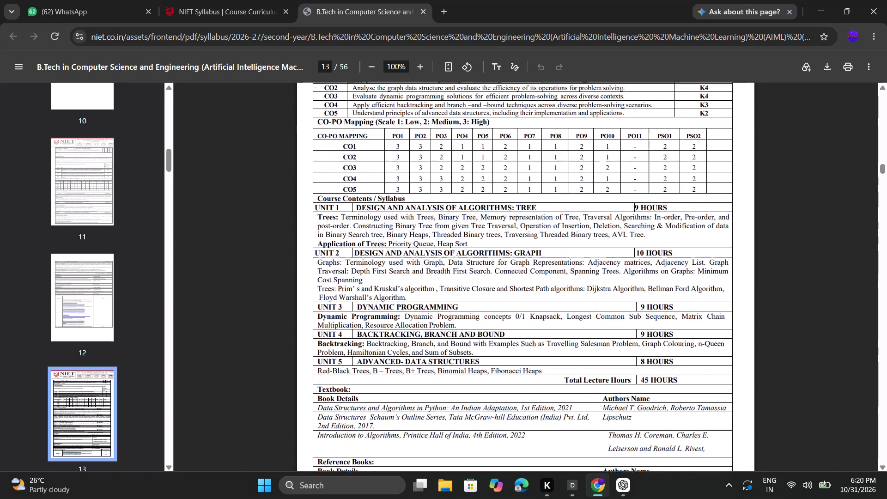
{"action": "scroll", "coordinate": [463, 341], "scroll_direction": "down", "scroll_amount": 3}
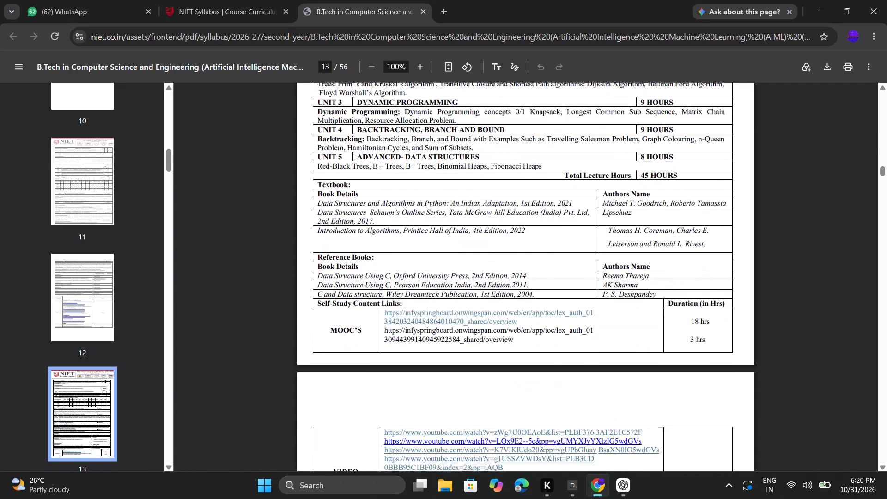
{"action": "scroll", "coordinate": [463, 341], "scroll_direction": "down", "scroll_amount": 5}
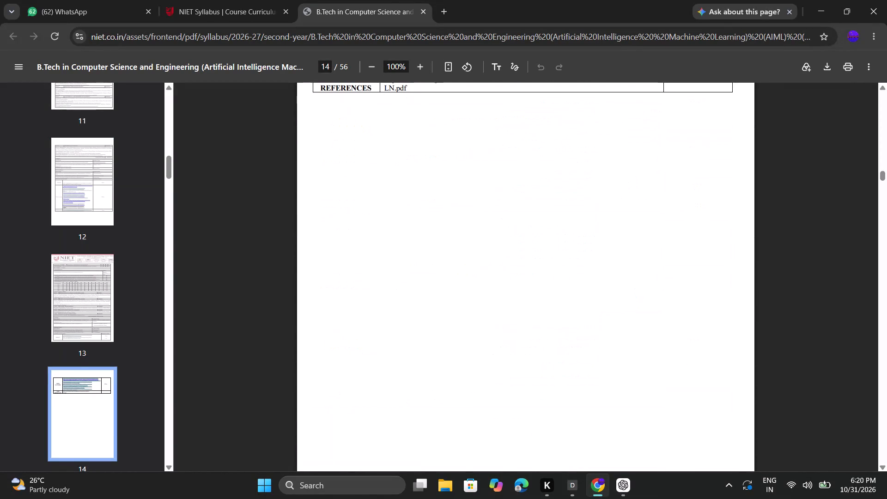
{"action": "scroll", "coordinate": [463, 341], "scroll_direction": "down", "scroll_amount": 4}
{"action": "scroll", "coordinate": [463, 341], "scroll_direction": "up", "scroll_amount": 1}
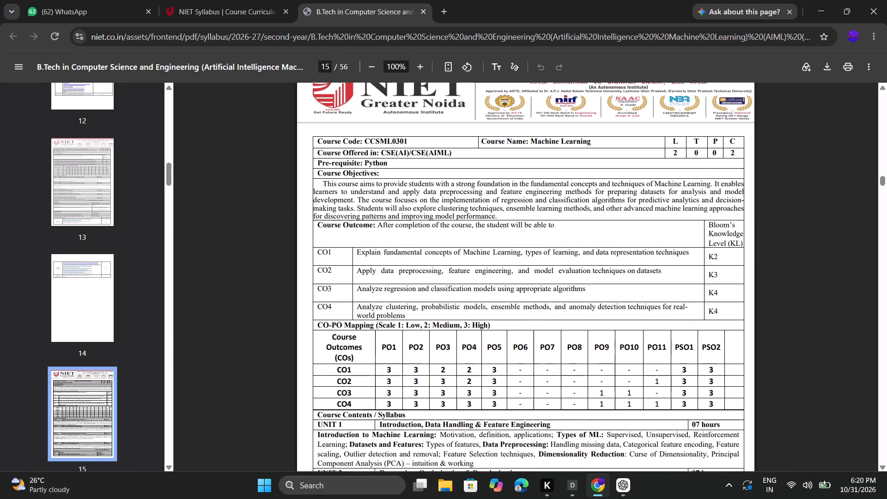
{"action": "scroll", "coordinate": [463, 341], "scroll_direction": "down", "scroll_amount": 3}
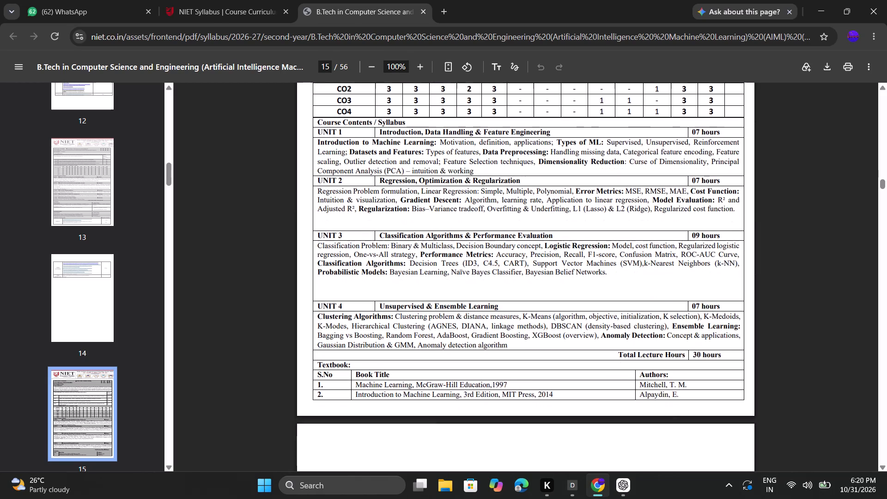
{"action": "scroll", "coordinate": [463, 341], "scroll_direction": "down", "scroll_amount": 2}
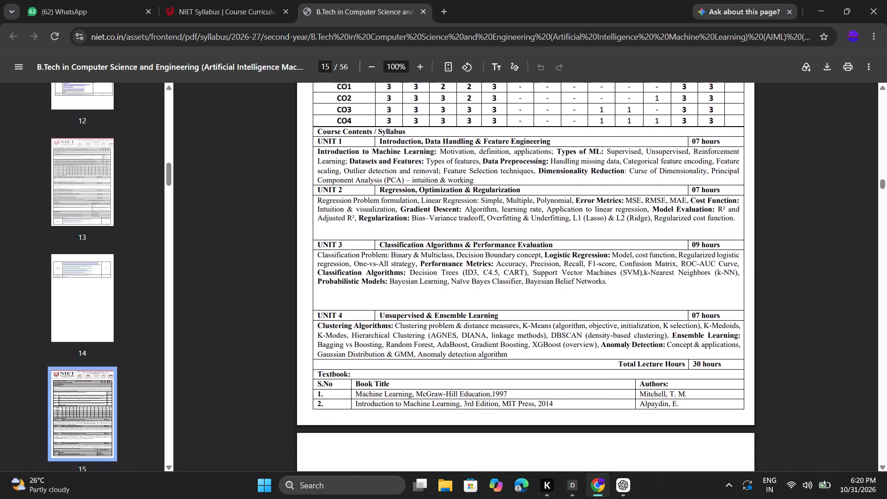
{"action": "key", "text": "Print"}
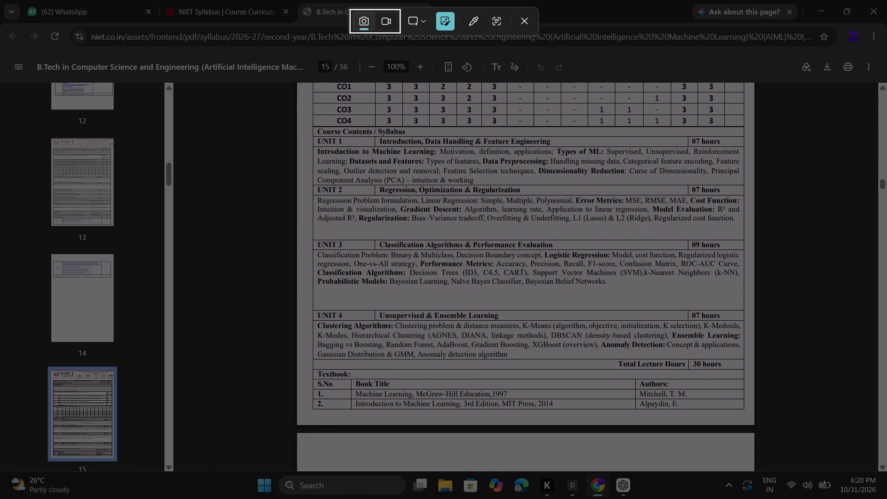
{"action": "left_click_drag", "start_coordinate": [307, 124], "coordinate": [328, 316]}
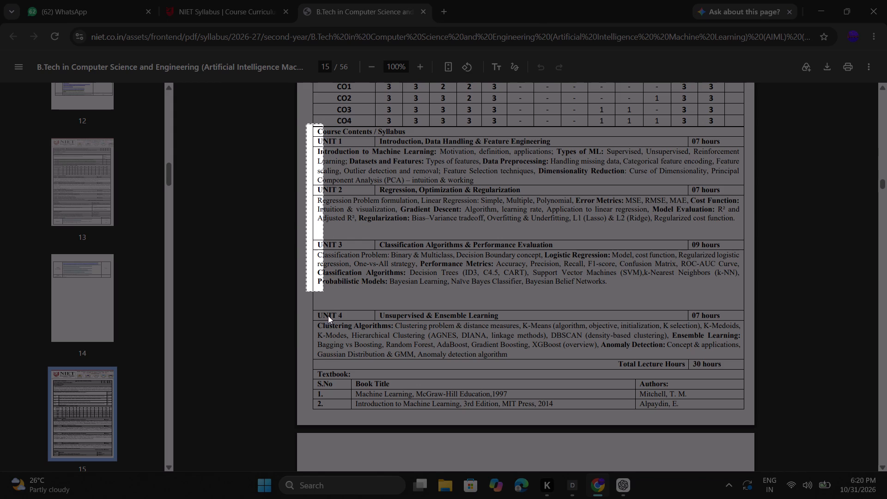
{"action": "left_click_drag", "start_coordinate": [328, 316], "coordinate": [649, 352]}
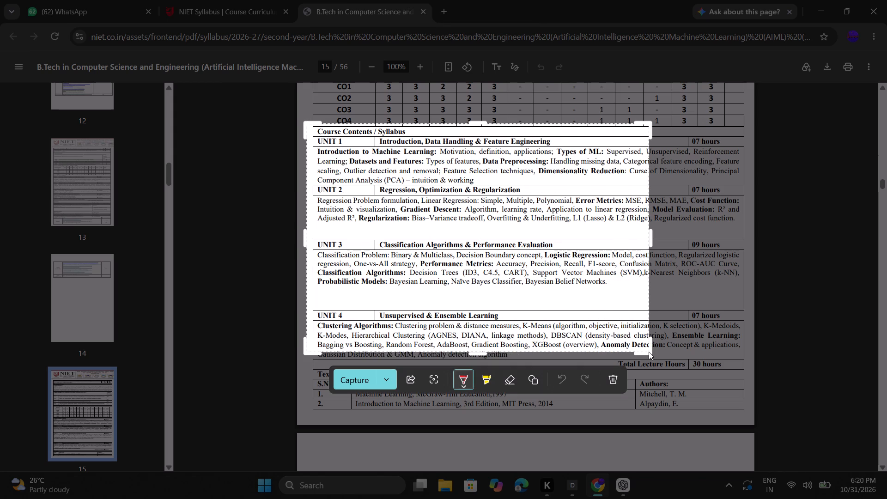
{"action": "left_click_drag", "start_coordinate": [650, 242], "coordinate": [666, 239]}
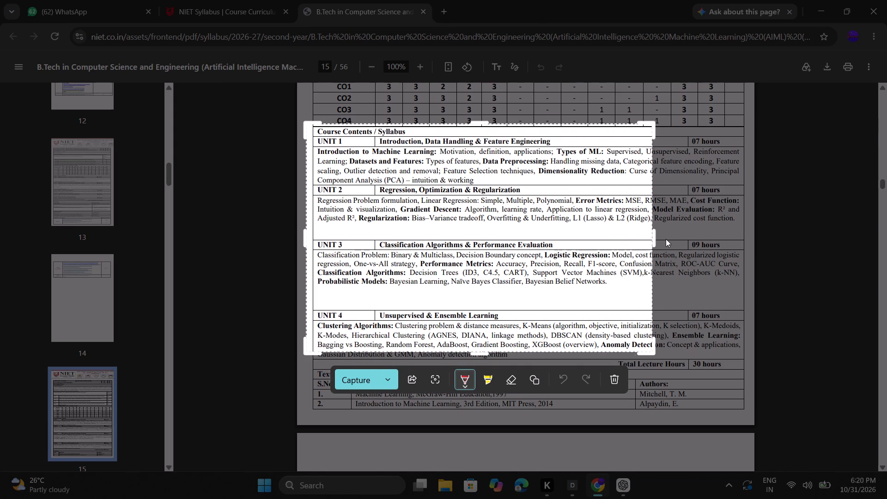
{"action": "left_click_drag", "start_coordinate": [666, 239], "coordinate": [753, 254]}
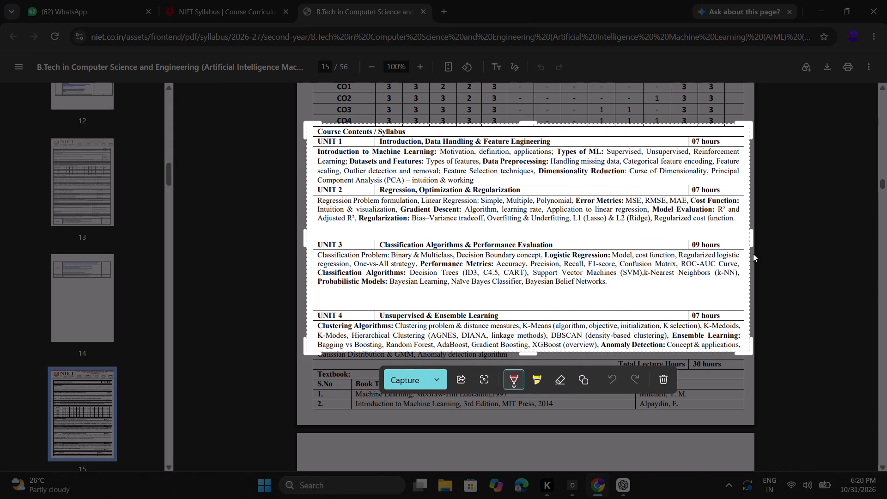
{"action": "left_click_drag", "start_coordinate": [529, 355], "coordinate": [532, 367]}
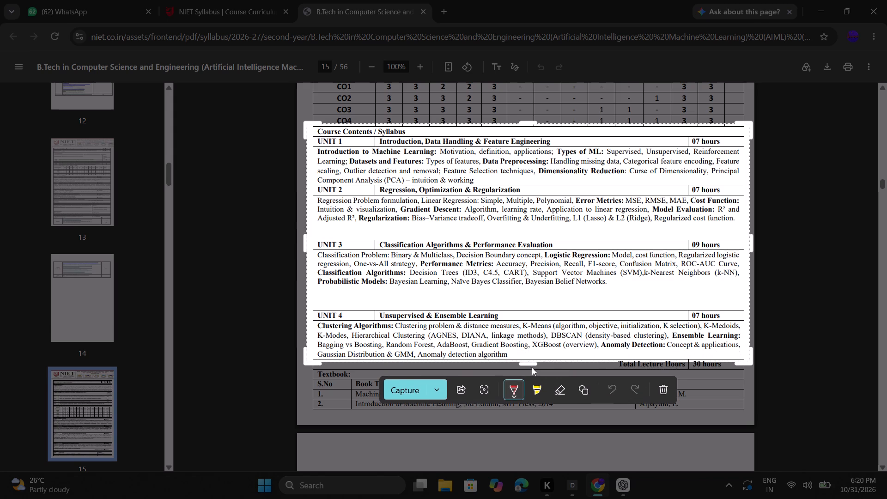
{"action": "left_click_drag", "start_coordinate": [532, 367], "coordinate": [531, 362]}
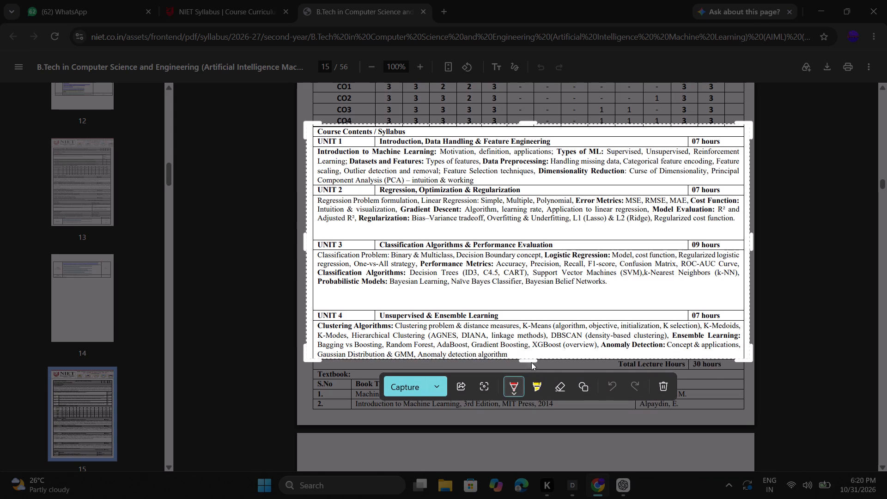
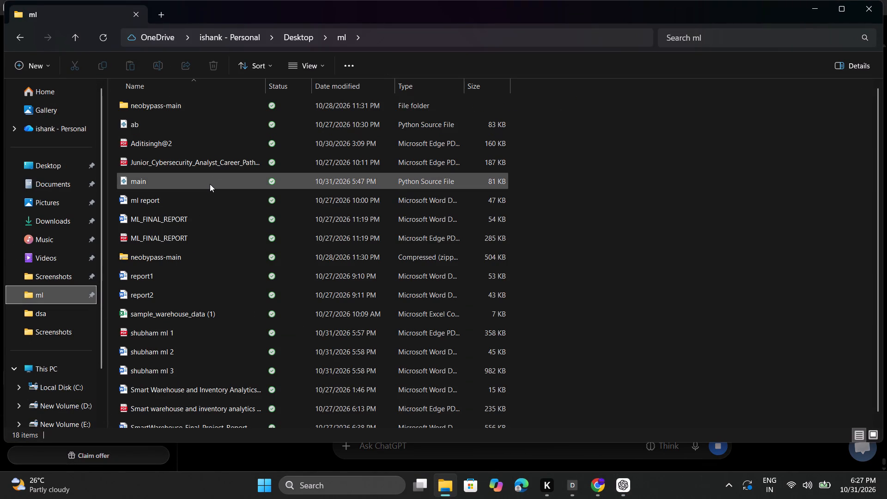
{"action": "scroll", "coordinate": [210, 184], "scroll_direction": "down", "scroll_amount": 1}
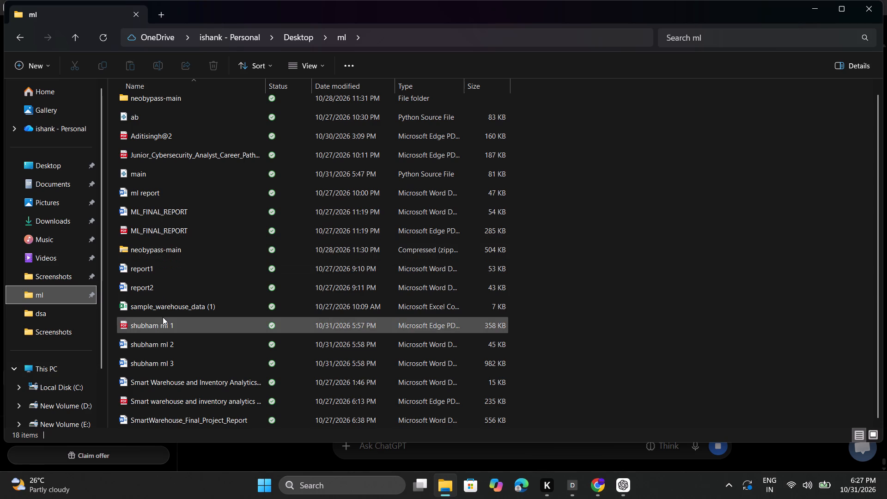
{"action": "double_click", "coordinate": [163, 317]}
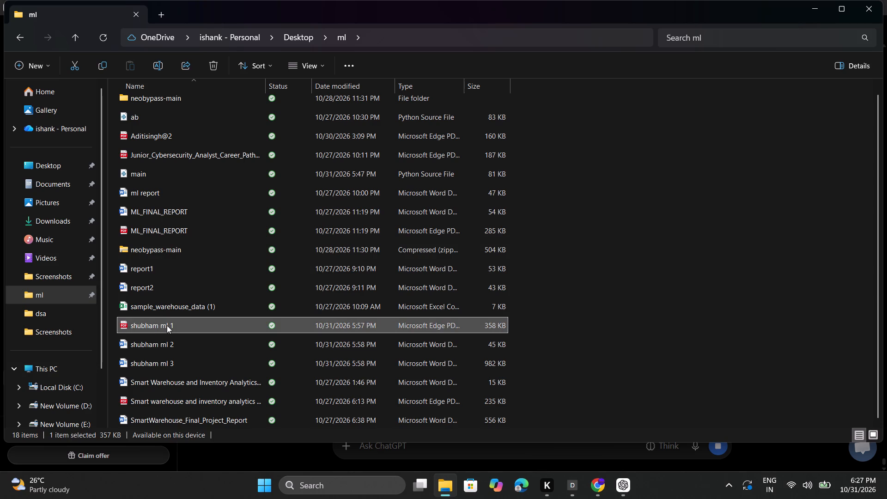
{"action": "double_click", "coordinate": [167, 325]}
Copy the "Project Title" field label from the Review 1 table on page 2 of the PDF.
{"action": "scroll", "coordinate": [290, 282], "scroll_direction": "down", "scroll_amount": 1}
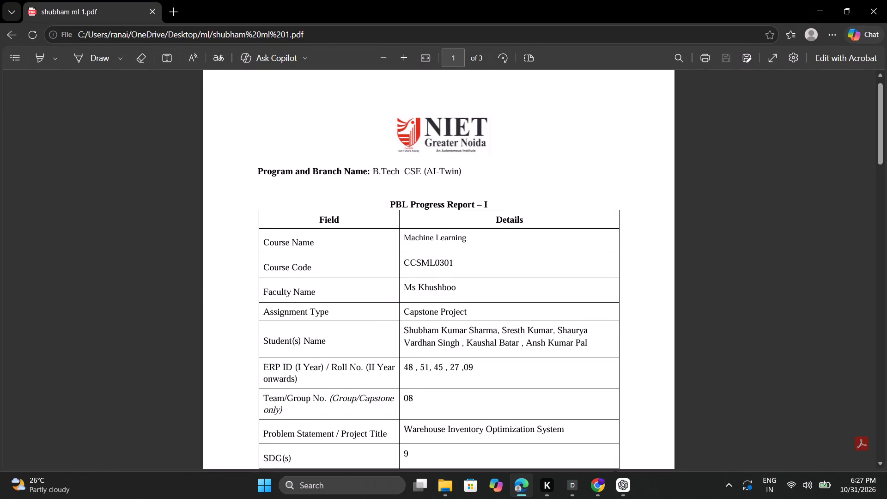
{"action": "scroll", "coordinate": [290, 282], "scroll_direction": "down", "scroll_amount": 11}
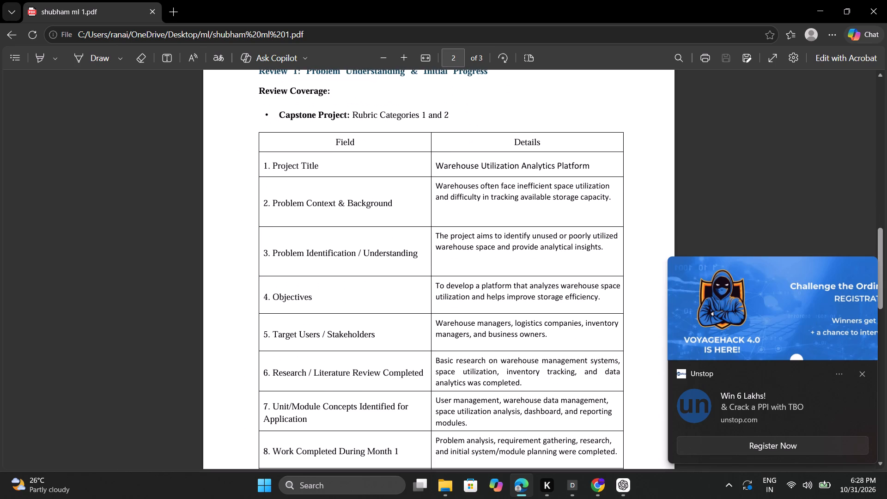
{"action": "left_click_drag", "start_coordinate": [319, 168], "coordinate": [293, 166]}
{"action": "left_click_drag", "start_coordinate": [293, 166], "coordinate": [262, 164]}
{"action": "key", "text": "ctrl+c"}
Copy the full label "1. Project Title", including its number, from the Review 1 table in the PDF.
{"action": "left_click_drag", "start_coordinate": [396, 205], "coordinate": [267, 201]}
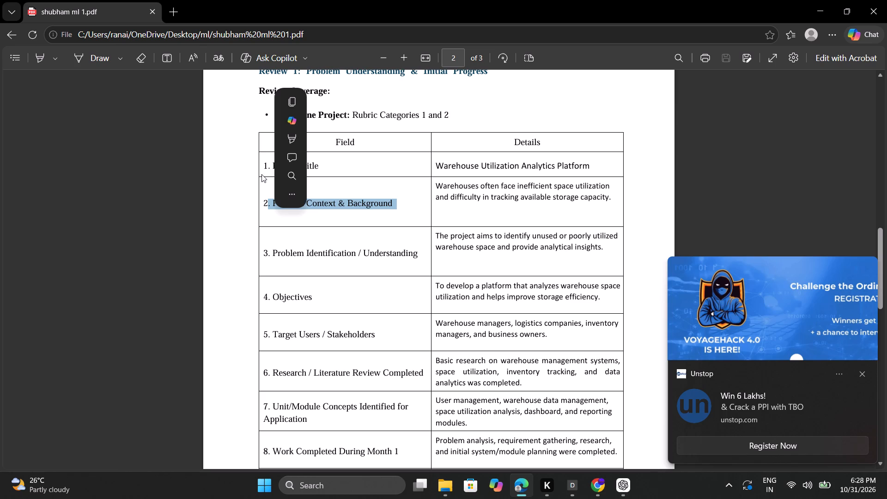
{"action": "left_click", "coordinate": [263, 160]}
{"action": "left_click_drag", "start_coordinate": [264, 166], "coordinate": [276, 164]}
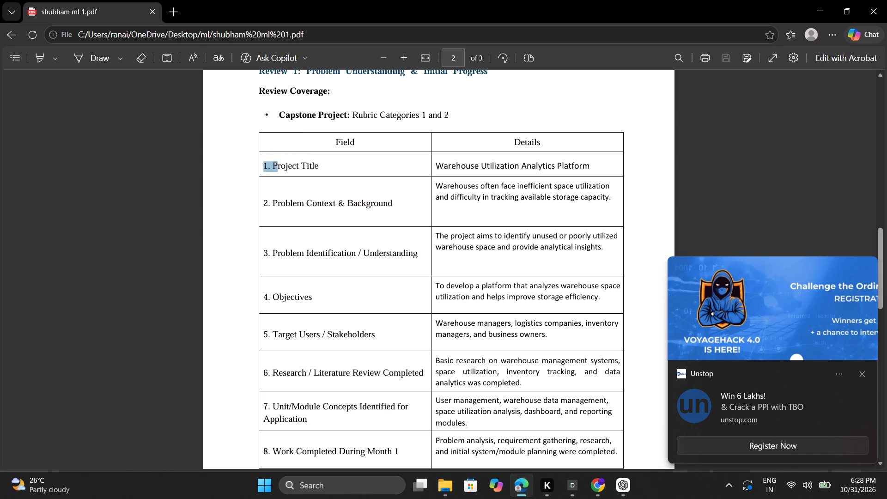
{"action": "left_click_drag", "start_coordinate": [276, 164], "coordinate": [332, 165]}
{"action": "key", "text": "ctrl+c"}
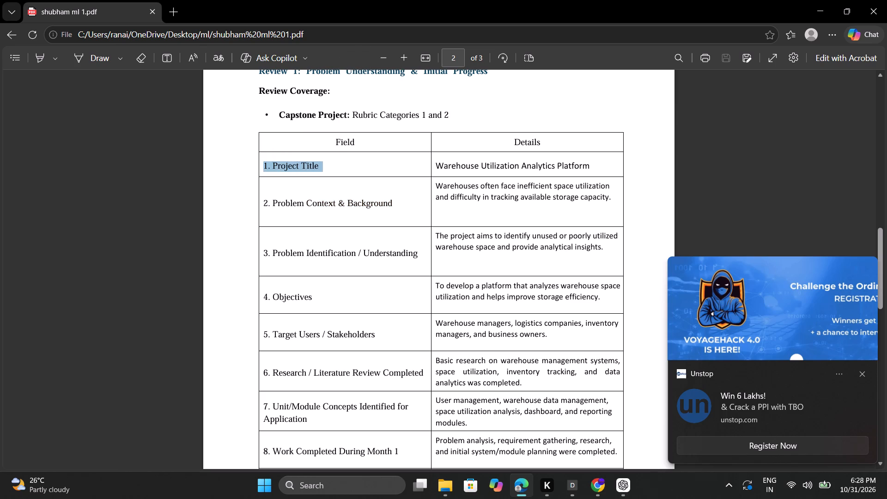
Open Word and create a new blank document.
{"action": "left_click", "coordinate": [359, 485]}
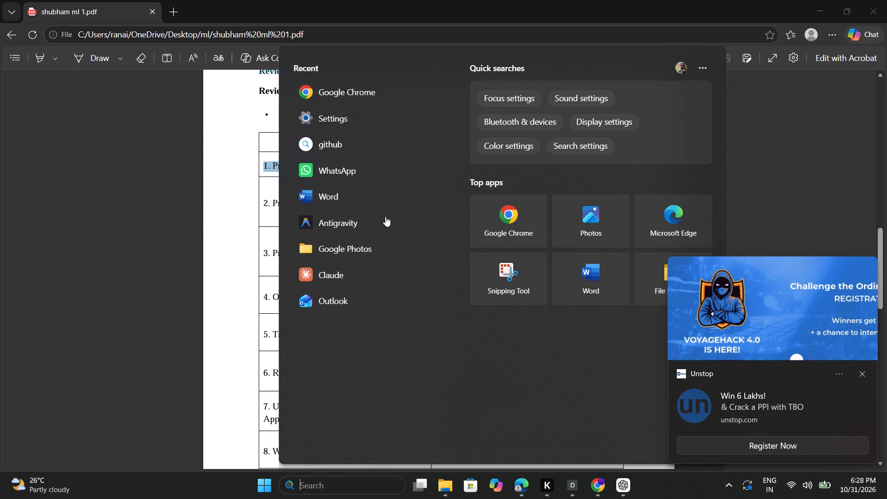
{"action": "left_click", "coordinate": [382, 194]}
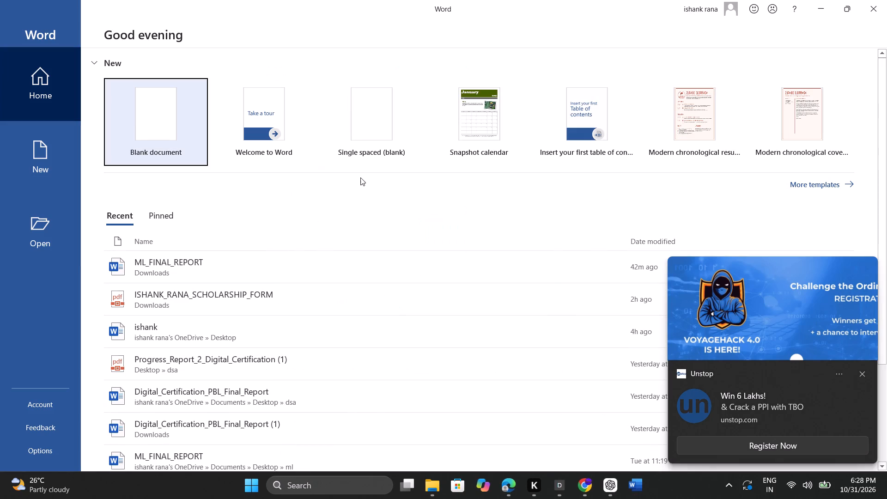
{"action": "left_click", "coordinate": [140, 121]}
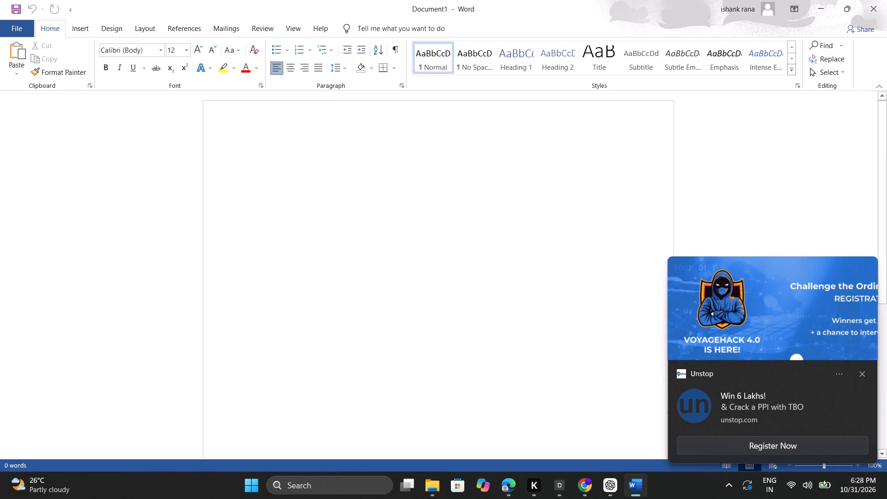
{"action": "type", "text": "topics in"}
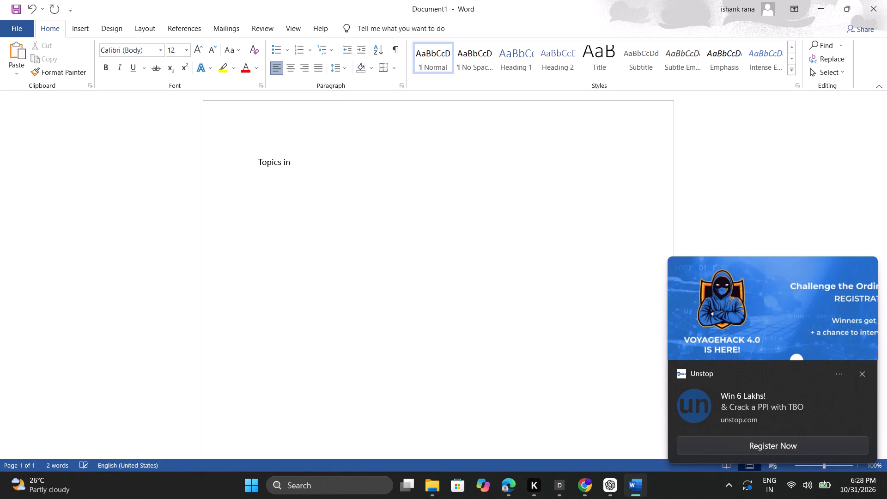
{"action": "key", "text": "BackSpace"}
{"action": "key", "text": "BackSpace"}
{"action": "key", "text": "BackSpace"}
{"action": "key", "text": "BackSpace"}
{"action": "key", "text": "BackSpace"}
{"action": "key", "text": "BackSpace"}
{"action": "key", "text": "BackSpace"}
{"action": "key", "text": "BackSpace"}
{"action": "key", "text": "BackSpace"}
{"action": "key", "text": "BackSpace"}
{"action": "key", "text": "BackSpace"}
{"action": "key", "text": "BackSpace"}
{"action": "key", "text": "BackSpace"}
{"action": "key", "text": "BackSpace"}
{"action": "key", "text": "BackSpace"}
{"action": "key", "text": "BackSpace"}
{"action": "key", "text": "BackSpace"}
Write the heading "Title used for unit 1" in the blank document and paste the copied "1. Project Title" label on the line below.
{"action": "key", "text": "t"}
{"action": "type", "text": "itk"}
{"action": "key", "text": "BackSpace"}
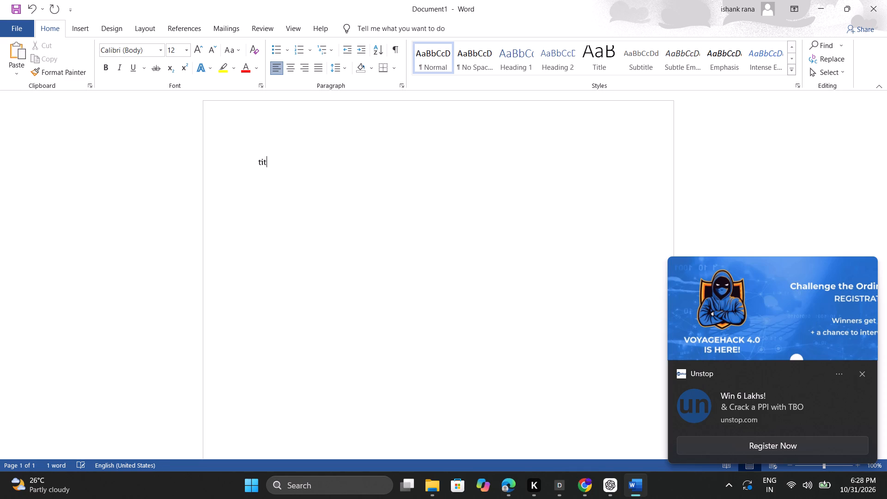
{"action": "type", "text": "le"}
{"action": "key", "text": "space"}
{"action": "type", "text": "used for unit 1"}
{"action": "key", "text": "Return"}
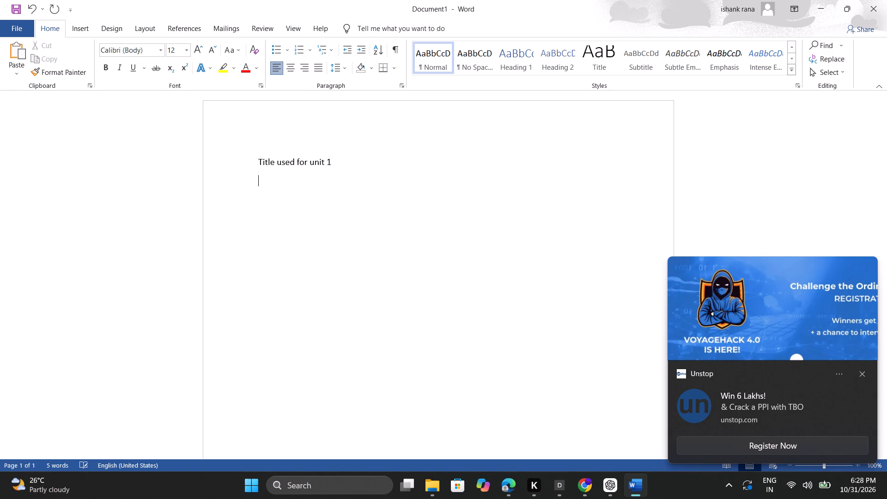
{"action": "key", "text": "ctrl+v"}
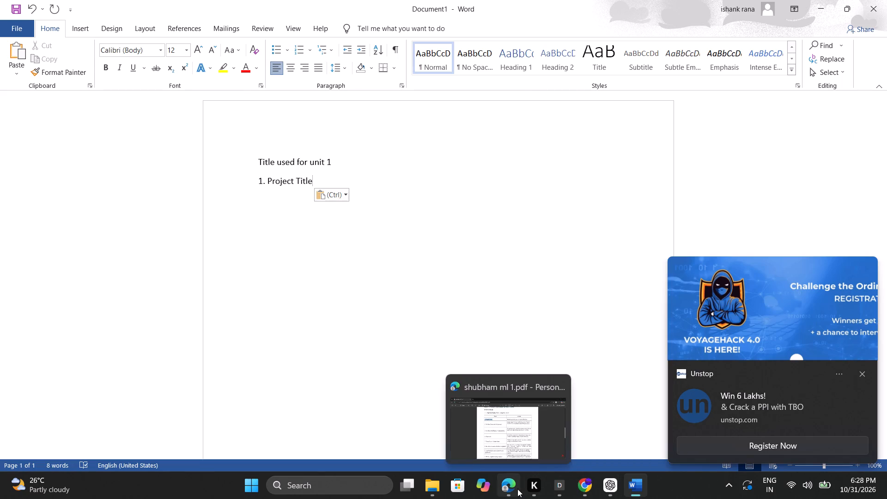
Copy "2. Problem Context & Background" from the PDF in Edge and paste it after "1. Project Title" in the Word document.
{"action": "left_click_drag", "start_coordinate": [517, 489], "coordinate": [622, 494]}
{"action": "left_click", "coordinate": [612, 484]}
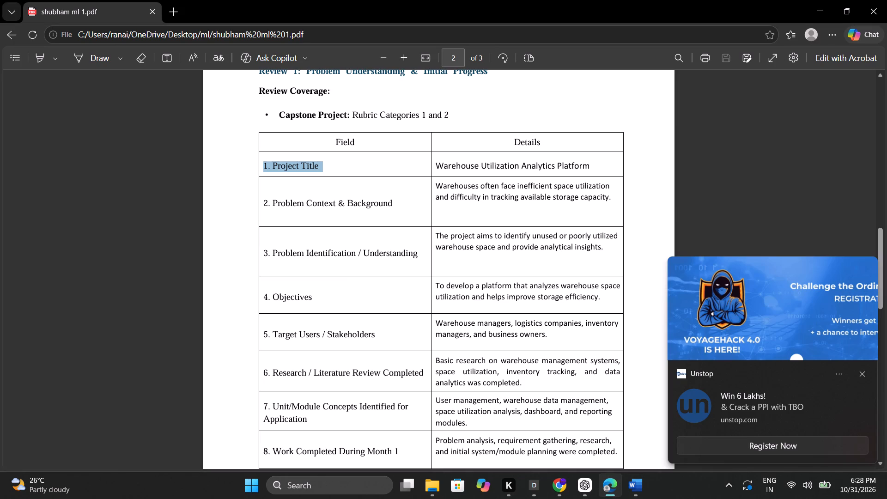
{"action": "left_click_drag", "start_coordinate": [264, 203], "coordinate": [408, 201]}
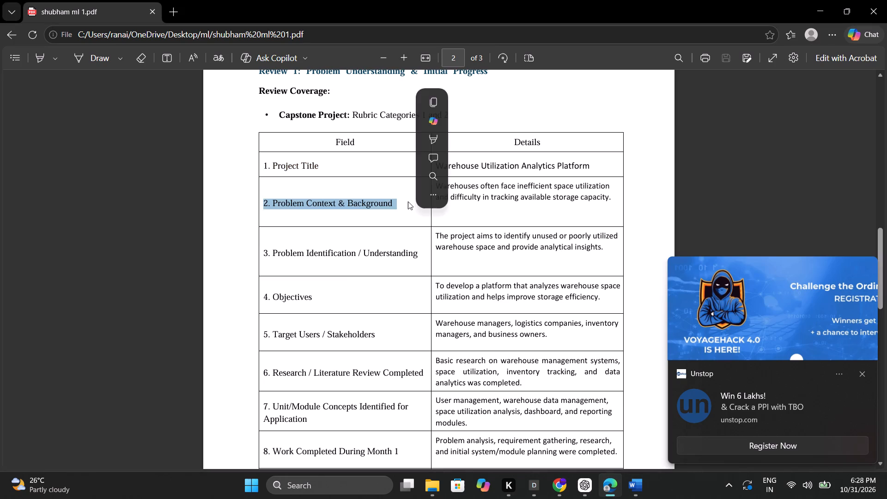
{"action": "key", "text": "ctrl+c"}
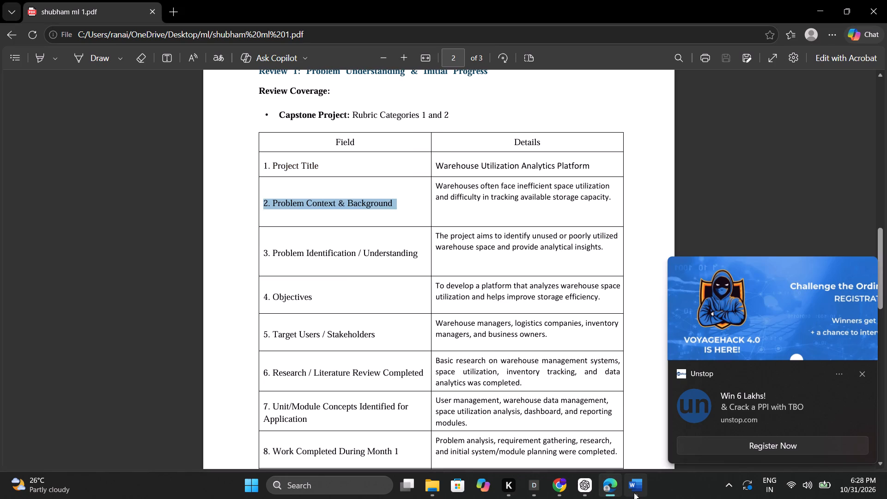
{"action": "left_click", "coordinate": [634, 493]}
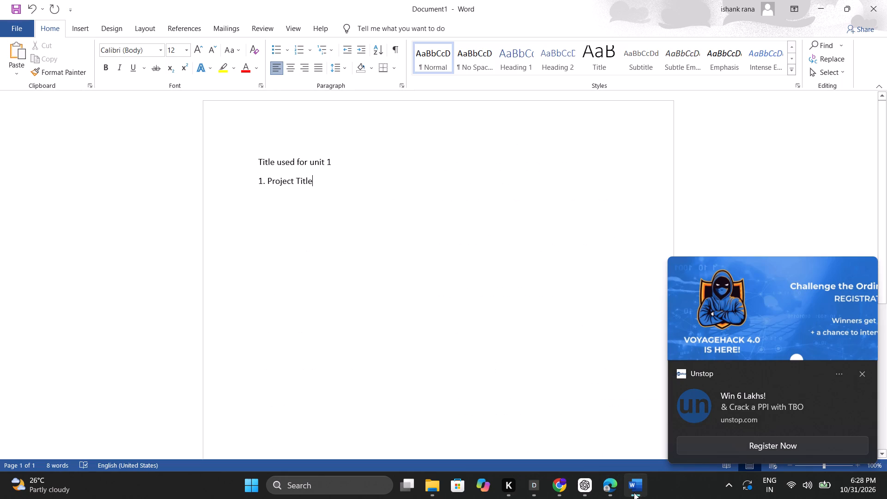
{"action": "key", "text": "ctrl+space"}
{"action": "key", "text": "space"}
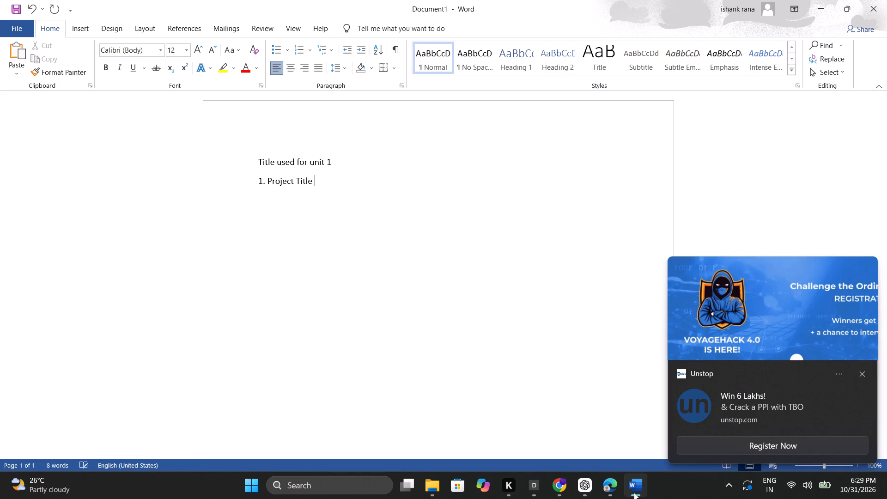
{"action": "key", "text": "ctrl+v"}
{"action": "key", "text": "space"}
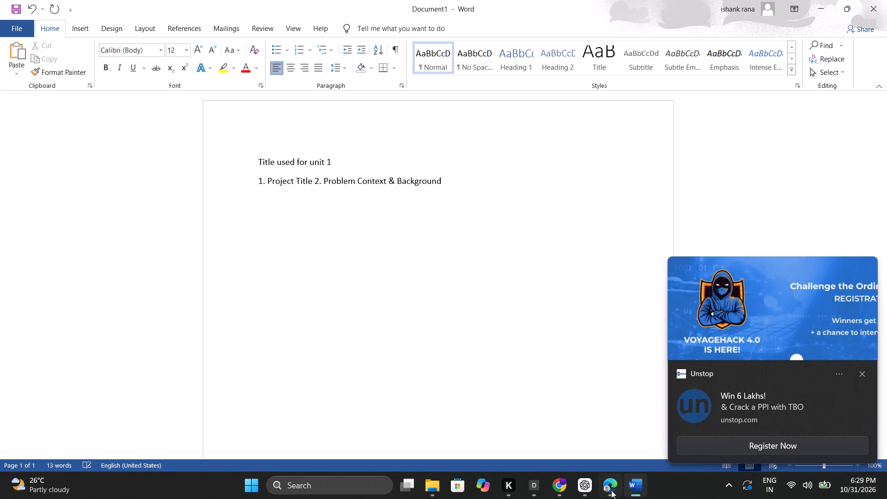
Copy "3. Problem Identification / Understanding" from the PDF into the Word document after item 2, leaving a single space between the two items.
{"action": "left_click", "coordinate": [611, 490]}
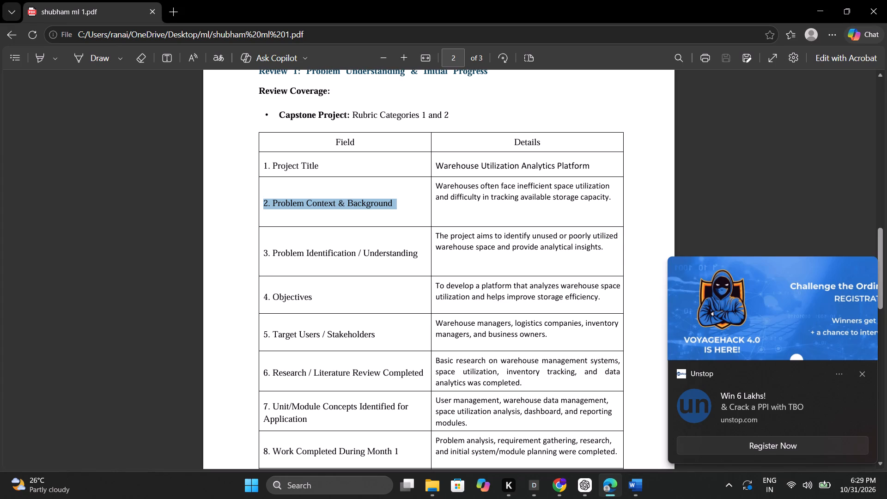
{"action": "left_click_drag", "start_coordinate": [265, 255], "coordinate": [427, 253]}
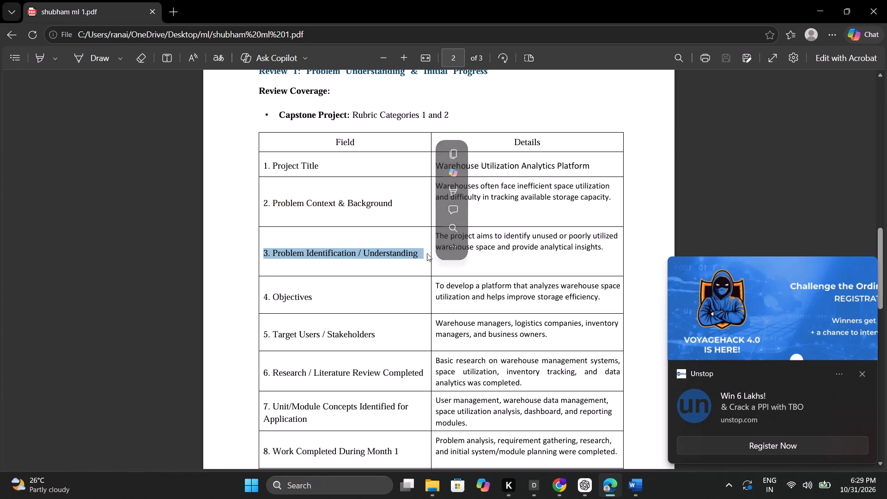
{"action": "key", "text": "ctrl+c"}
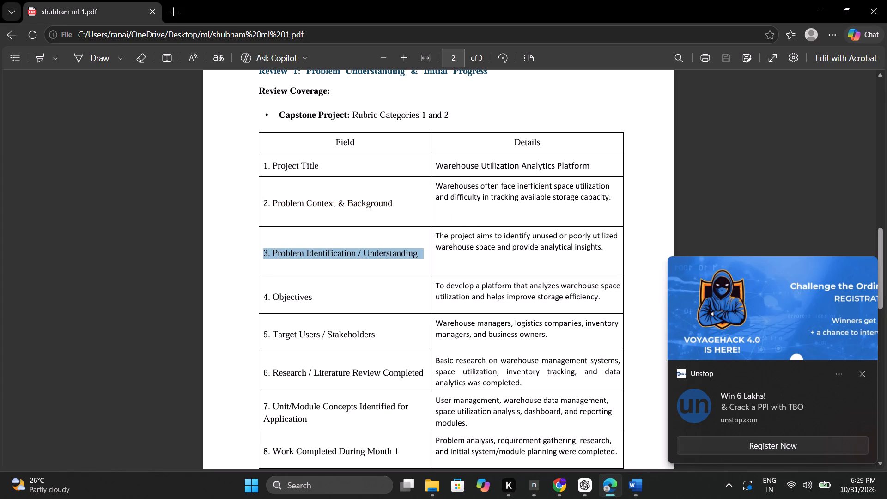
{"action": "left_click", "coordinate": [635, 497]}
{"action": "key", "text": "space"}
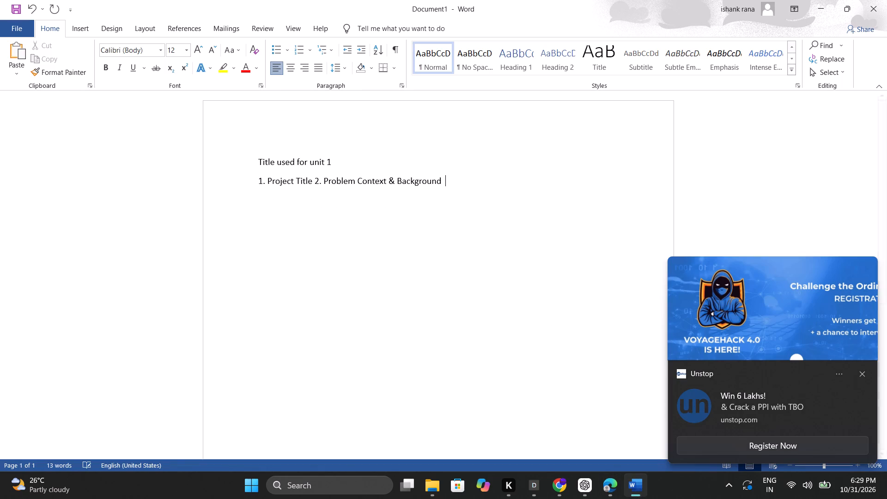
{"action": "key", "text": "ctrl+v"}
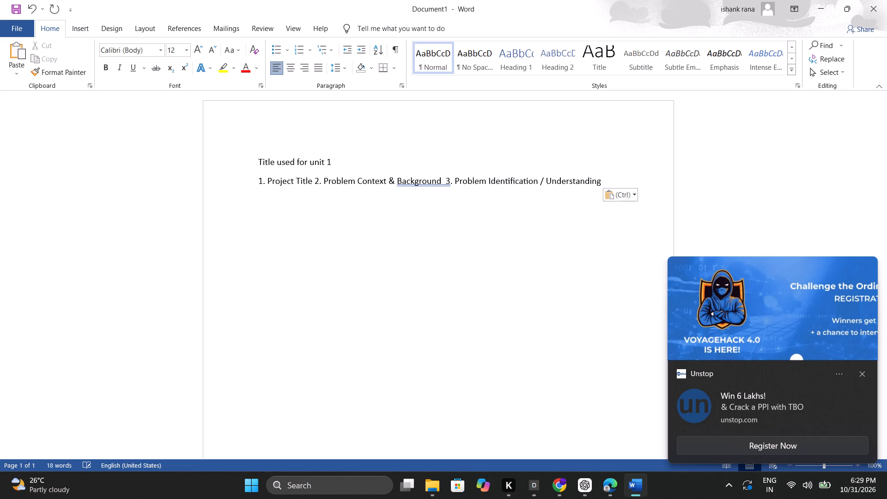
{"action": "left_click", "coordinate": [445, 180]}
{"action": "key", "text": "BackSpace"}
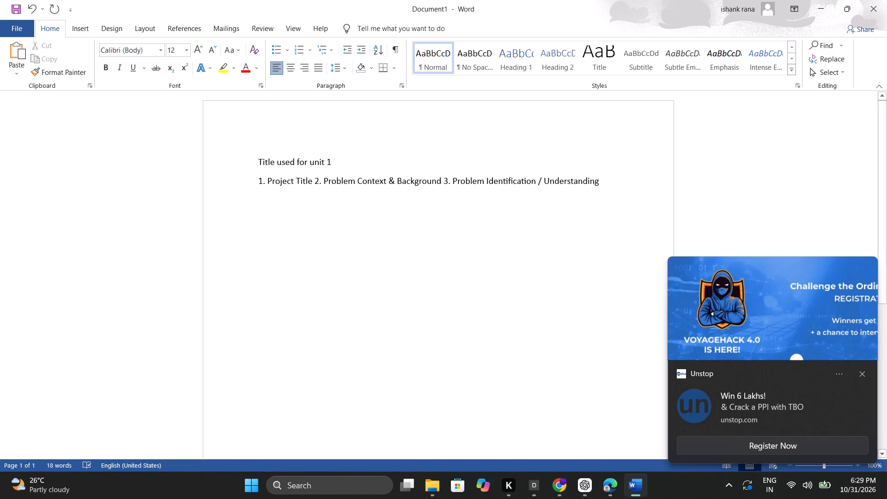
{"action": "left_click", "coordinate": [614, 179]}
{"action": "key", "text": "space"}
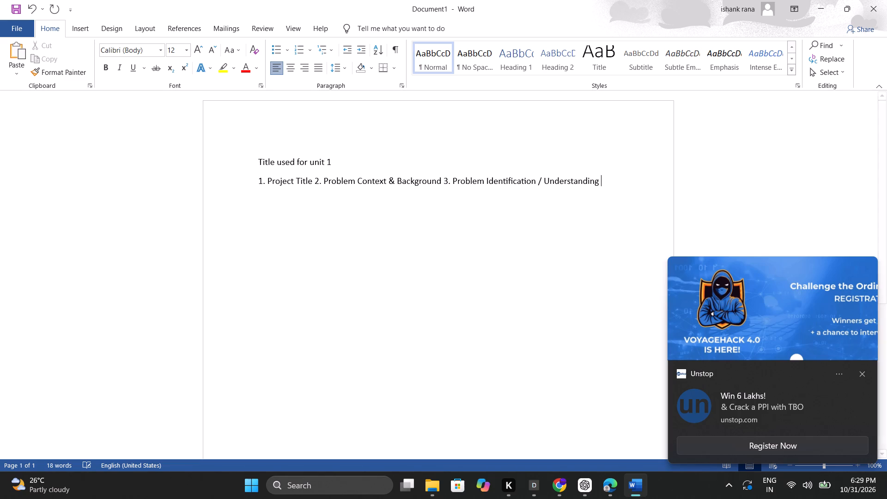
Copy "4. Objectives" from the PDF's Review 1 table and paste it after item 3 in the Word document.
{"action": "left_click", "coordinate": [608, 493]}
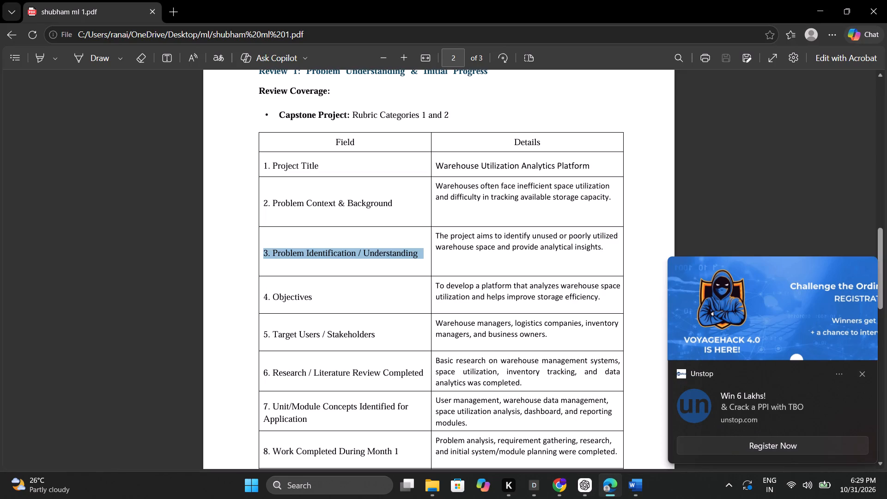
{"action": "left_click_drag", "start_coordinate": [263, 298], "coordinate": [324, 306]}
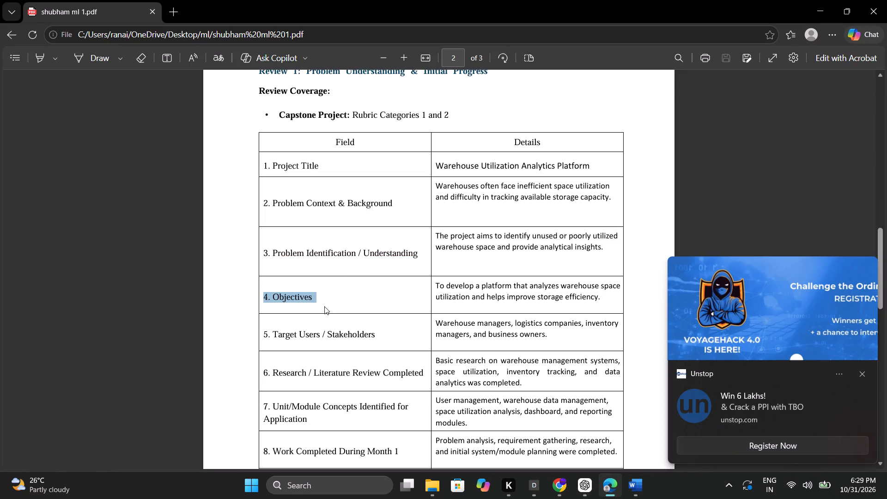
{"action": "key", "text": "ctrl+c"}
{"action": "left_click", "coordinate": [640, 491]}
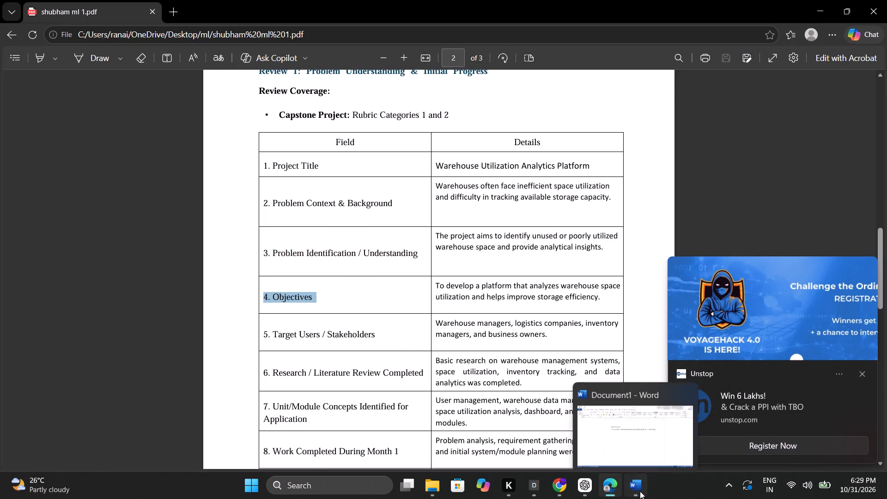
{"action": "key", "text": "ctrl+v"}
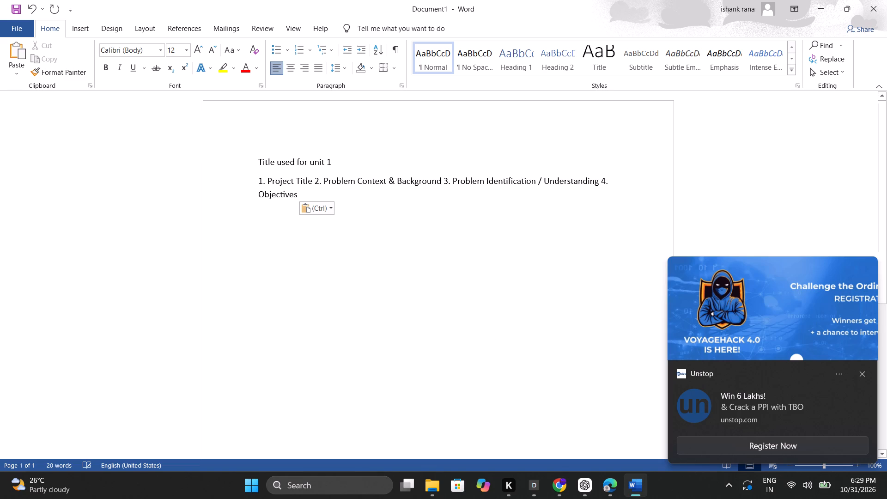
{"action": "key", "text": "space"}
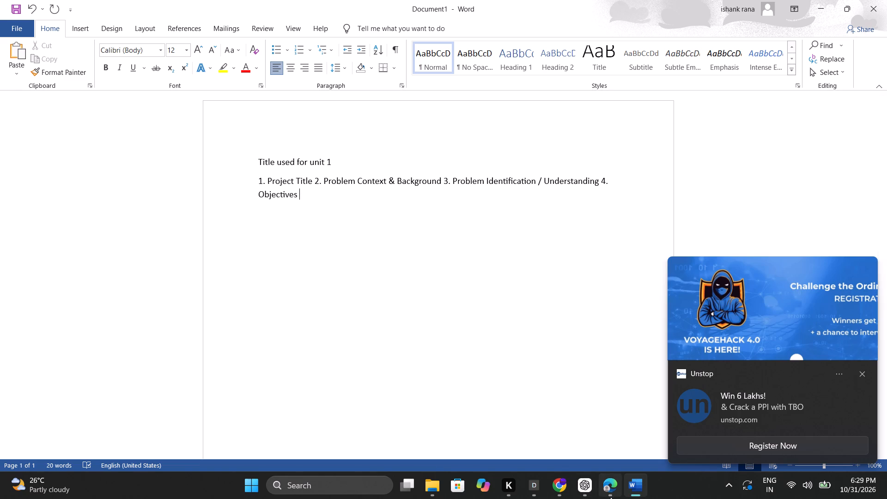
Copy "5. Target Users / Stakeholders" from the PDF's Review 1 table and paste it after item 4 in the Word document.
{"action": "left_click", "coordinate": [604, 452]}
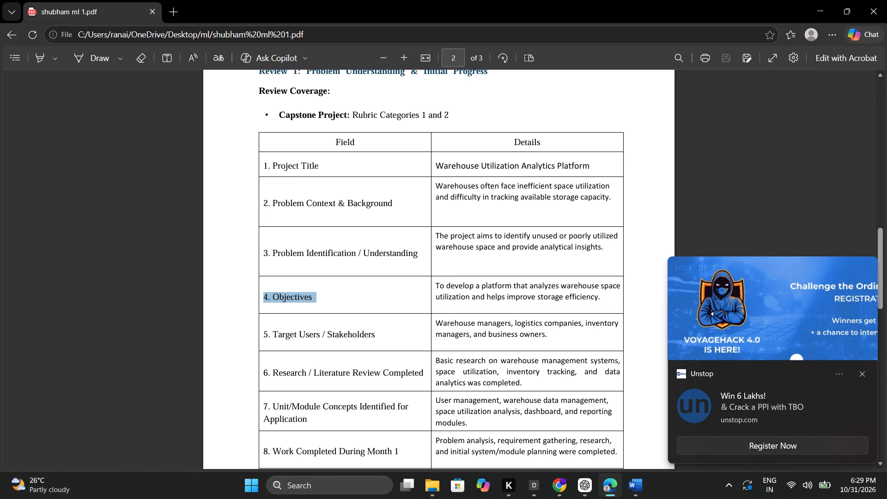
{"action": "left_click_drag", "start_coordinate": [264, 334], "coordinate": [401, 336]}
{"action": "key", "text": "ctrl+c"}
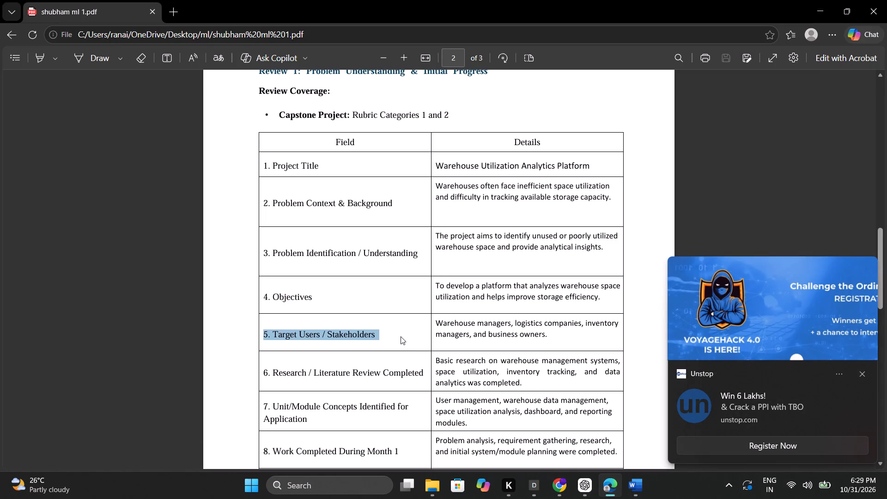
{"action": "left_click", "coordinate": [637, 490]}
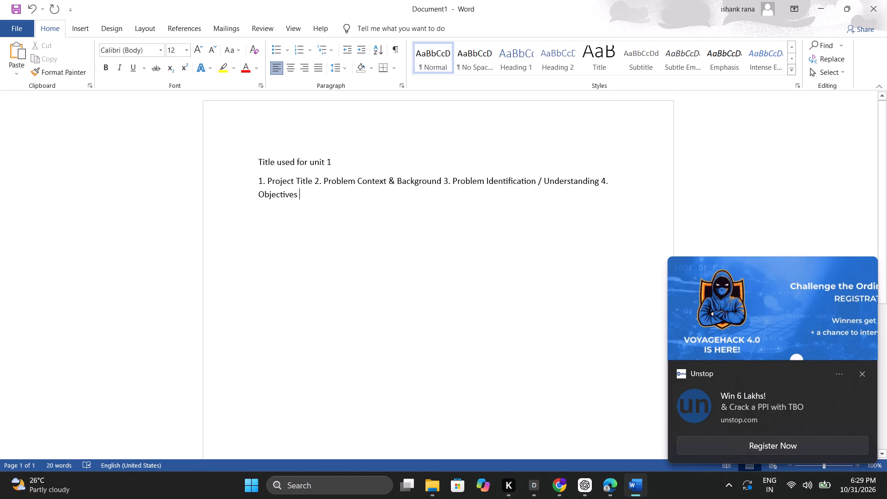
{"action": "key", "text": "ctrl+v"}
{"action": "key", "text": "space"}
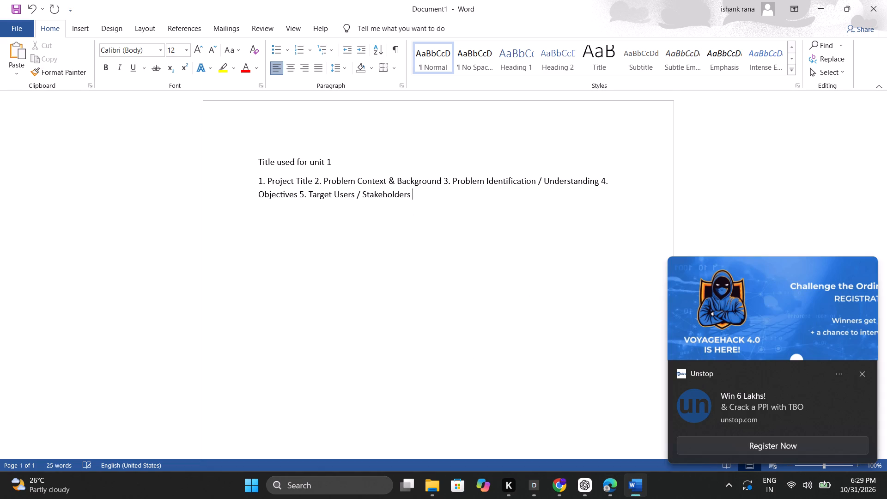
Copy "6. Research / Literature Review Completed" from the PDF in Edge and paste it after item 5 in the Word document, followed by a space.
{"action": "left_click", "coordinate": [606, 482]}
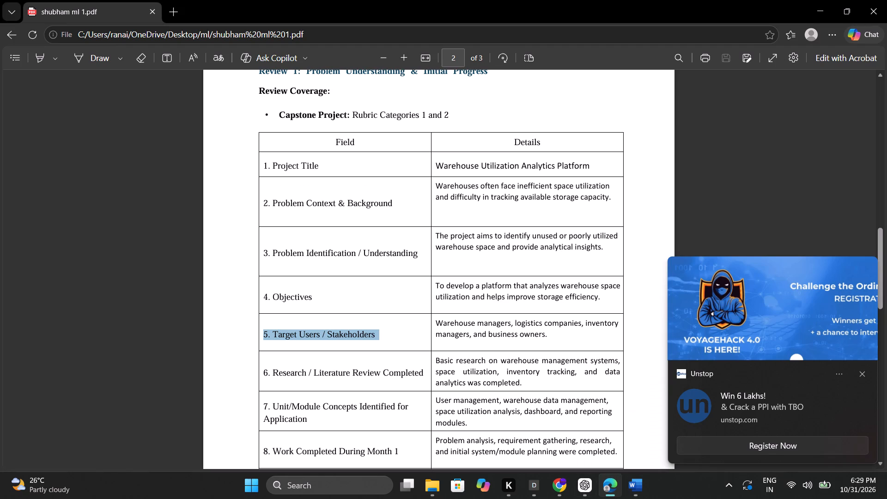
{"action": "left_click_drag", "start_coordinate": [263, 375], "coordinate": [450, 383]}
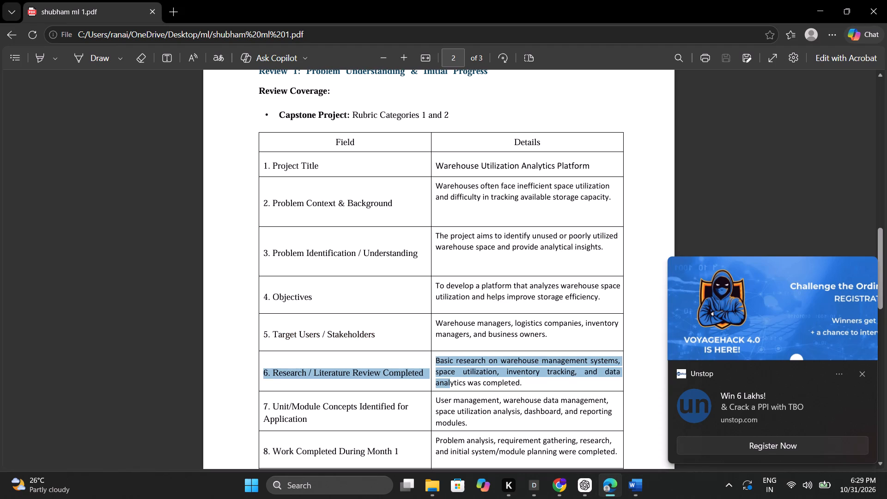
{"action": "left_click_drag", "start_coordinate": [450, 383], "coordinate": [424, 371]}
{"action": "key", "text": "ctrl+v"}
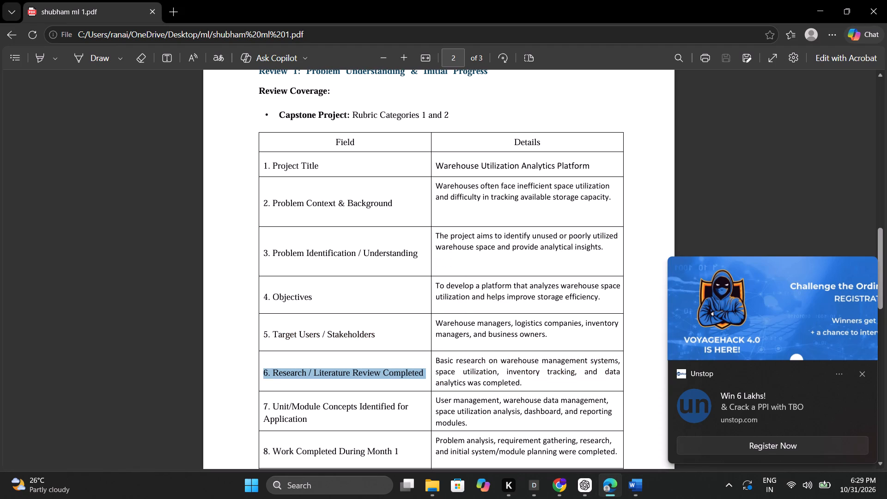
{"action": "key", "text": "ctrl+c"}
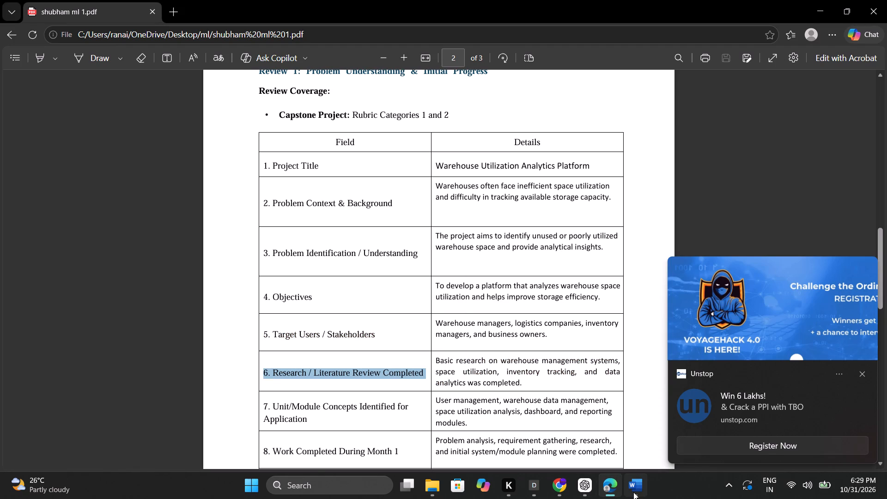
{"action": "left_click", "coordinate": [633, 492]}
{"action": "key", "text": "ctrl+v"}
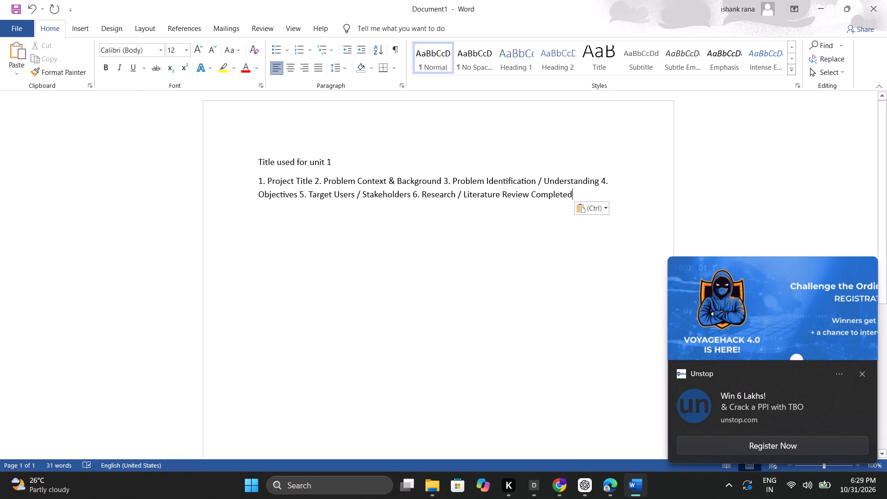
{"action": "key", "text": "space"}
Copy "7. Unit/Module Concepts Identified for Application" from the PDF and paste it after item 6 in the Word document, followed by a space.
{"action": "left_click", "coordinate": [605, 492]}
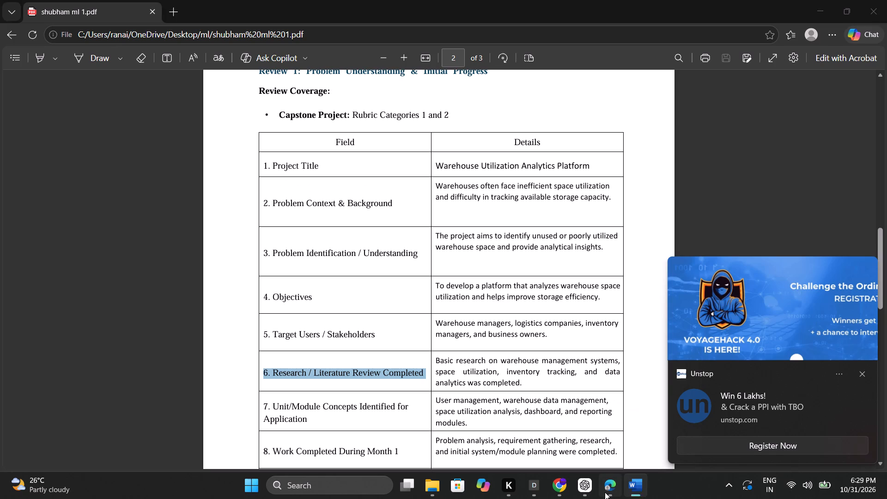
{"action": "scroll", "coordinate": [352, 414], "scroll_direction": "down", "scroll_amount": 2}
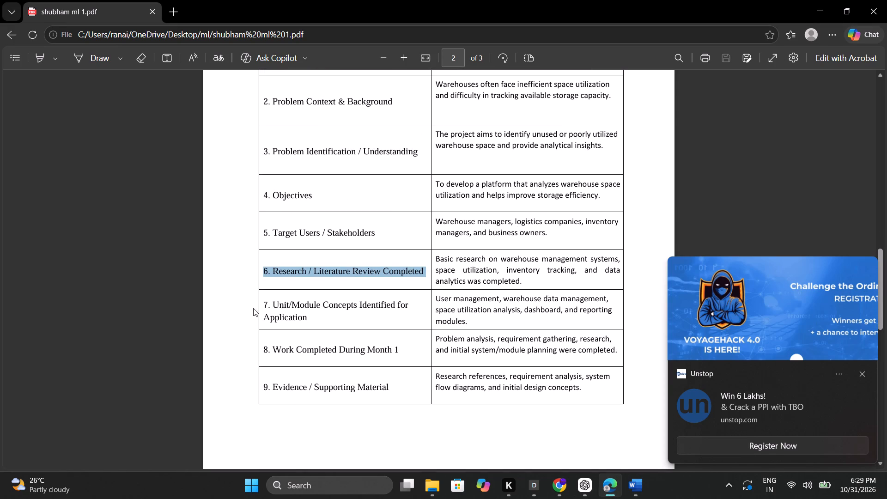
{"action": "left_click_drag", "start_coordinate": [264, 304], "coordinate": [319, 321]}
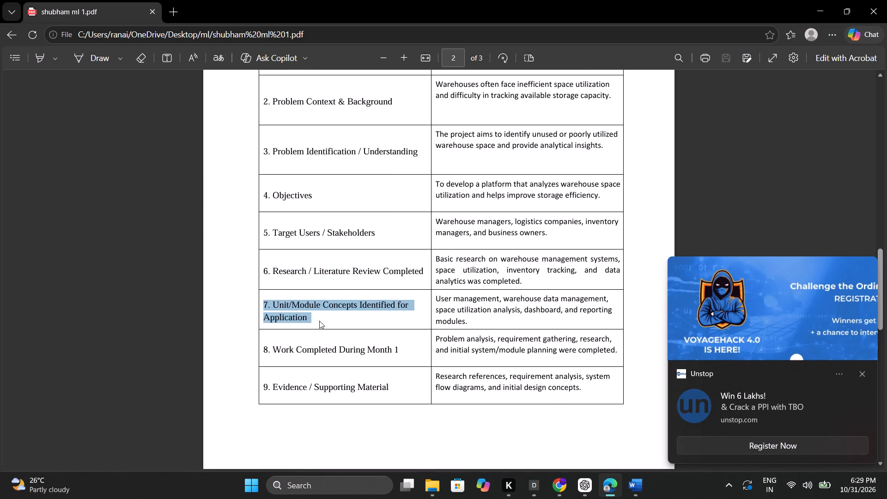
{"action": "key", "text": "ctrl+c"}
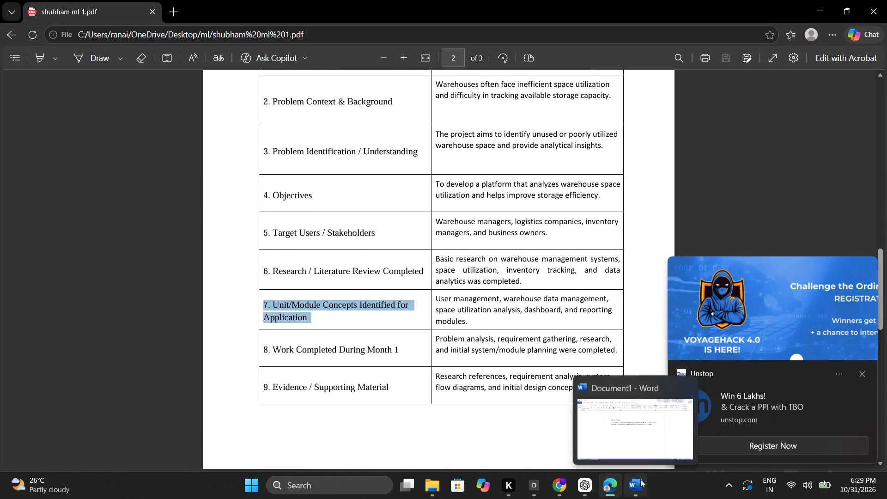
{"action": "left_click", "coordinate": [637, 426]}
{"action": "key", "text": "ctrl+v"}
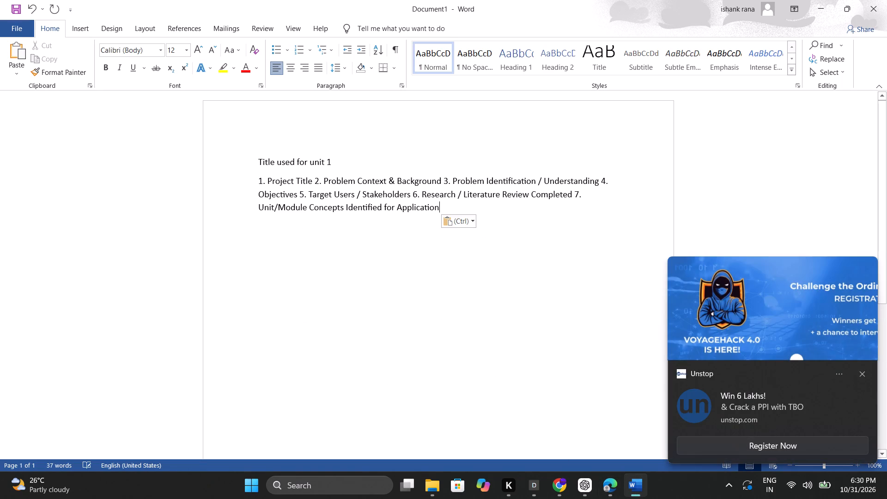
{"action": "key", "text": "space"}
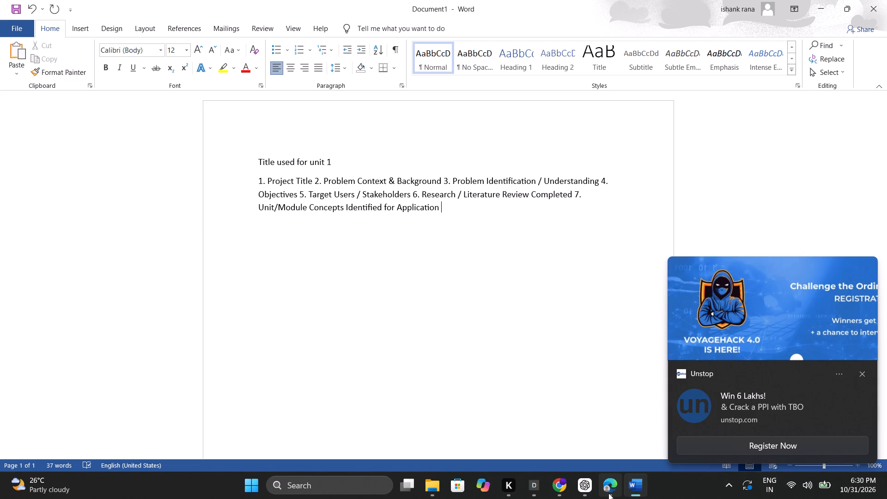
Copy "8. Work Completed During Month 1" from the PDF's Review 1 table and paste it after item 7 in the Word document.
{"action": "left_click", "coordinate": [594, 442]}
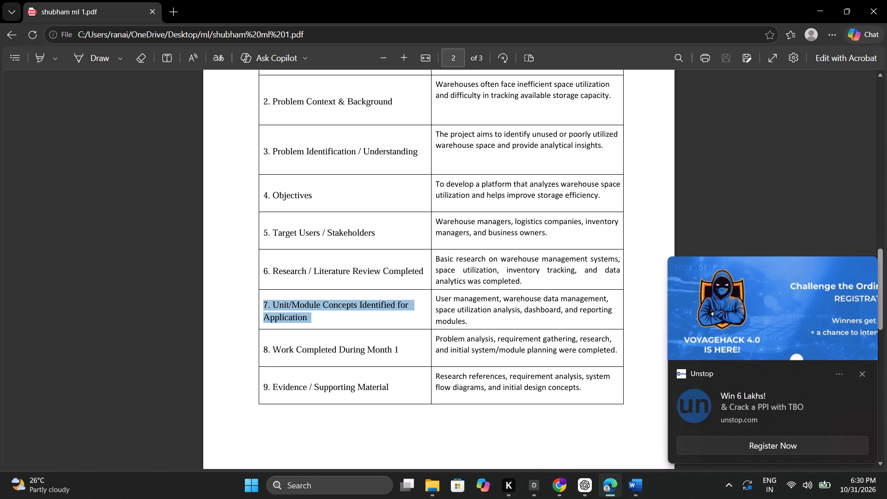
{"action": "left_click_drag", "start_coordinate": [261, 352], "coordinate": [399, 350]}
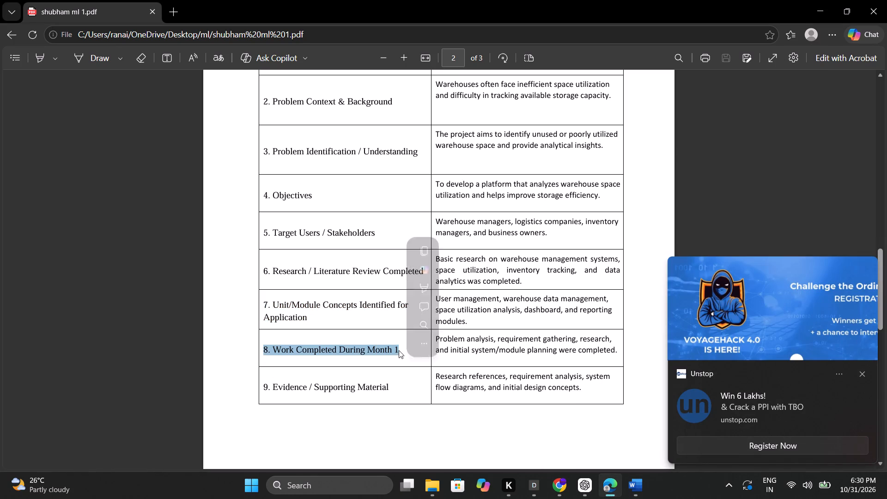
{"action": "key", "text": "ctrl+c"}
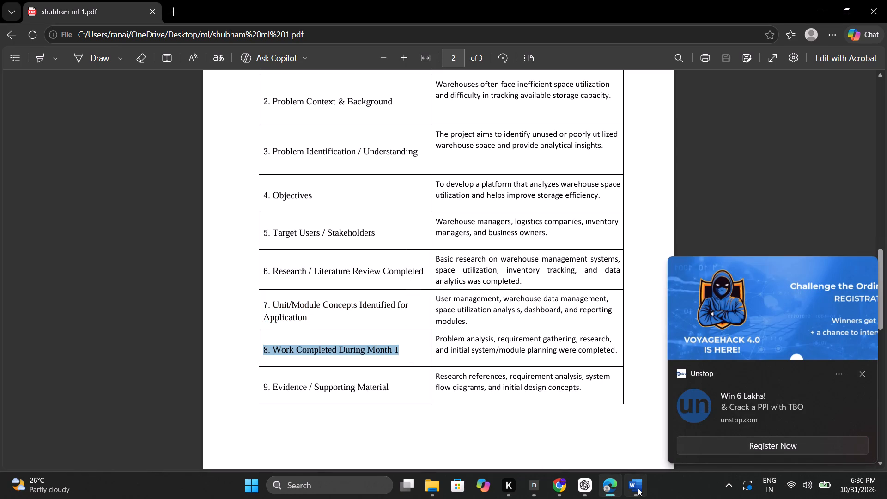
{"action": "left_click", "coordinate": [642, 447]}
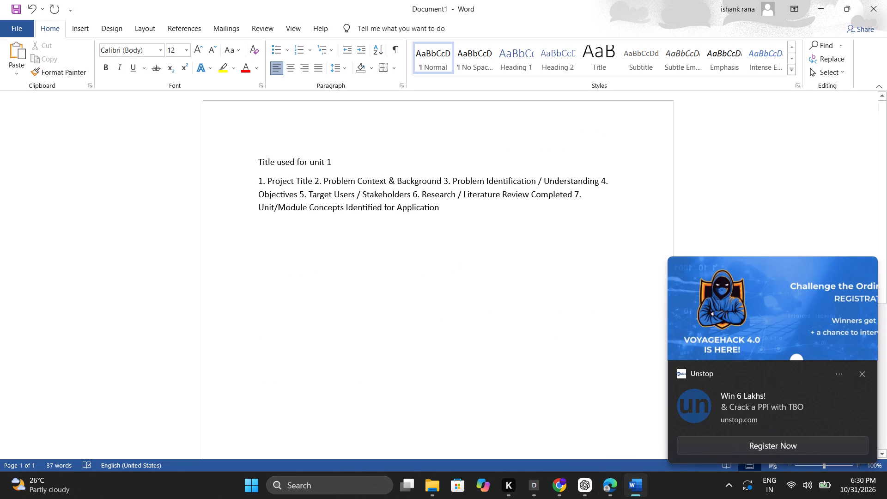
{"action": "key", "text": "ctrl+v"}
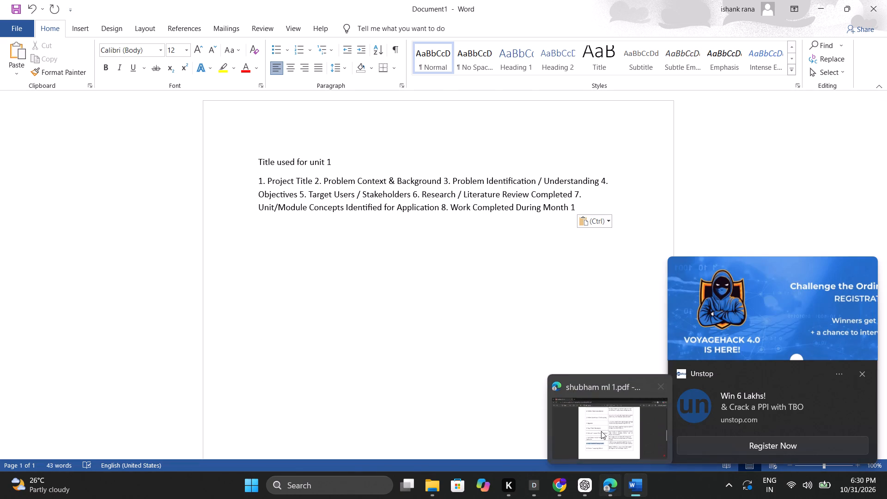
Copy "9. Evidence / Supporting Material" from the PDF and paste it directly after item 8 in the Word document, followed by a space.
{"action": "left_click", "coordinate": [601, 431]}
{"action": "left_click_drag", "start_coordinate": [261, 389], "coordinate": [314, 389]}
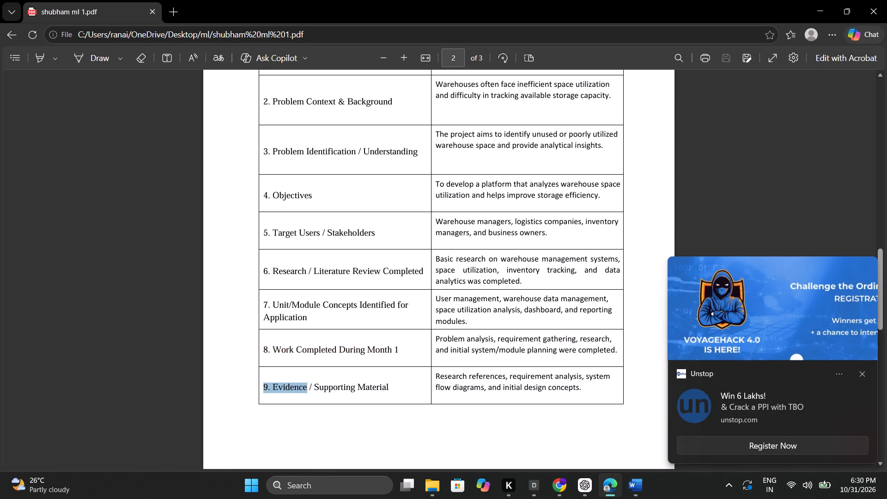
{"action": "left_click_drag", "start_coordinate": [314, 389], "coordinate": [401, 389]}
{"action": "key", "text": "ctrl+c"}
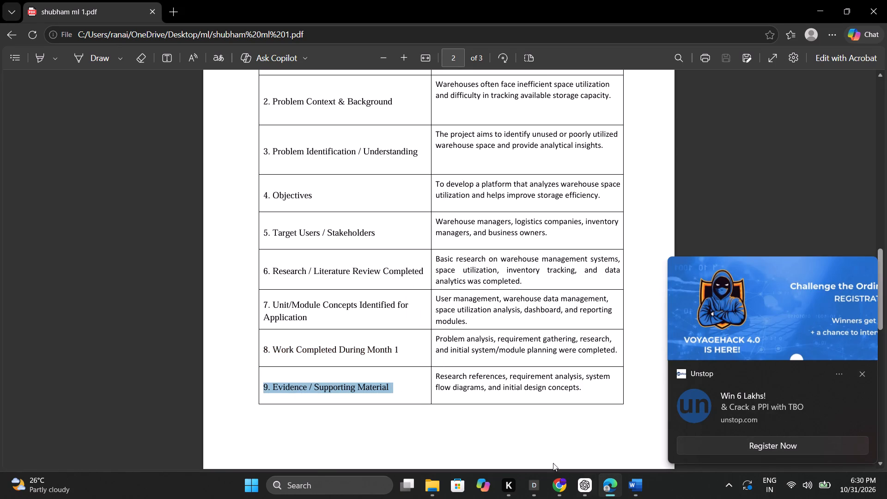
{"action": "left_click", "coordinate": [641, 409]}
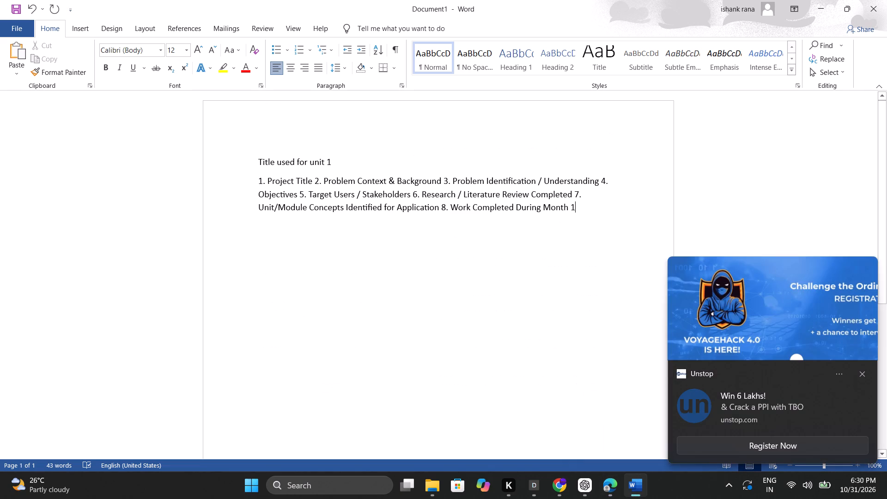
{"action": "key", "text": "ctrl+v"}
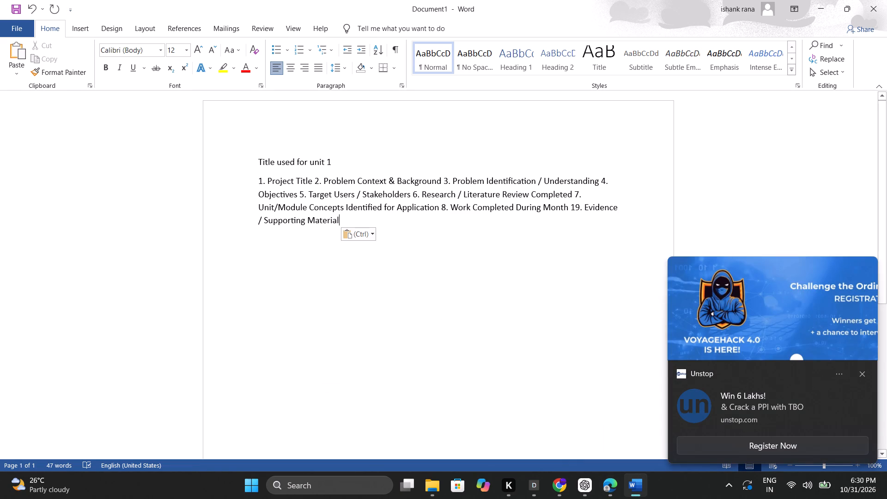
{"action": "key", "text": "space"}
Copy "10. Challenges Faced" from page 3 of the PDF and paste it after item 9 in the Word document, followed by a space.
{"action": "left_click", "coordinate": [613, 487]}
{"action": "scroll", "coordinate": [447, 346], "scroll_direction": "down", "scroll_amount": 2}
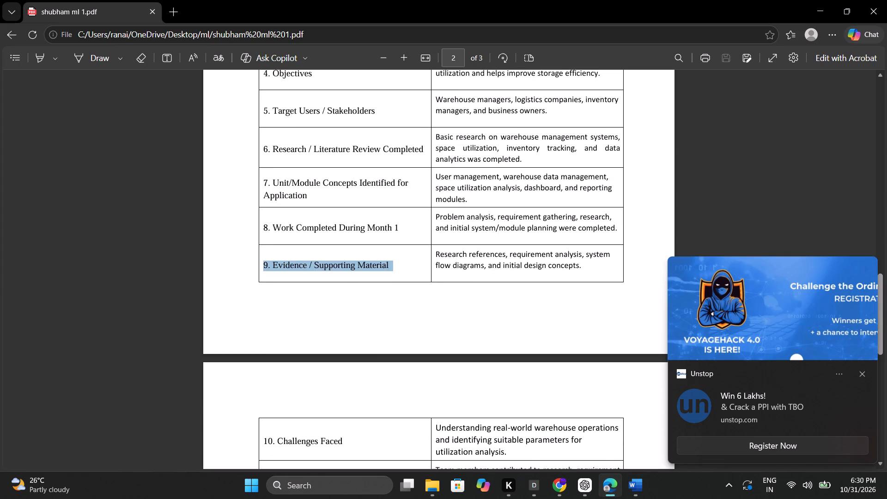
{"action": "scroll", "coordinate": [447, 346], "scroll_direction": "down", "scroll_amount": 2}
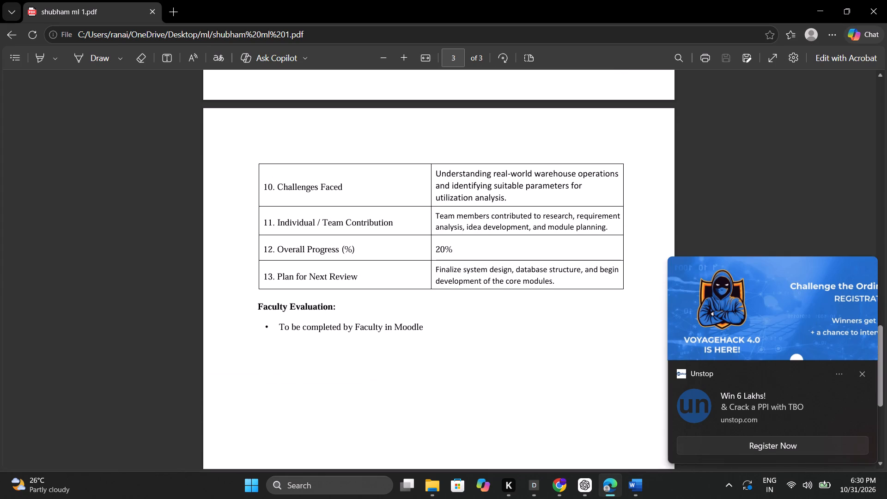
{"action": "left_click_drag", "start_coordinate": [263, 186], "coordinate": [358, 183]}
{"action": "key", "text": "ctrl+c"}
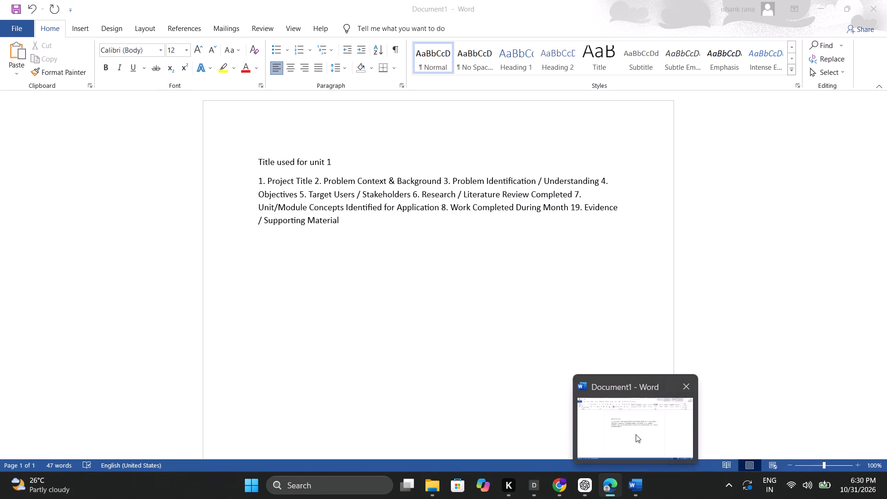
{"action": "left_click", "coordinate": [636, 434]}
{"action": "key", "text": "ctrl+v"}
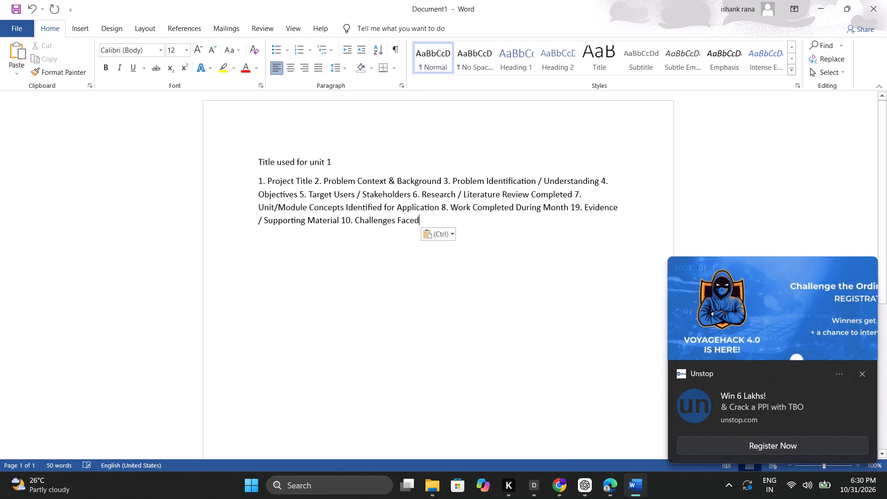
{"action": "key", "text": "space"}
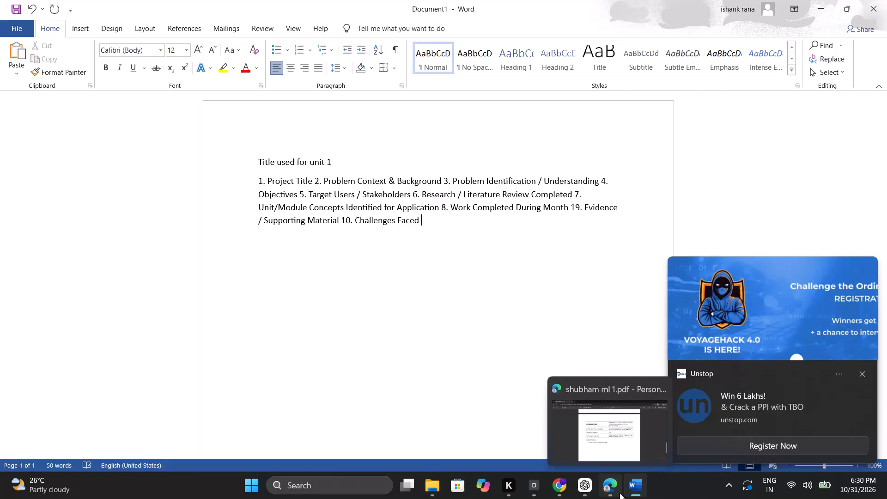
Copy "11. Individual / Team Contribution" from the PDF and paste it after item 10 in the Word document, followed by a space.
{"action": "left_click", "coordinate": [606, 442]}
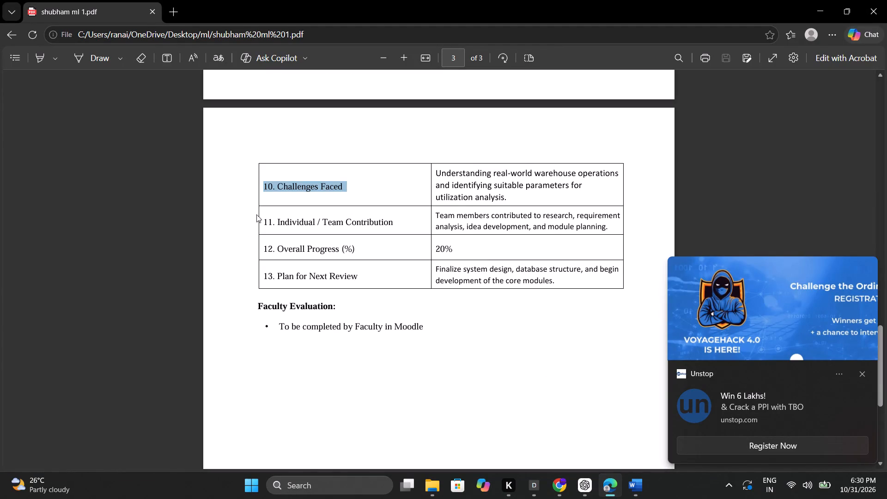
{"action": "left_click_drag", "start_coordinate": [263, 222], "coordinate": [401, 215]}
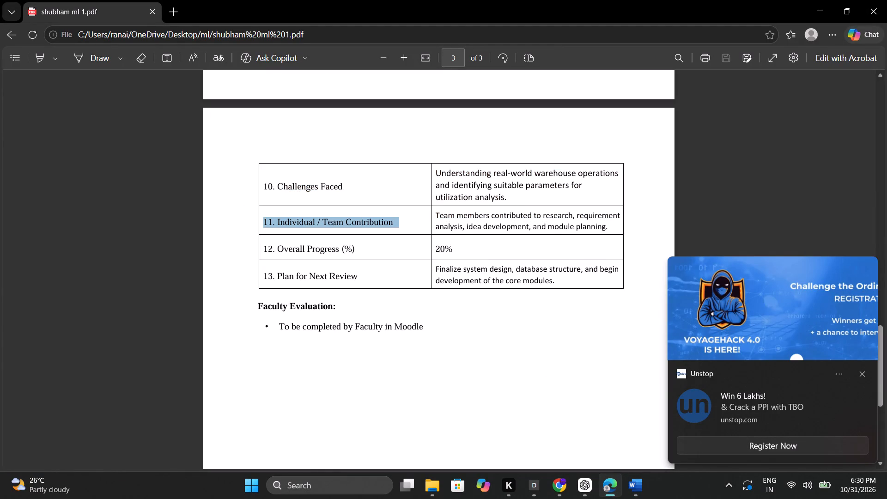
{"action": "left_click_drag", "start_coordinate": [401, 215], "coordinate": [401, 217]}
{"action": "key", "text": "ctrl+c"}
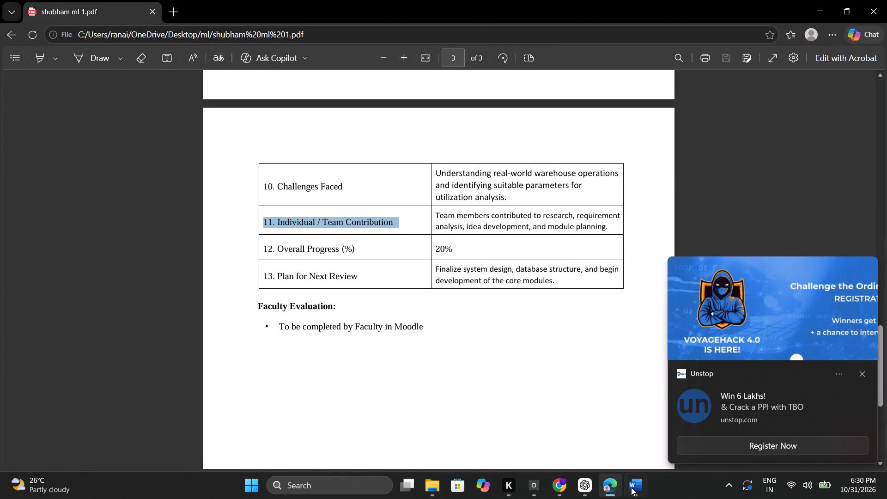
{"action": "left_click", "coordinate": [632, 488]}
{"action": "key", "text": "ctrl+v"}
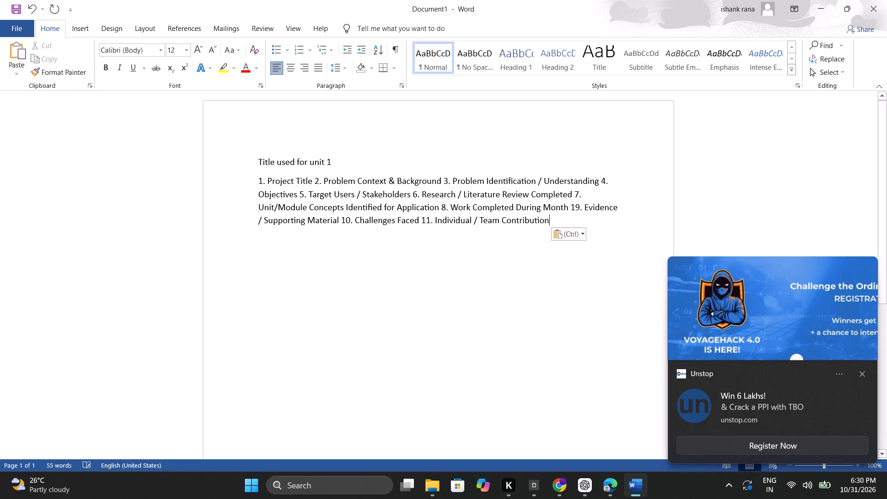
{"action": "key", "text": "space"}
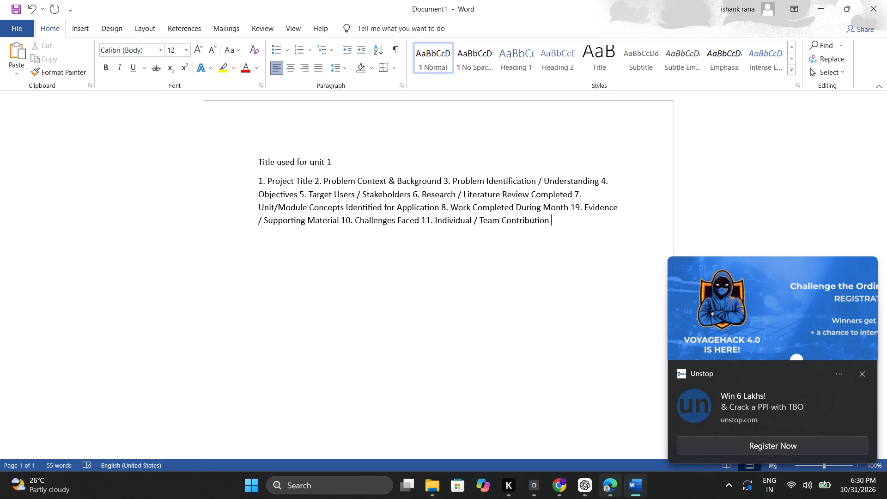
Copy "12. Overall Progress (%)" from the PDF and paste it after item 11 in the Word document, followed by a space.
{"action": "left_click", "coordinate": [609, 498]}
{"action": "left_click_drag", "start_coordinate": [264, 250], "coordinate": [375, 248]}
{"action": "key", "text": "ctrl+c"}
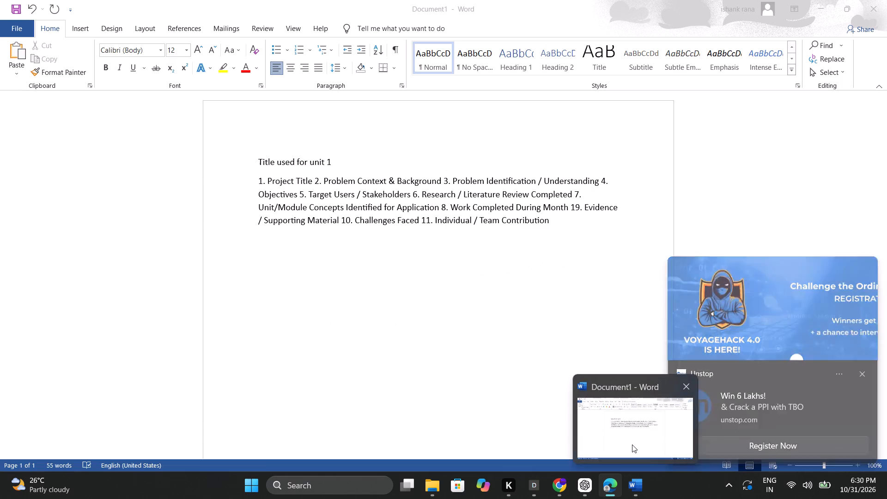
{"action": "left_click", "coordinate": [632, 444]}
{"action": "key", "text": "ctrl+v"}
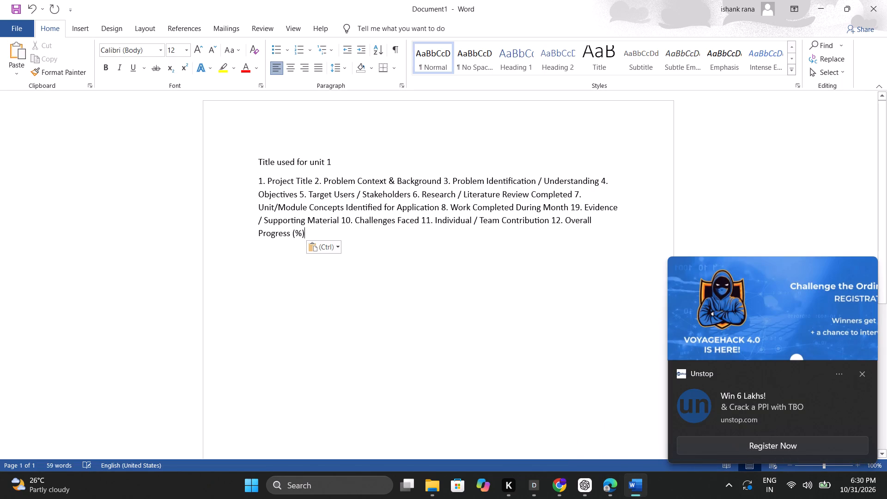
{"action": "key", "text": "space"}
Copy "13. Plan for Next Review" from the PDF and paste it after item 12 in the Word document.
{"action": "left_click", "coordinate": [596, 419]}
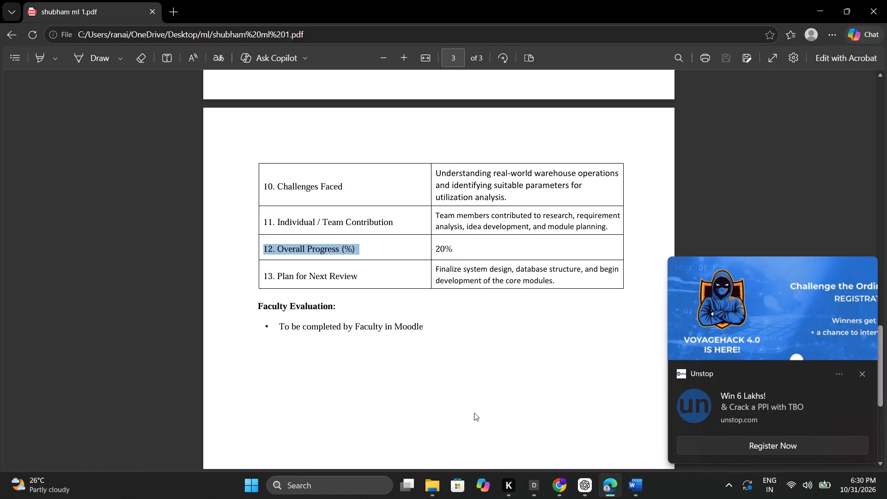
{"action": "left_click_drag", "start_coordinate": [261, 274], "coordinate": [369, 276]}
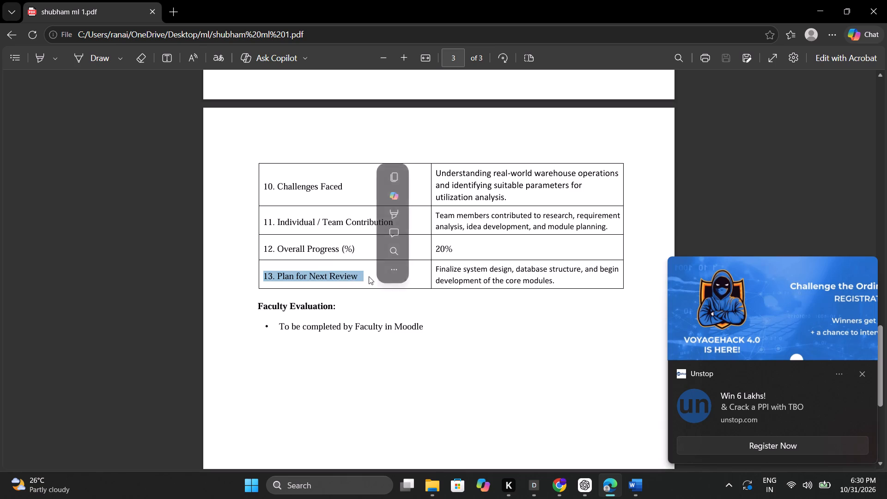
{"action": "key", "text": "ctrl+c"}
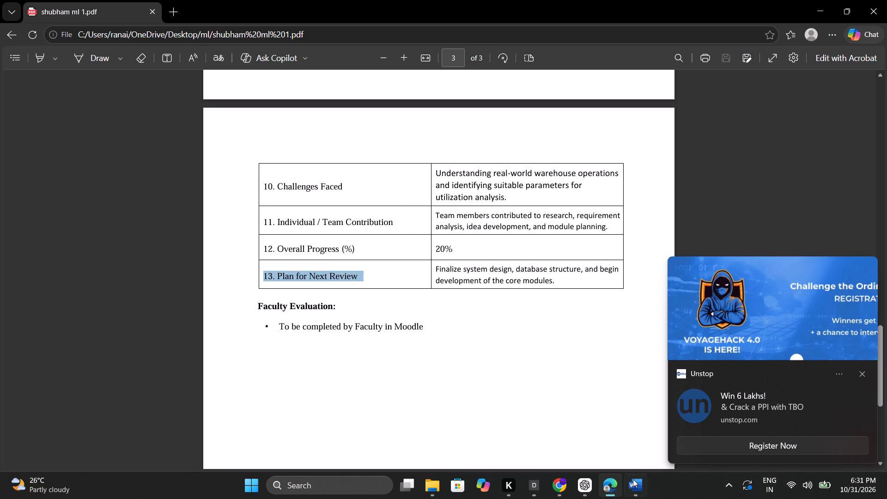
{"action": "left_click", "coordinate": [634, 481]}
{"action": "key", "text": "ctrl+v"}
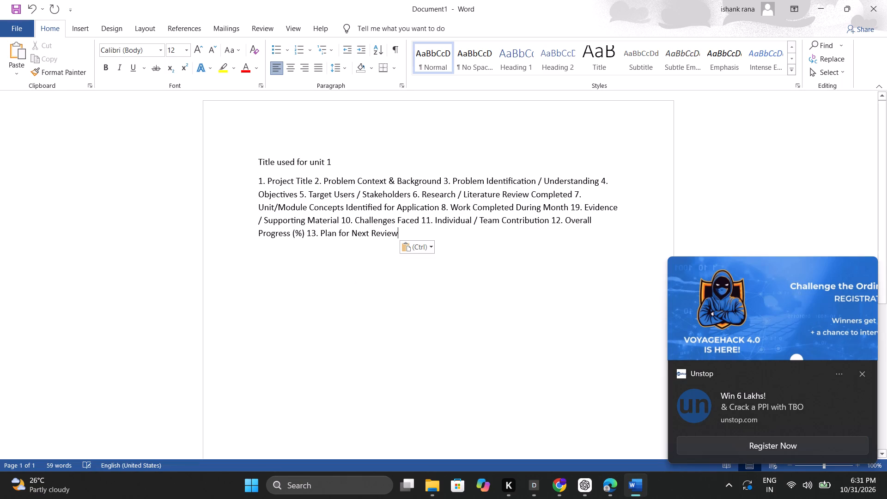
Start a new unindented line below the titles and replace the automatic list numbering with a plain-text "1." before Project Title.
{"action": "key", "text": "Return"}
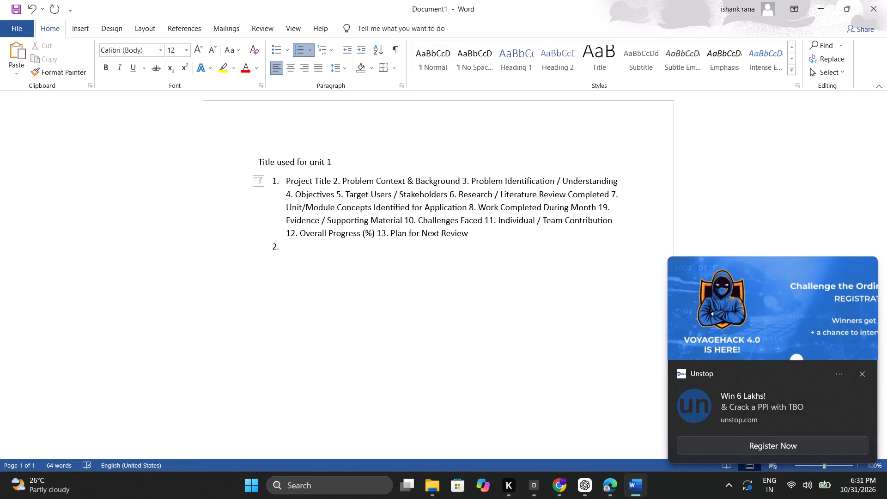
{"action": "key", "text": "BackSpace"}
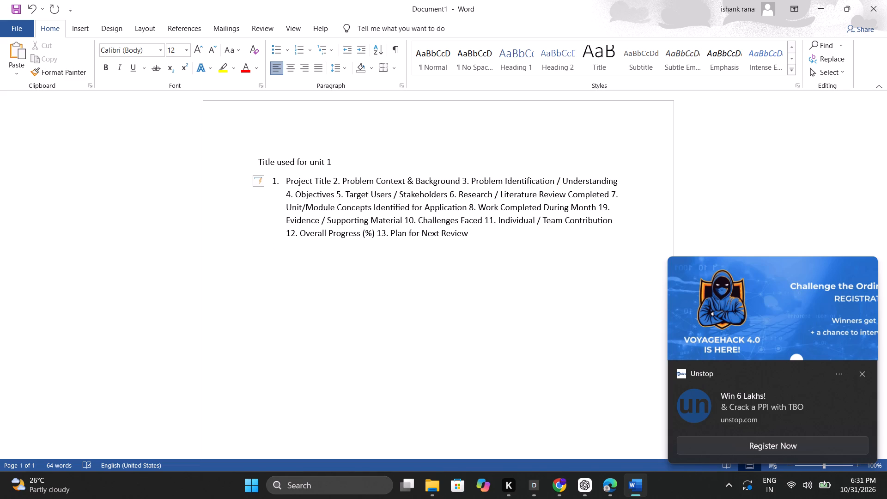
{"action": "left_click", "coordinate": [286, 180]}
{"action": "key", "text": "BackSpace"}
{"action": "key", "text": "BackSpace"}
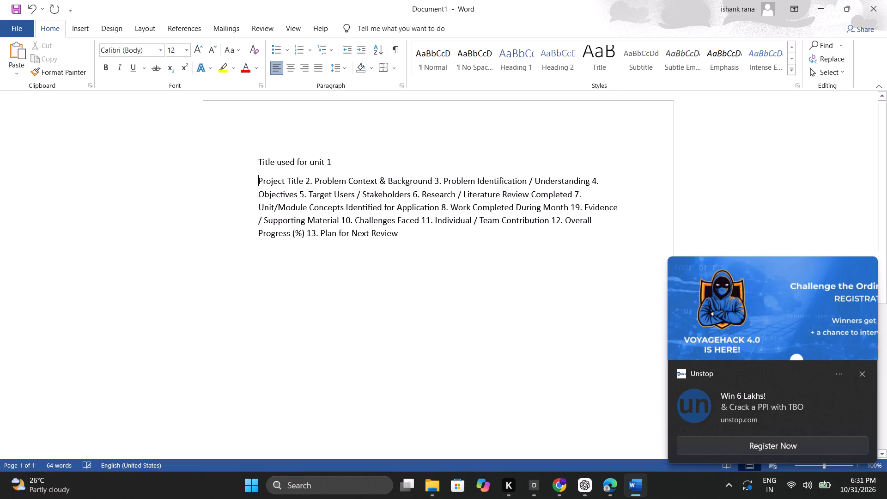
{"action": "key", "text": "1"}
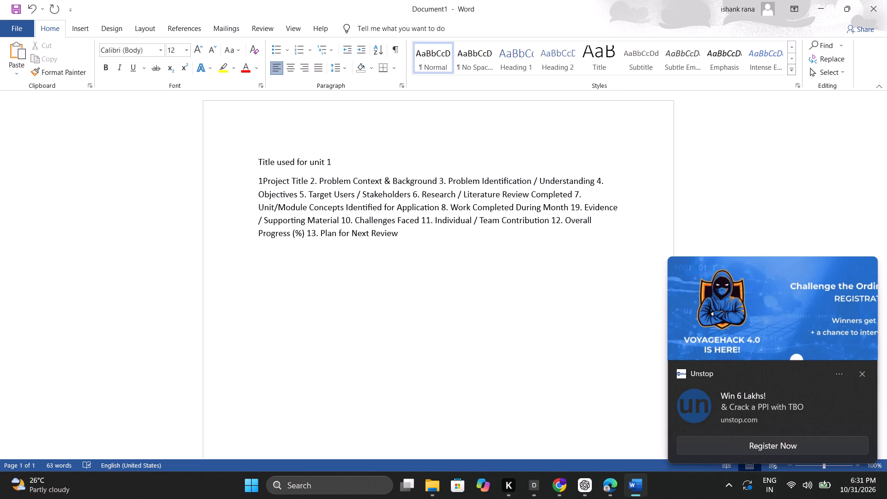
{"action": "key", "text": "period"}
{"action": "left_click", "coordinate": [271, 257]}
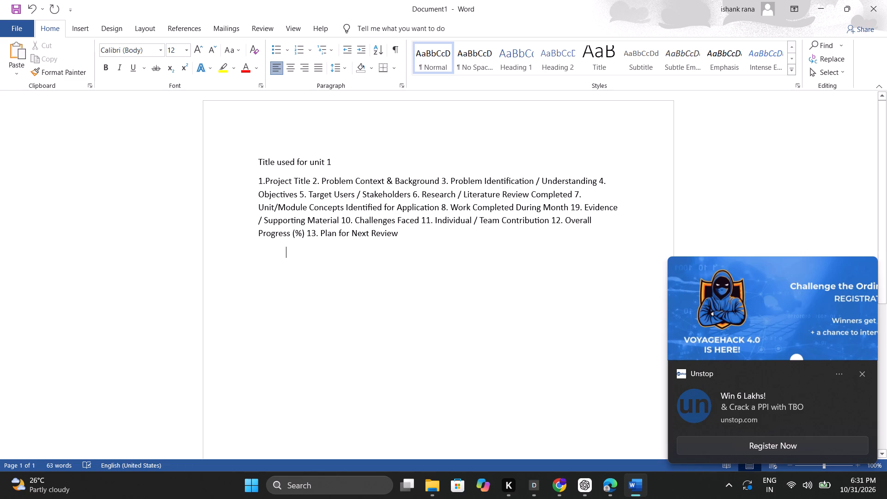
{"action": "key", "text": "BackSpace"}
Change the heading above the titles to read "Title used for report 1".
{"action": "left_click", "coordinate": [332, 162]}
{"action": "left_click_drag", "start_coordinate": [332, 162], "coordinate": [312, 164]}
{"action": "key", "text": "BackSpace"}
{"action": "type", "text": "report"}
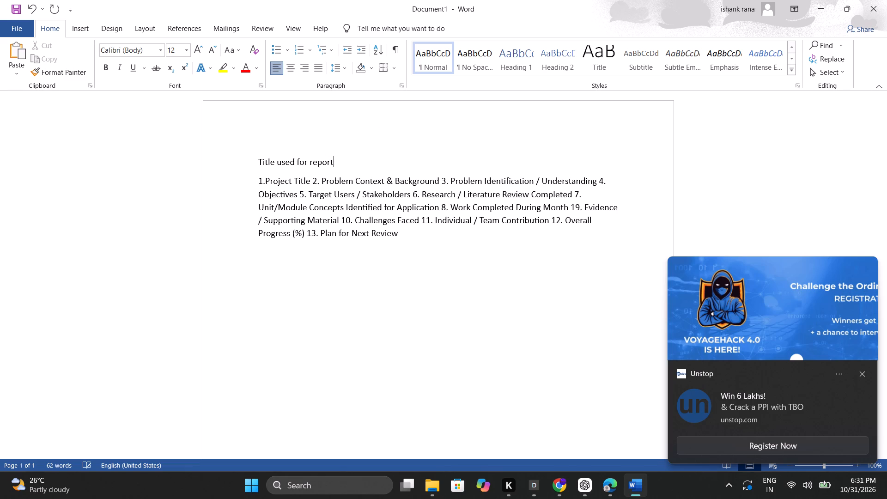
{"action": "key", "text": "space"}
{"action": "type", "text": "1"}
Copy the heading line to below the title list and change its number so it reads "Title used for report 2".
{"action": "left_click_drag", "start_coordinate": [343, 162], "coordinate": [270, 164]}
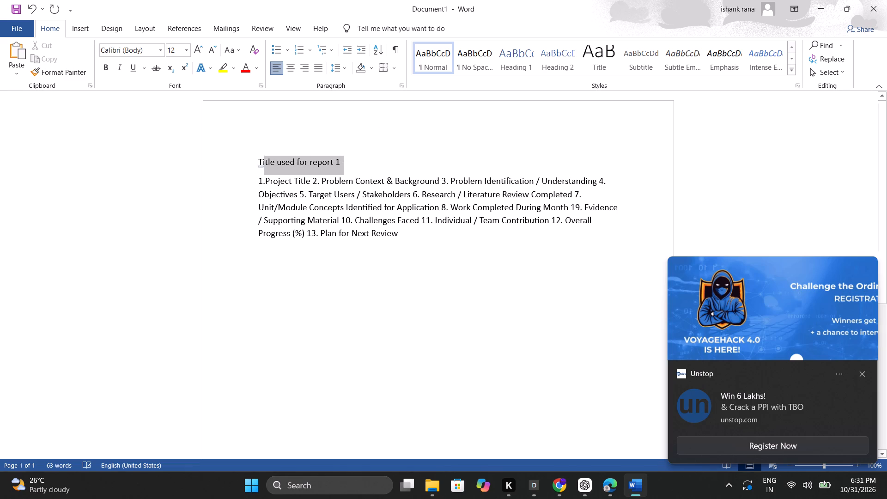
{"action": "left_click_drag", "start_coordinate": [270, 164], "coordinate": [265, 164]}
{"action": "key", "text": "ctrl+c"}
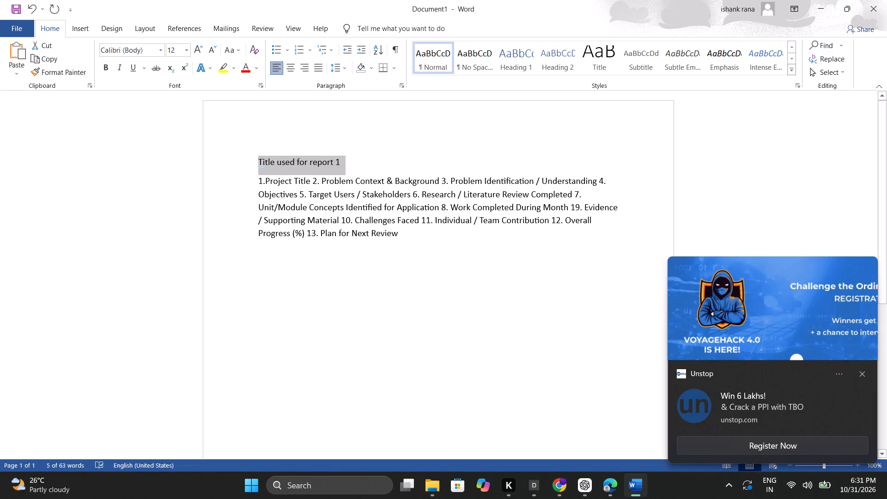
{"action": "left_click", "coordinate": [279, 272]}
{"action": "key", "text": "ctrl+v"}
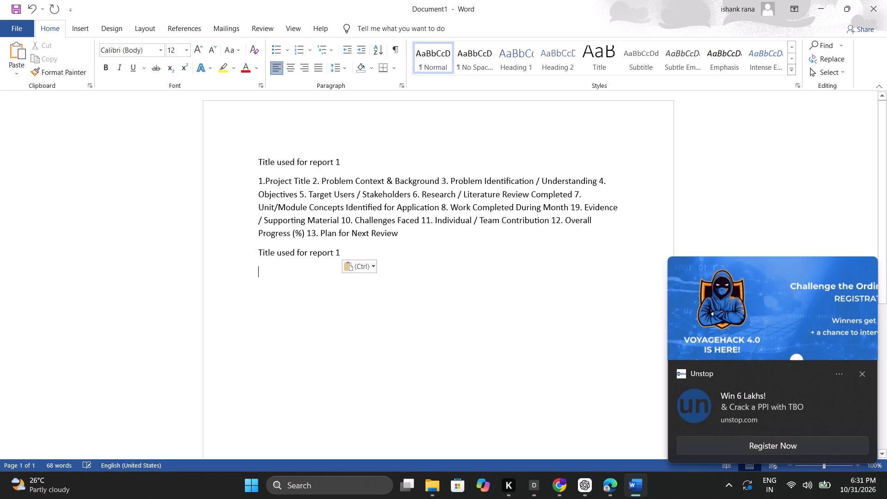
{"action": "left_click", "coordinate": [341, 251]}
{"action": "key", "text": "BackSpace"}
{"action": "key", "text": "2"}
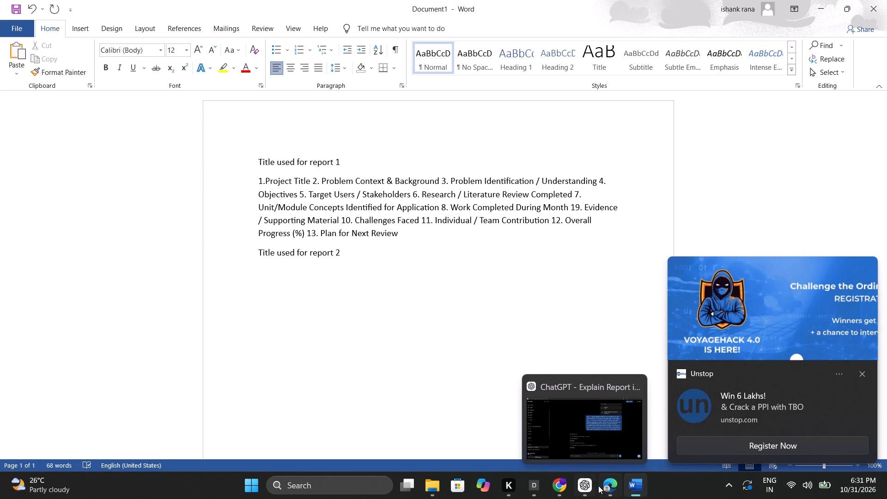
Open the Word document "shubham ml 2" from the ml folder in File Explorer.
{"action": "left_click", "coordinate": [422, 484]}
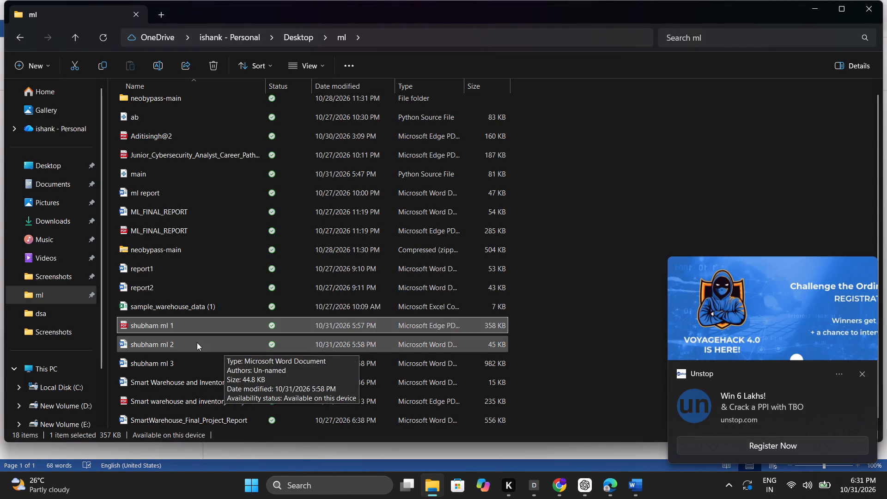
{"action": "double_click", "coordinate": [180, 345]}
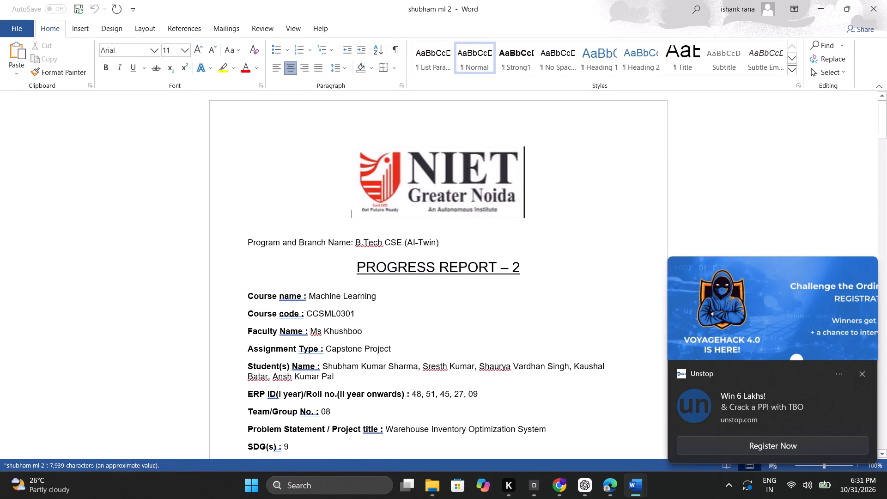
Copy the heading "1. Previous Review Feedback" from shubham ml 2 and paste it on a new line under "Title used for report 2" in Document1.
{"action": "scroll", "coordinate": [312, 313], "scroll_direction": "down", "scroll_amount": 6}
{"action": "scroll", "coordinate": [312, 313], "scroll_direction": "up", "scroll_amount": 1}
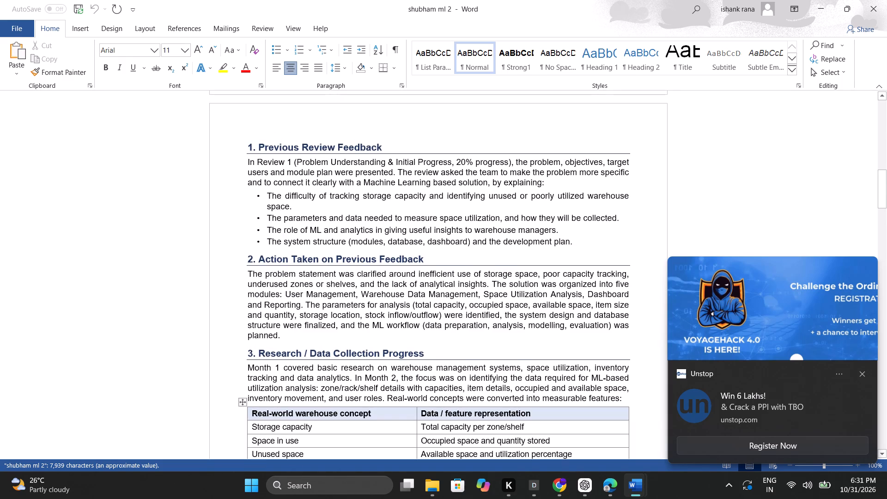
{"action": "scroll", "coordinate": [312, 313], "scroll_direction": "up", "scroll_amount": 1}
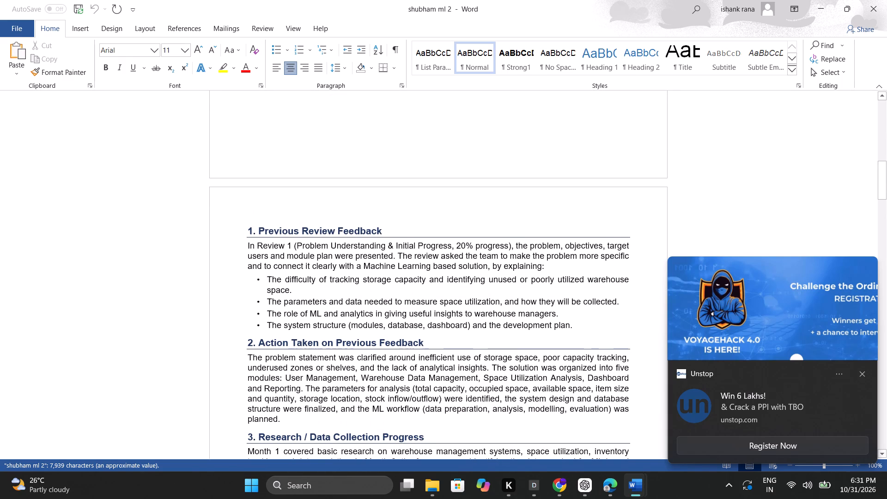
{"action": "left_click_drag", "start_coordinate": [383, 230], "coordinate": [249, 231]}
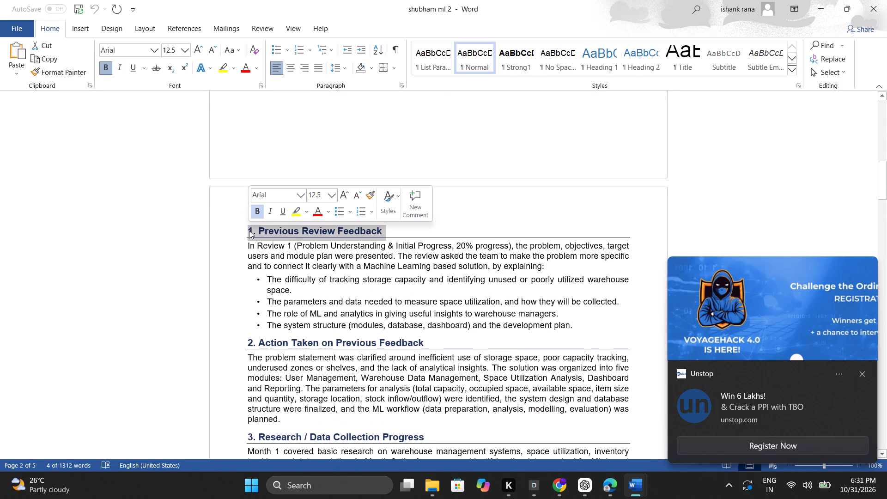
{"action": "key", "text": "ctrl+c"}
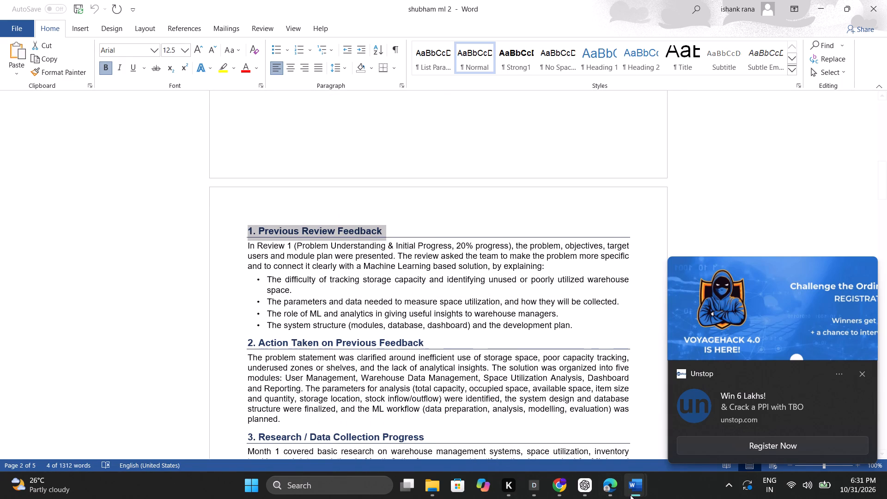
{"action": "left_click", "coordinate": [593, 427]}
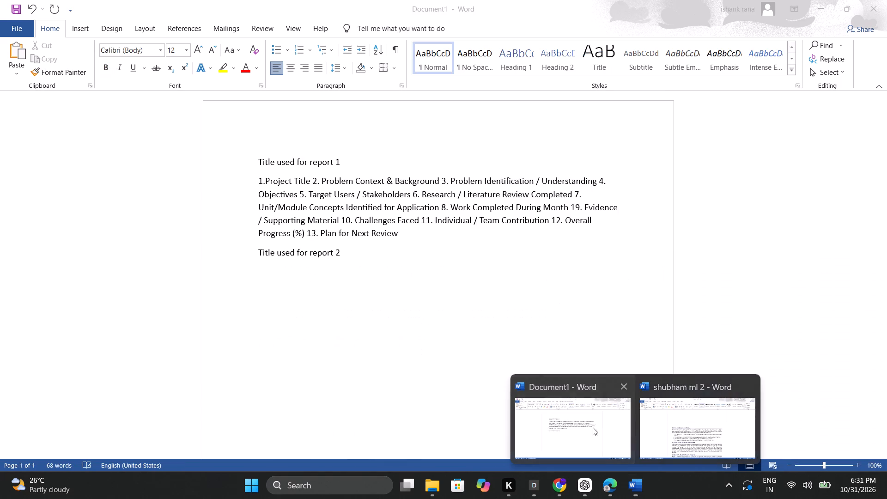
{"action": "key", "text": "Return"}
{"action": "key", "text": "ctrl+v"}
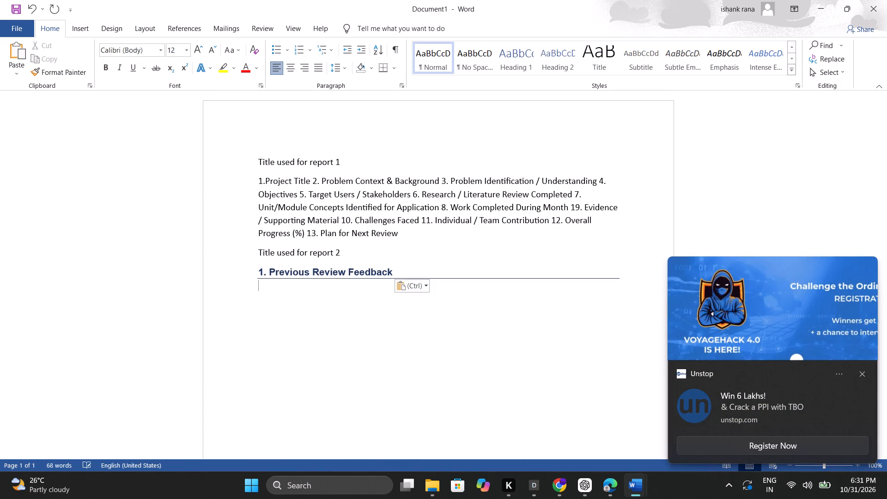
{"action": "left_click", "coordinate": [331, 278]}
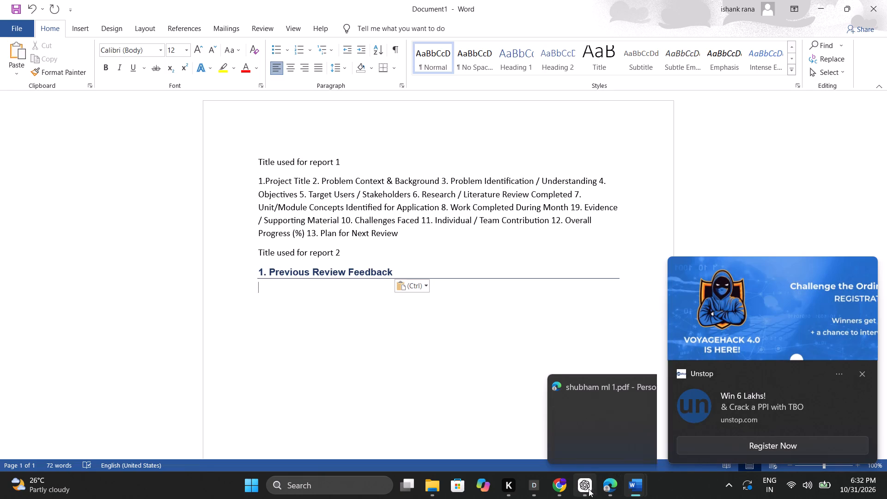
Copy the heading "2. Action Taken on Previous Feedback" from shubham ml 2 and paste it below heading 1 in Document1.
{"action": "left_click", "coordinate": [618, 440]}
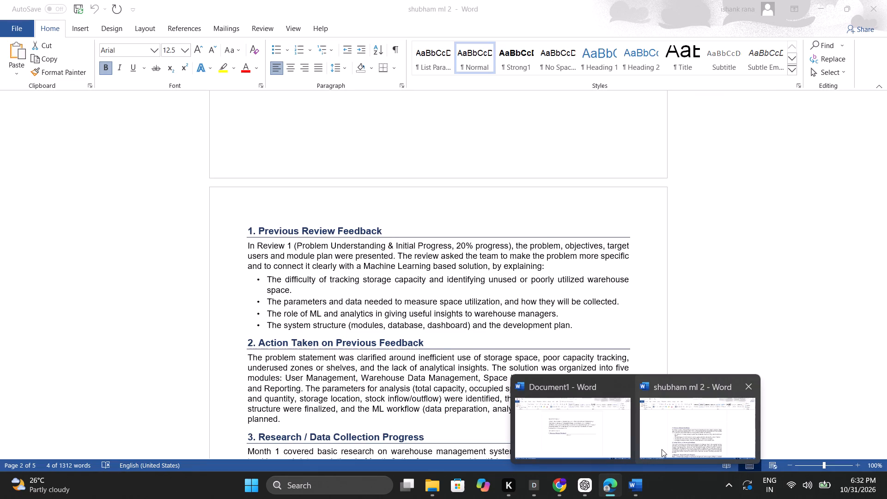
{"action": "left_click", "coordinate": [671, 424]}
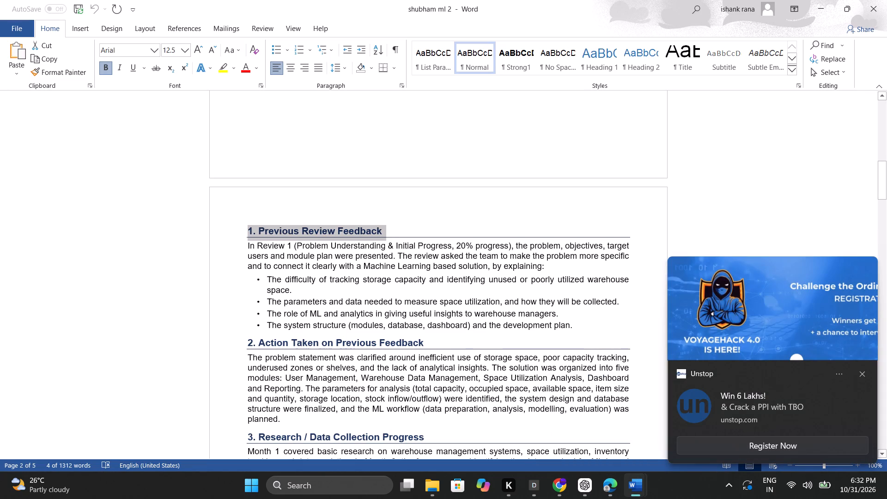
{"action": "left_click_drag", "start_coordinate": [434, 340], "coordinate": [246, 337]}
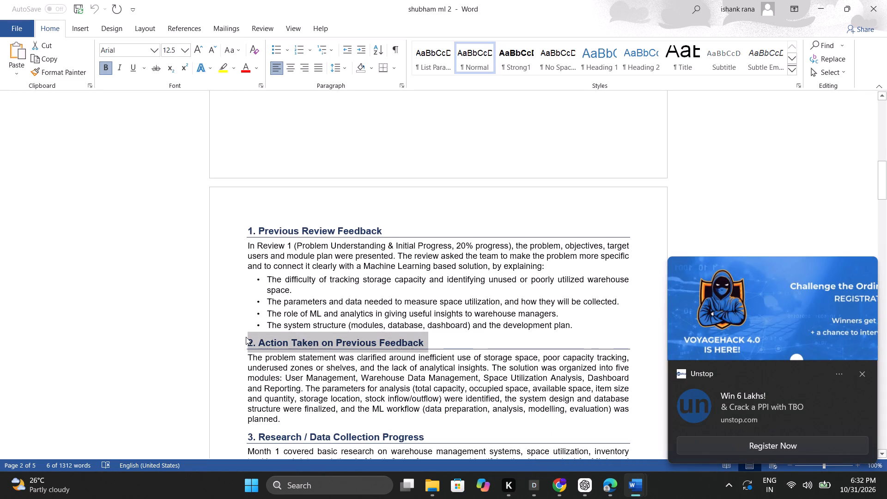
{"action": "key", "text": "ctrl+c"}
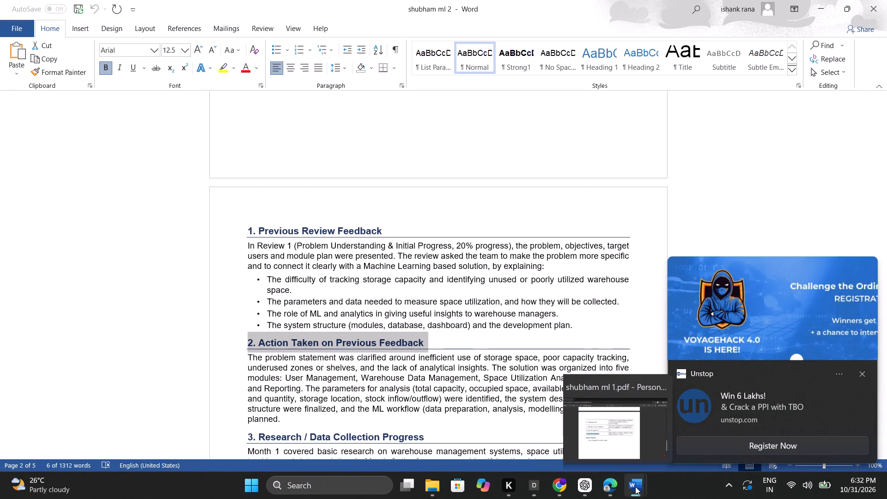
{"action": "left_click", "coordinate": [580, 421]}
{"action": "key", "text": "ctrl+v"}
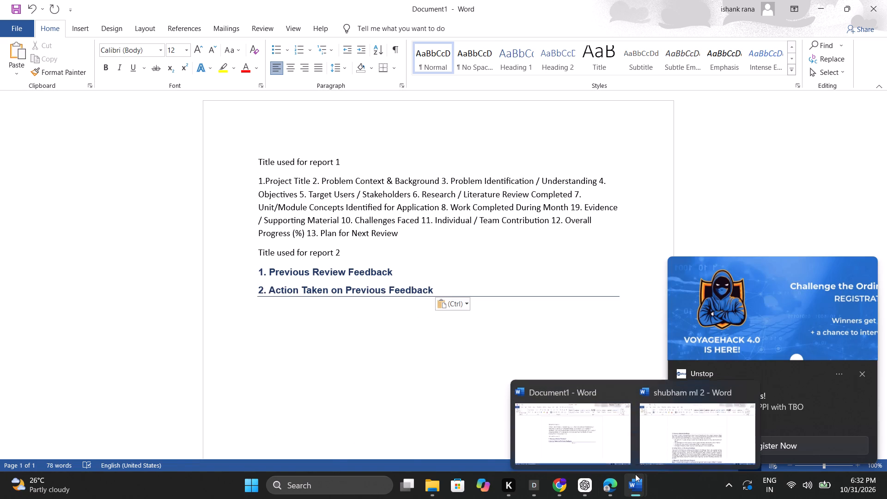
Copy the heading "3. Research / Data Collection Progress" from shubham ml 2 and paste it below heading 2 in Document1.
{"action": "left_click", "coordinate": [668, 434]}
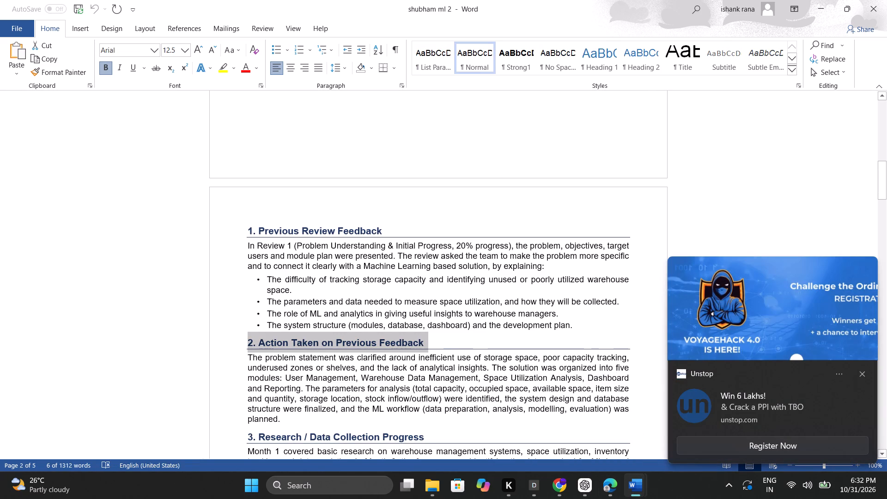
{"action": "left_click_drag", "start_coordinate": [441, 438], "coordinate": [244, 432]}
{"action": "key", "text": "ctrl+c"}
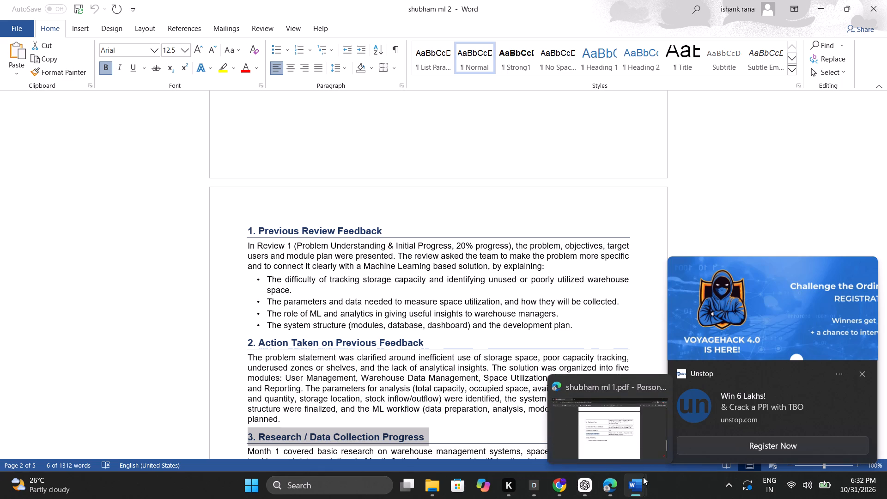
{"action": "left_click", "coordinate": [584, 426]}
{"action": "key", "text": "ctrl+v"}
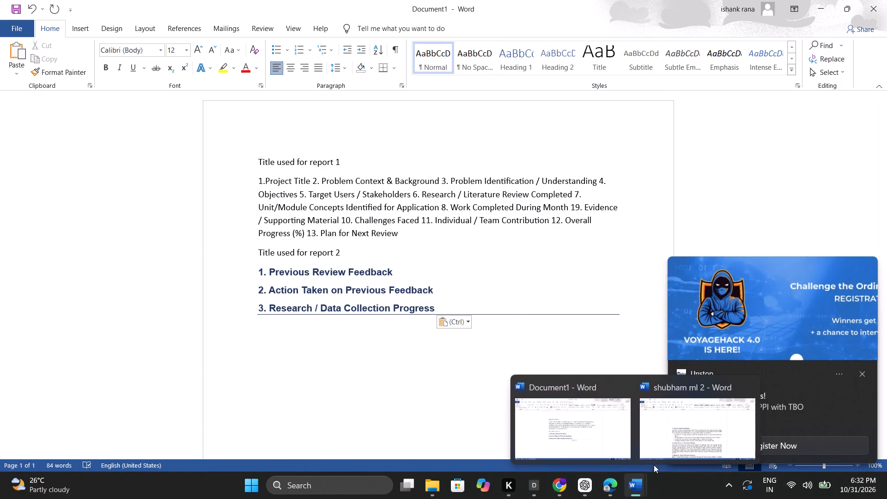
Copy the heading "4. Unit/Module Concepts Applied" from shubham ml 2 and paste it below heading 3 in Document1.
{"action": "left_click", "coordinate": [674, 439]}
{"action": "scroll", "coordinate": [476, 404], "scroll_direction": "down", "scroll_amount": 3}
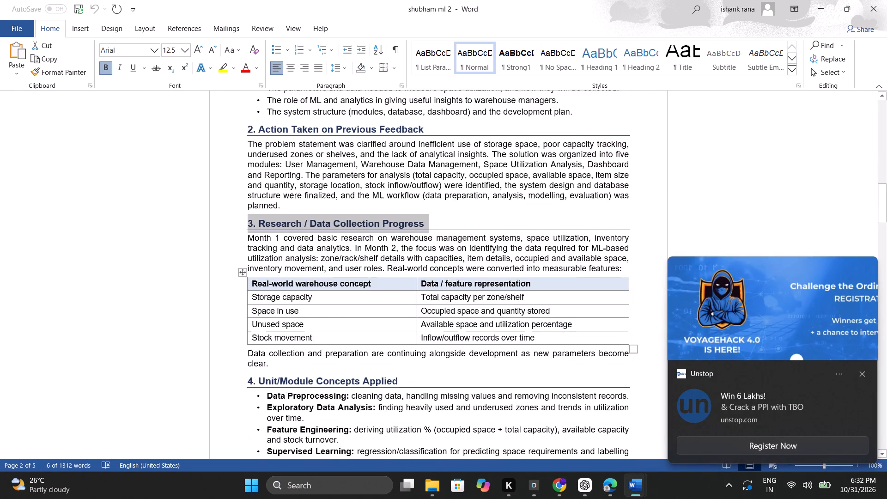
{"action": "scroll", "coordinate": [476, 404], "scroll_direction": "down", "scroll_amount": 2}
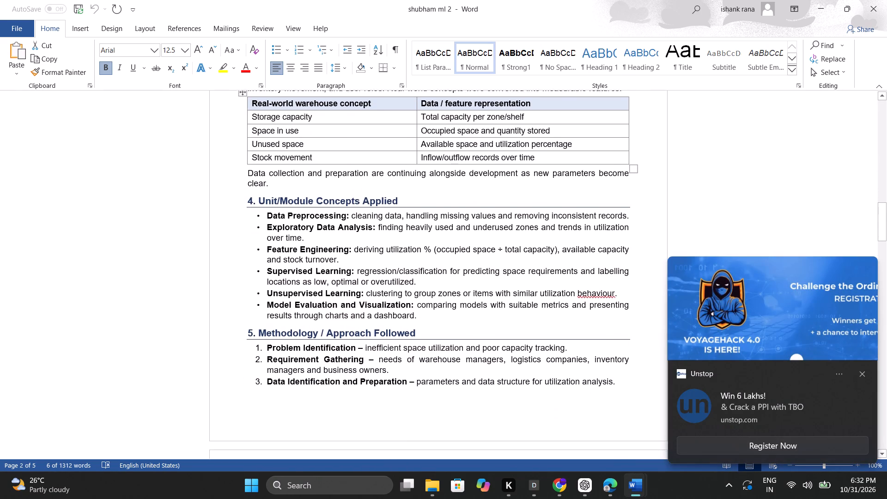
{"action": "left_click_drag", "start_coordinate": [409, 203], "coordinate": [236, 194]}
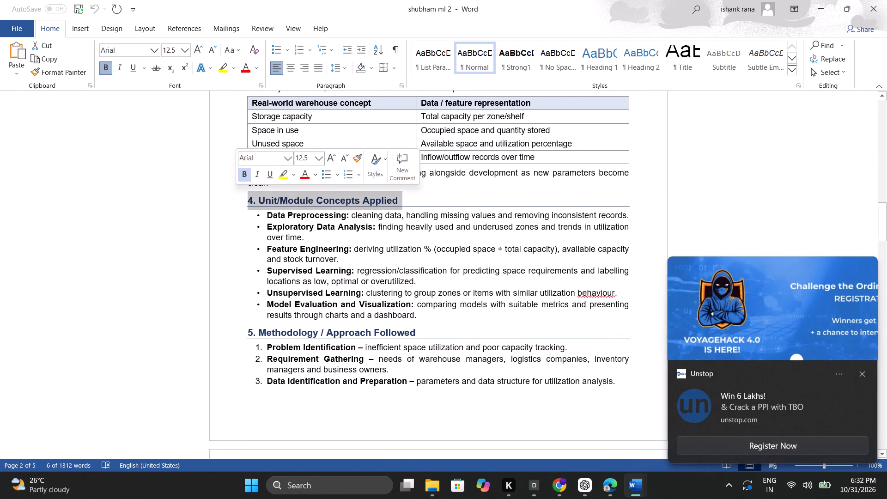
{"action": "key", "text": "ctrl+c"}
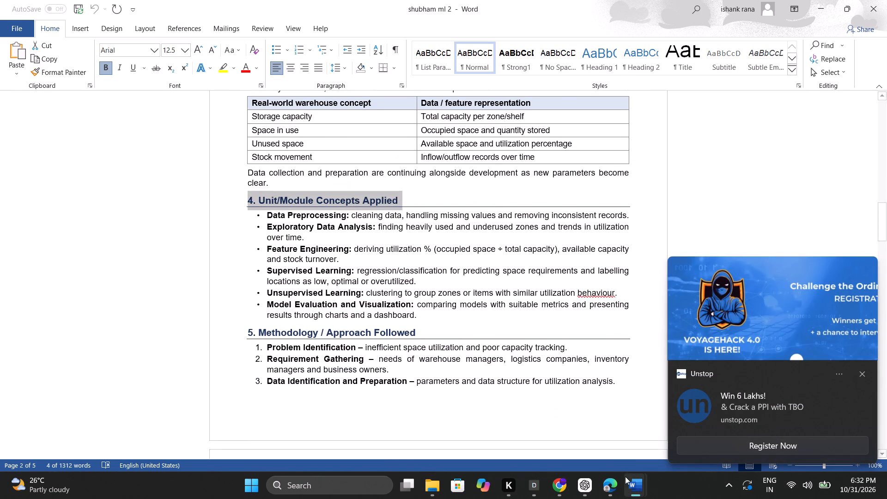
{"action": "left_click", "coordinate": [581, 425]}
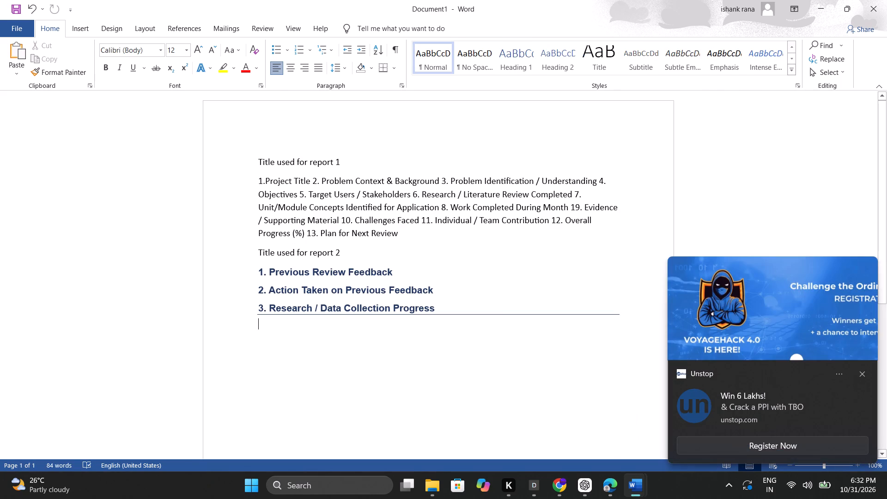
{"action": "key", "text": "ctrl+v"}
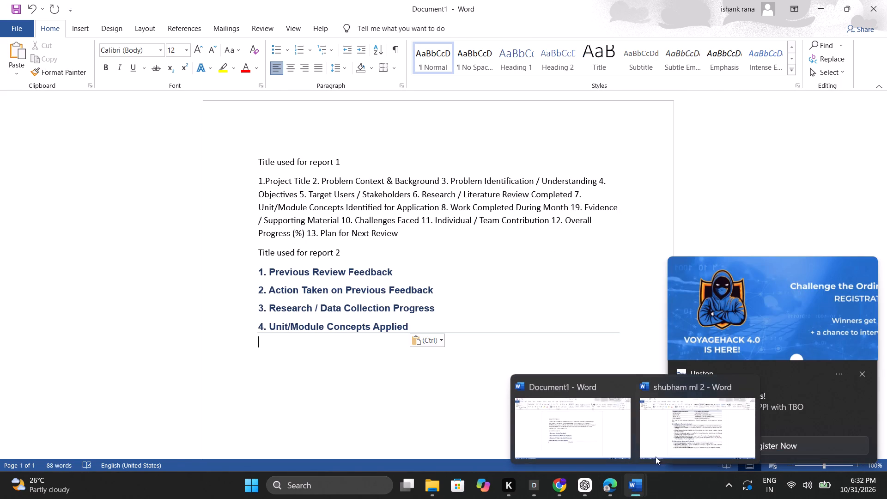
Copy the heading "5. Methodology / Approach Followed" from shubham ml 2 and paste it below heading 4 in Document1.
{"action": "left_click", "coordinate": [683, 425]}
{"action": "left_click_drag", "start_coordinate": [432, 335], "coordinate": [240, 330]}
{"action": "key", "text": "ctrl+c"}
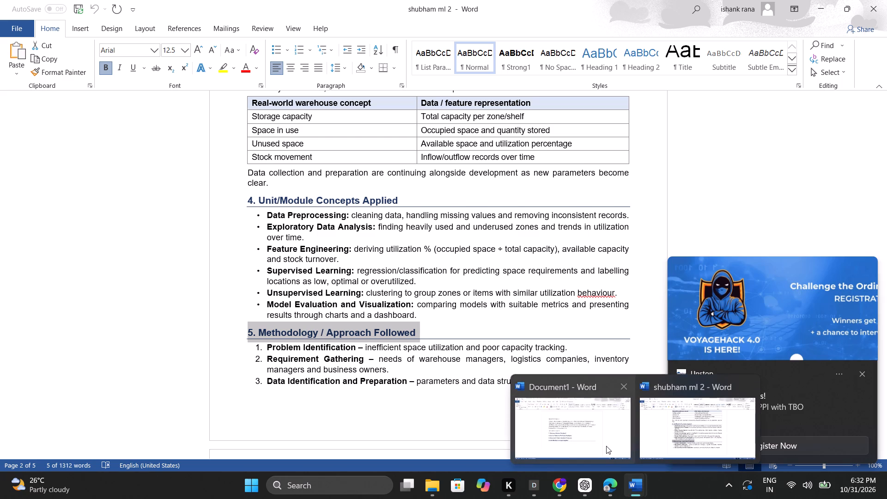
{"action": "left_click", "coordinate": [606, 445]}
{"action": "key", "text": "ctrl+v"}
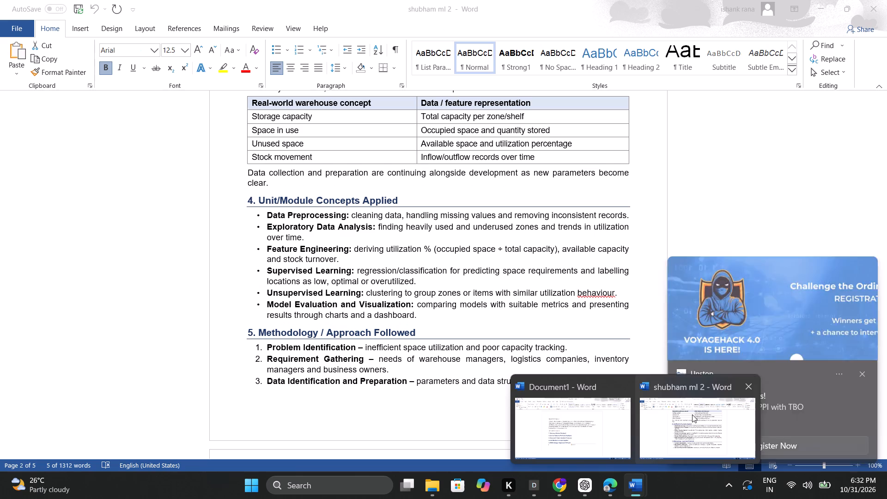
Copy the heading "6. Work Completed During Month 2" from shubham ml 2 and paste it below heading 5 in Document1.
{"action": "left_click", "coordinate": [693, 414]}
{"action": "scroll", "coordinate": [449, 350], "scroll_direction": "down", "scroll_amount": 4}
{"action": "left_click_drag", "start_coordinate": [423, 298], "coordinate": [225, 291]}
{"action": "key", "text": "ctrl+c"}
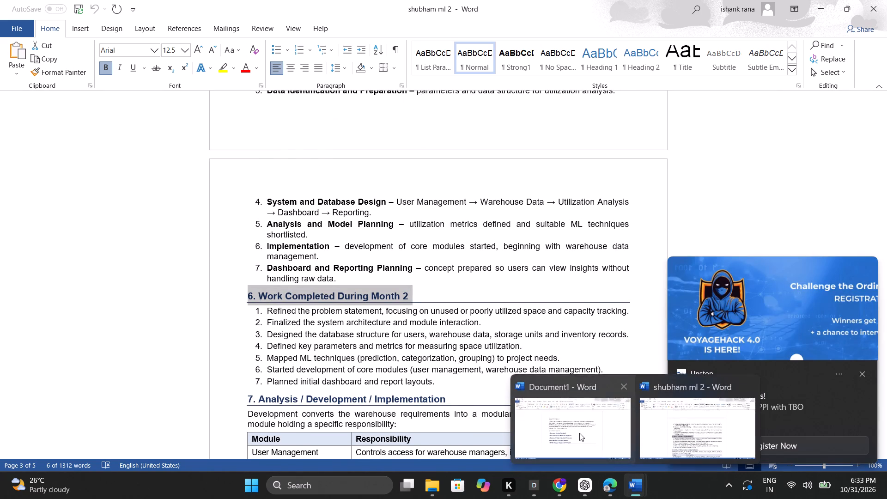
{"action": "left_click", "coordinate": [579, 433]}
{"action": "key", "text": "ctrl+v"}
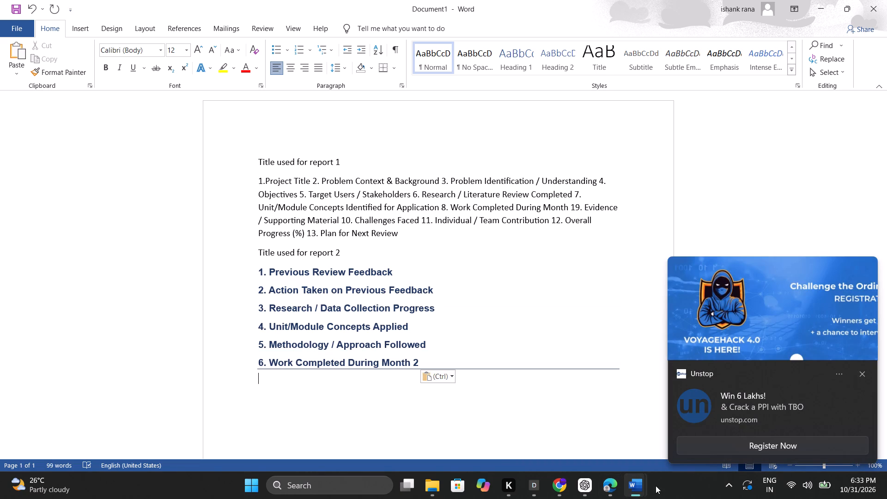
Copy the heading "7. Analysis / Development / Implementation" from shubham ml 2 and paste it below heading 6 in Document1.
{"action": "left_click", "coordinate": [672, 436]}
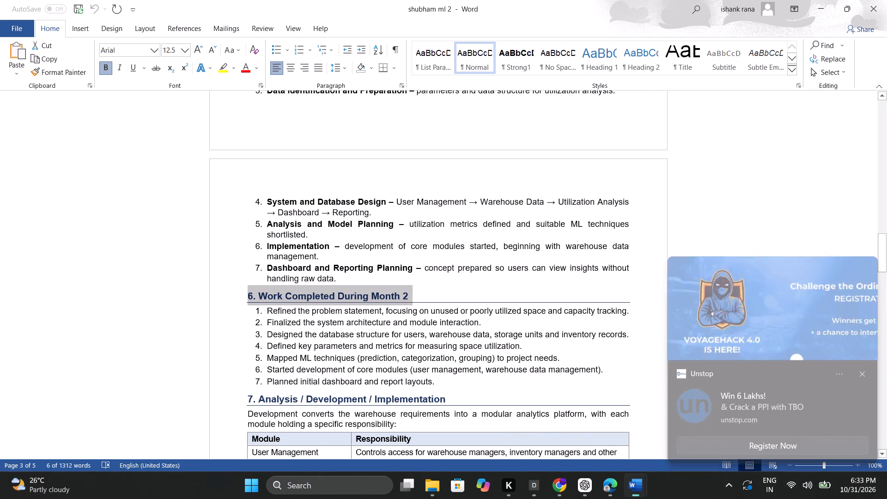
{"action": "left_click_drag", "start_coordinate": [446, 400], "coordinate": [226, 398]}
{"action": "key", "text": "ctrl+c"}
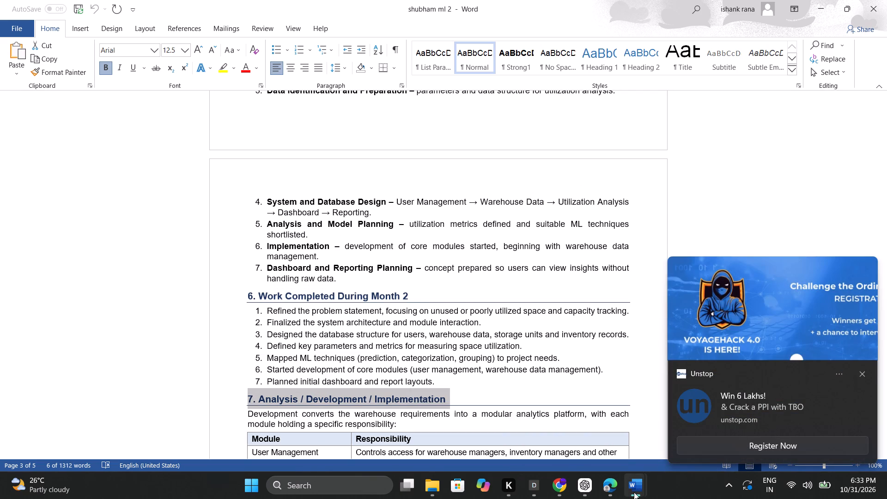
{"action": "left_click", "coordinate": [595, 432]}
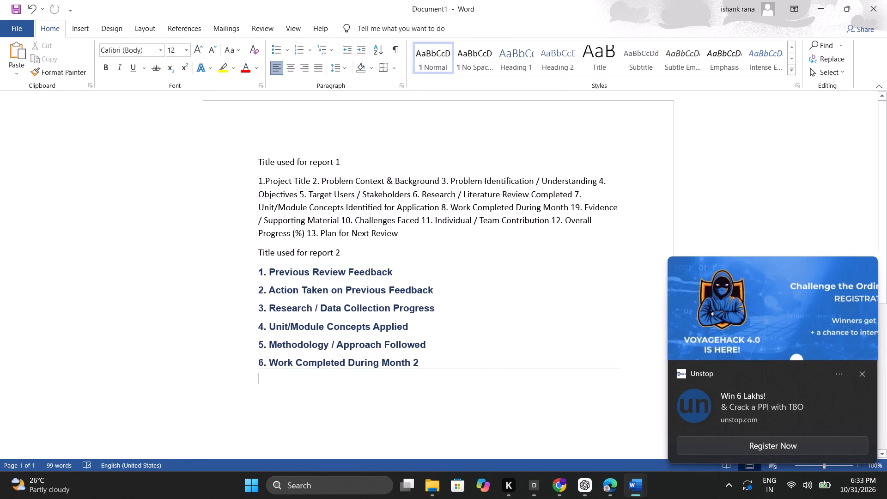
{"action": "key", "text": "ctrl+v"}
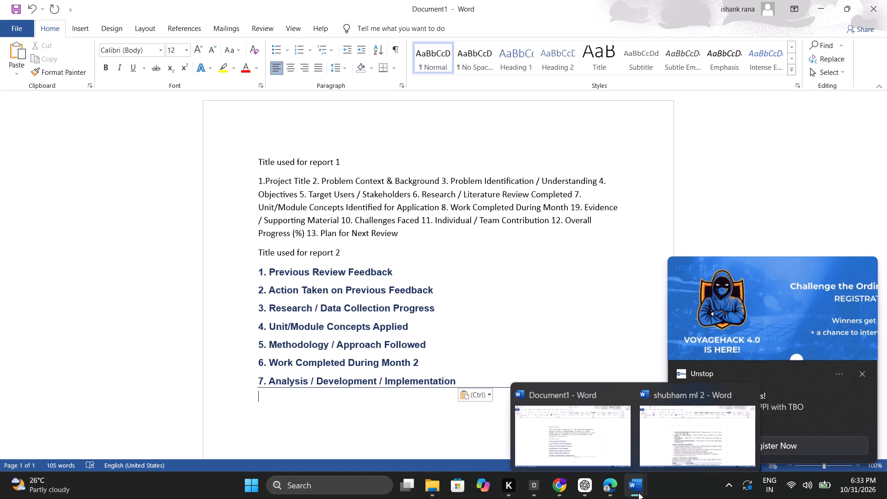
Return to section 8 of shubham ml 2 and clear all Windows notifications, including the Unstop pop-up covering the document.
{"action": "left_click", "coordinate": [610, 432]}
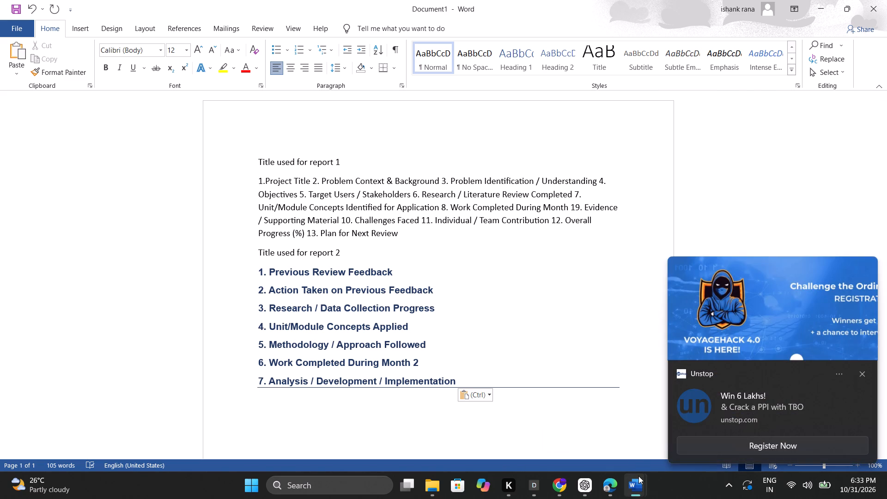
{"action": "left_click", "coordinate": [667, 416]}
{"action": "scroll", "coordinate": [423, 378], "scroll_direction": "down", "scroll_amount": 1}
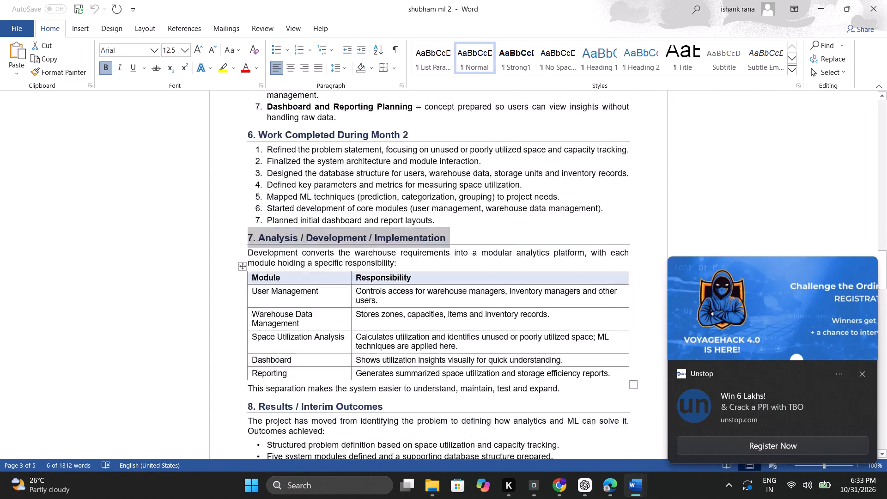
{"action": "scroll", "coordinate": [423, 378], "scroll_direction": "down", "scroll_amount": 2}
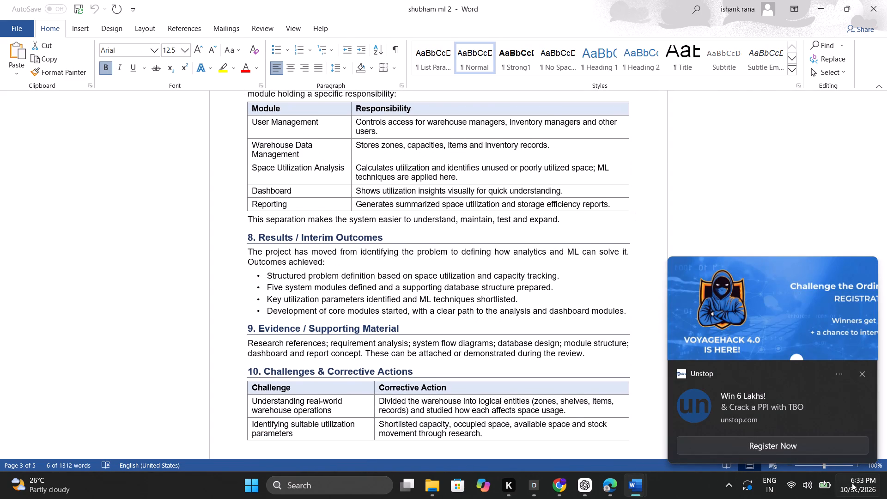
{"action": "left_click", "coordinate": [855, 487]}
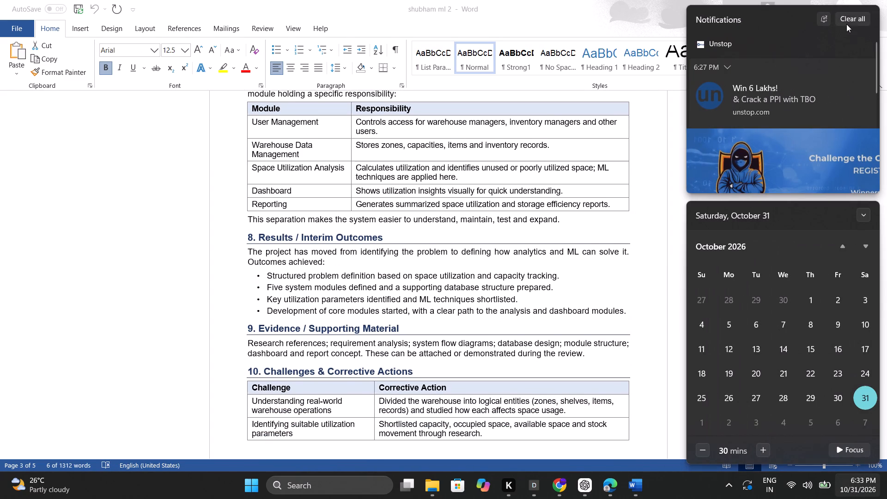
{"action": "left_click", "coordinate": [851, 17]}
{"action": "left_click", "coordinate": [604, 195]}
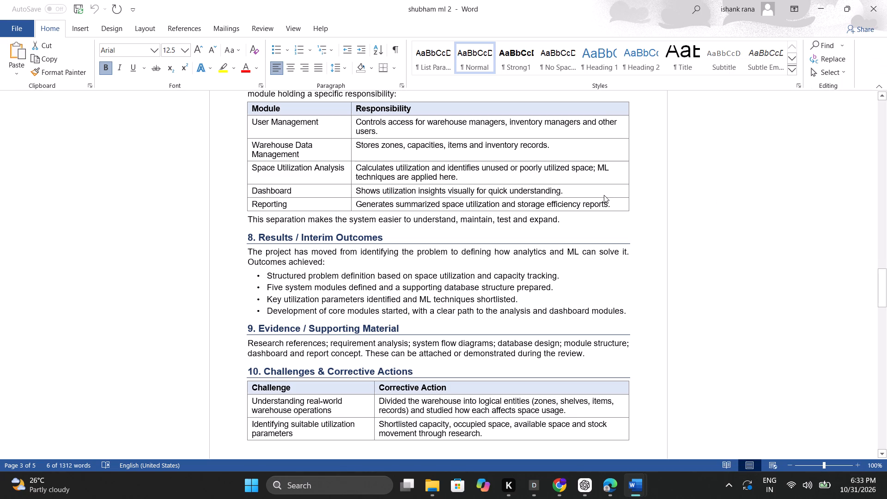
Copy the heading "8. Results / Interim Outcomes" from shubham ml 2 and paste it below heading 7 in Document1.
{"action": "scroll", "coordinate": [513, 236], "scroll_direction": "down", "scroll_amount": 1}
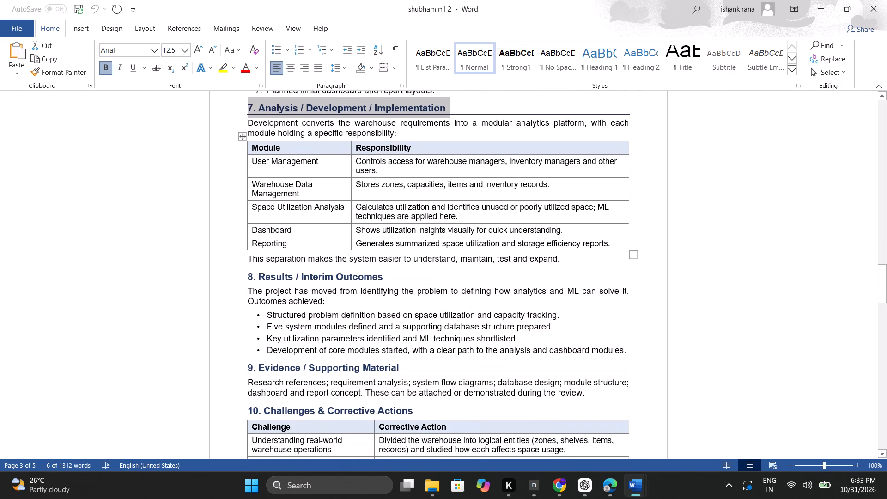
{"action": "left_click_drag", "start_coordinate": [385, 278], "coordinate": [241, 275]}
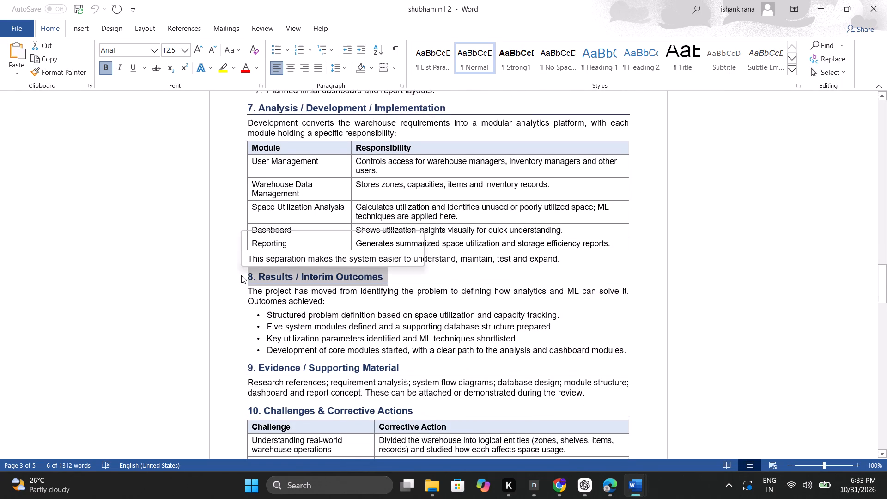
{"action": "key", "text": "ctrl+c"}
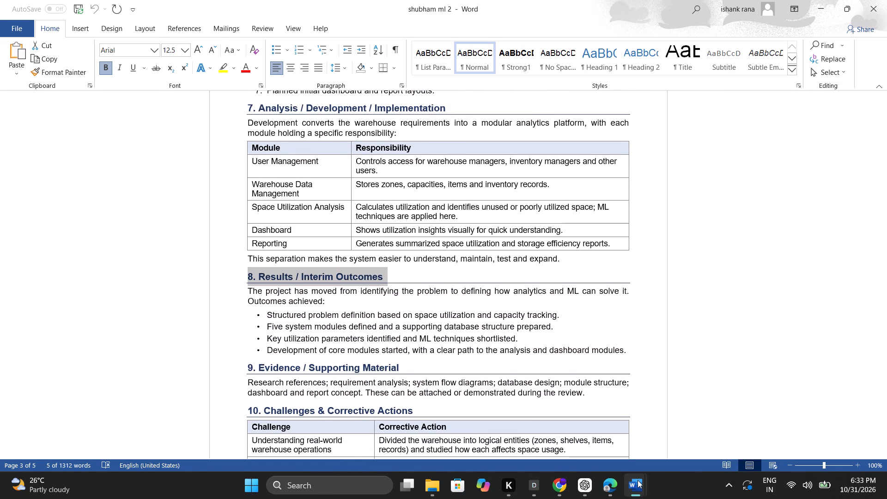
{"action": "left_click", "coordinate": [605, 432]}
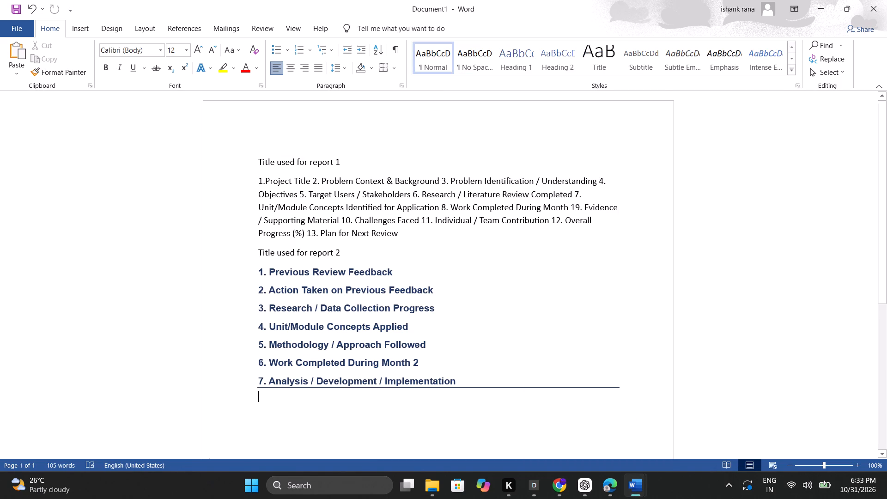
{"action": "key", "text": "ctrl+v"}
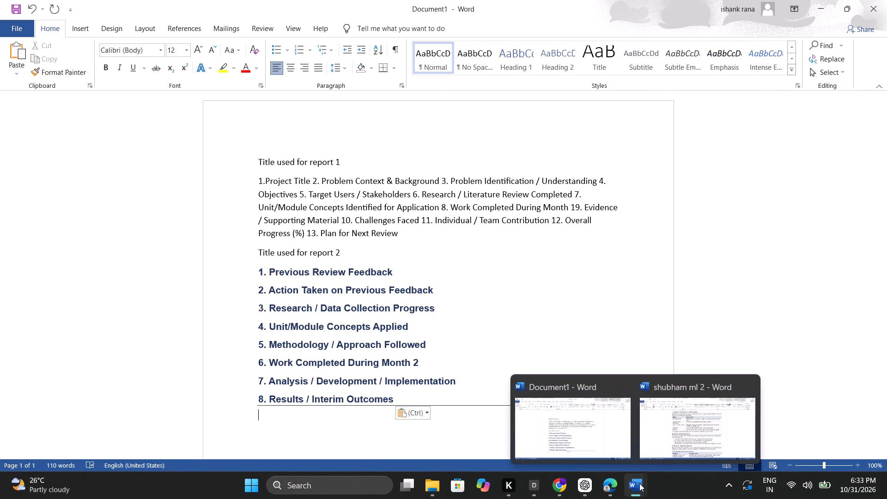
Copy the heading "9. Evidence / Supporting Material" from shubham ml 2 and paste it below heading 8 in Document1.
{"action": "left_click", "coordinate": [685, 422]}
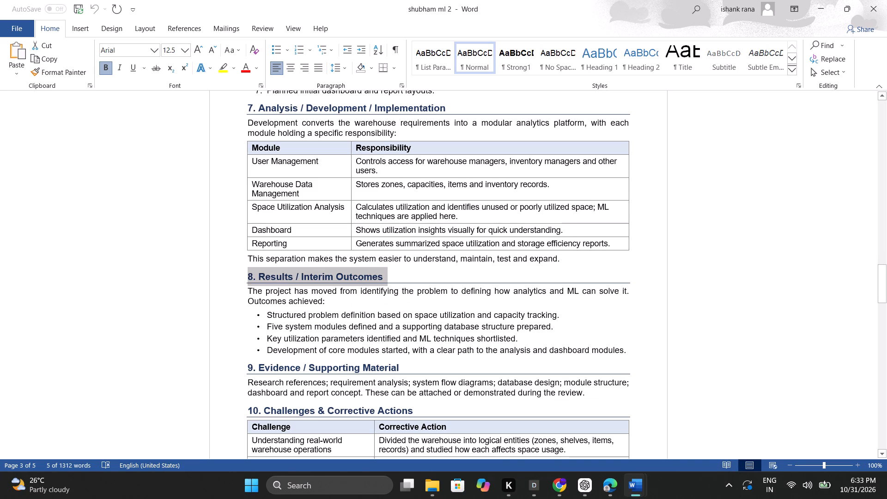
{"action": "left_click_drag", "start_coordinate": [404, 367], "coordinate": [229, 364]}
{"action": "key", "text": "ctrl+c"}
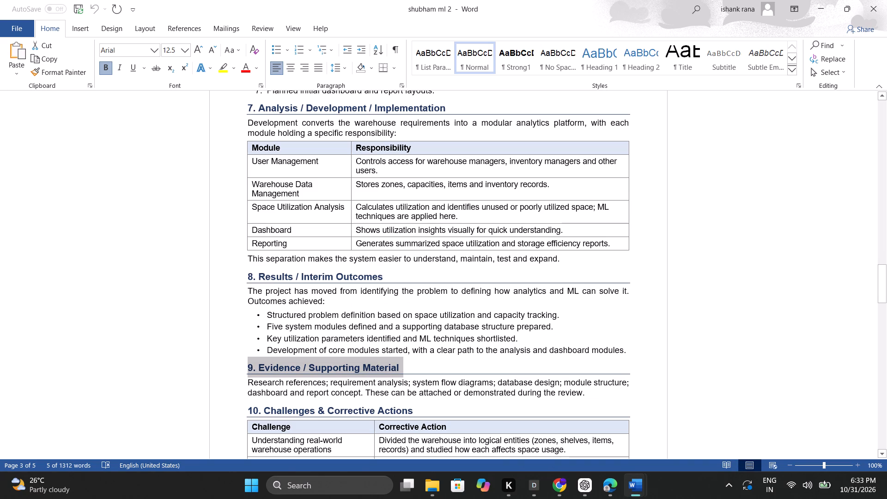
{"action": "left_click", "coordinate": [595, 453]}
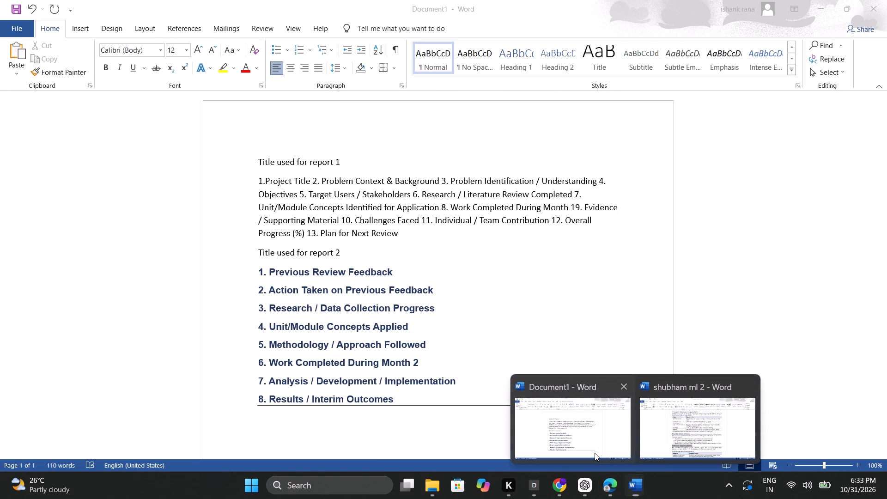
{"action": "key", "text": "ctrl+v"}
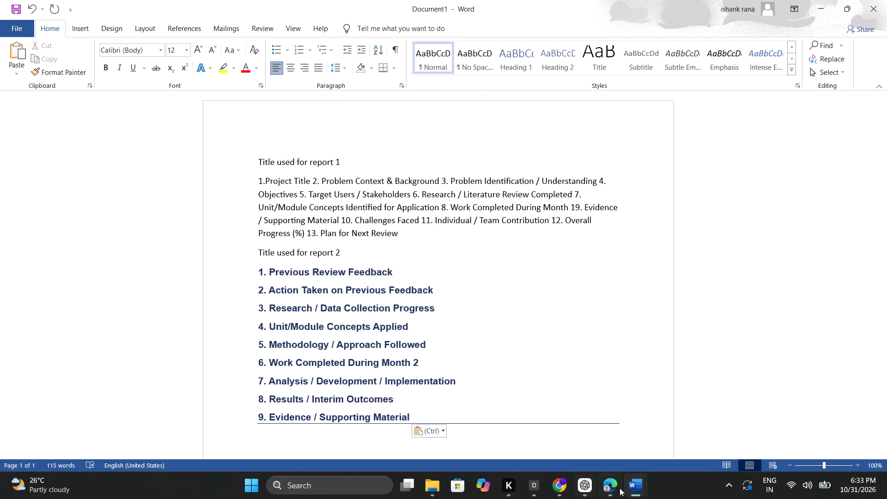
Copy the heading "10. Challenges & Corrective Actions" from shubham ml 2 and paste it below heading 9 in Document1.
{"action": "left_click", "coordinate": [664, 443]}
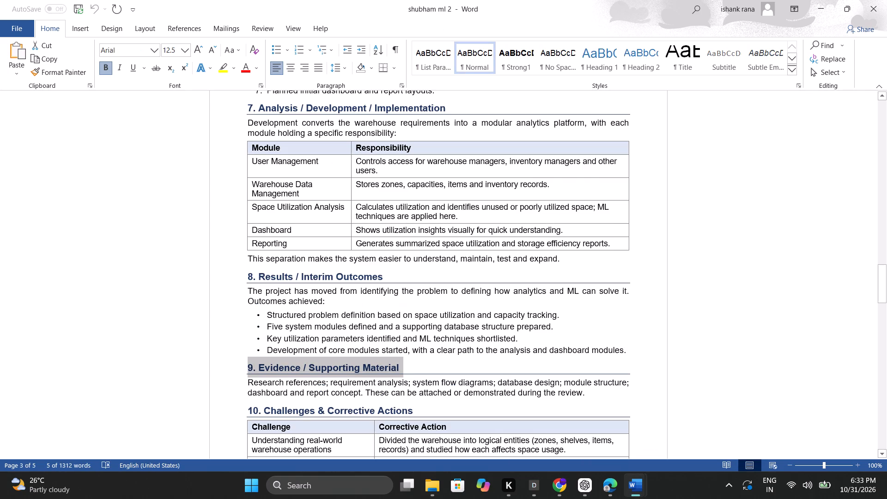
{"action": "left_click_drag", "start_coordinate": [410, 407], "coordinate": [415, 409]}
{"action": "left_click_drag", "start_coordinate": [415, 409], "coordinate": [249, 405]}
{"action": "key", "text": "ctrl+c"}
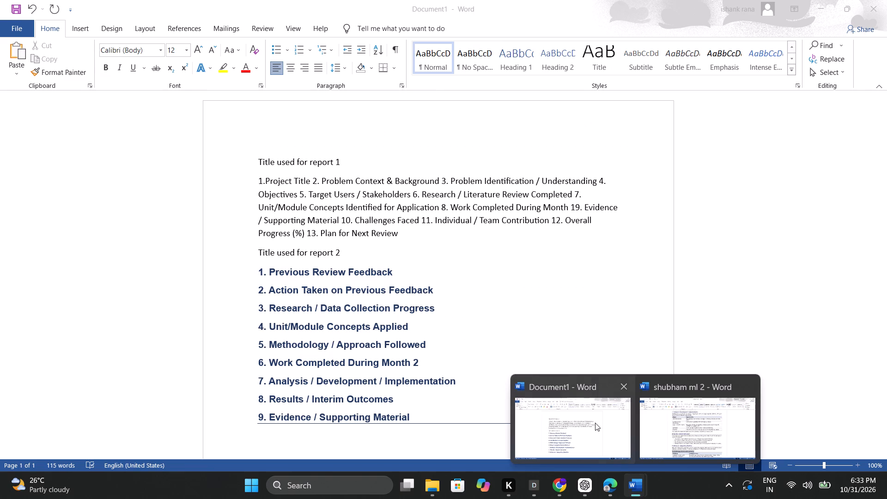
{"action": "left_click", "coordinate": [595, 423]}
{"action": "key", "text": "ctrl+v"}
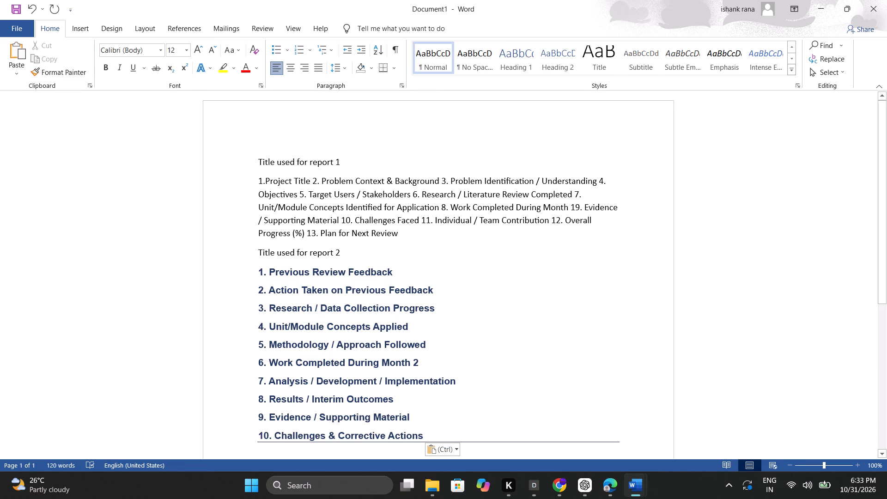
Copy the heading "11. Individual / Team Contribution" from shubham ml 2 and paste it below heading 10 in Document1.
{"action": "left_click", "coordinate": [690, 422]}
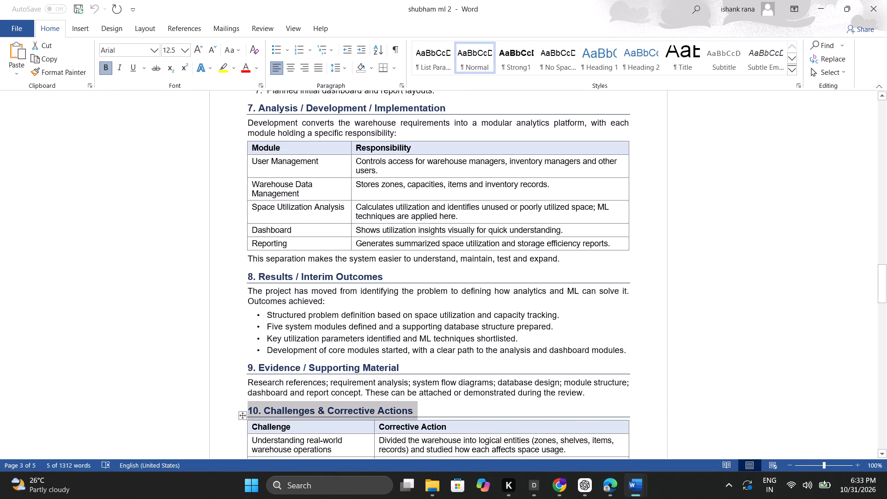
{"action": "scroll", "coordinate": [391, 386], "scroll_direction": "down", "scroll_amount": 5}
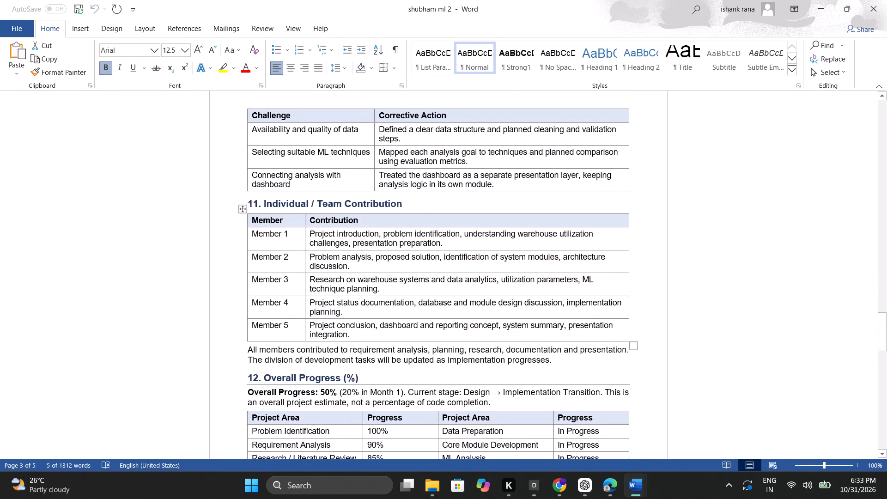
{"action": "scroll", "coordinate": [391, 386], "scroll_direction": "down", "scroll_amount": 2}
{"action": "scroll", "coordinate": [391, 386], "scroll_direction": "up", "scroll_amount": 2}
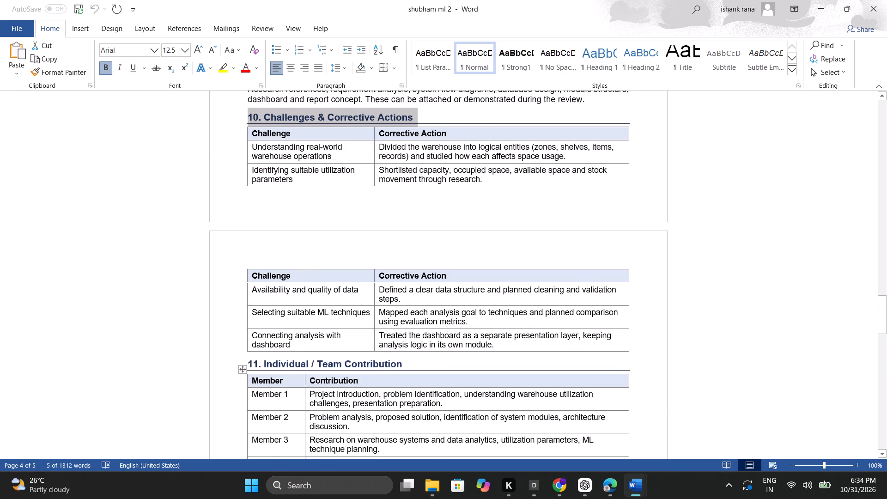
{"action": "left_click_drag", "start_coordinate": [403, 364], "coordinate": [240, 360]}
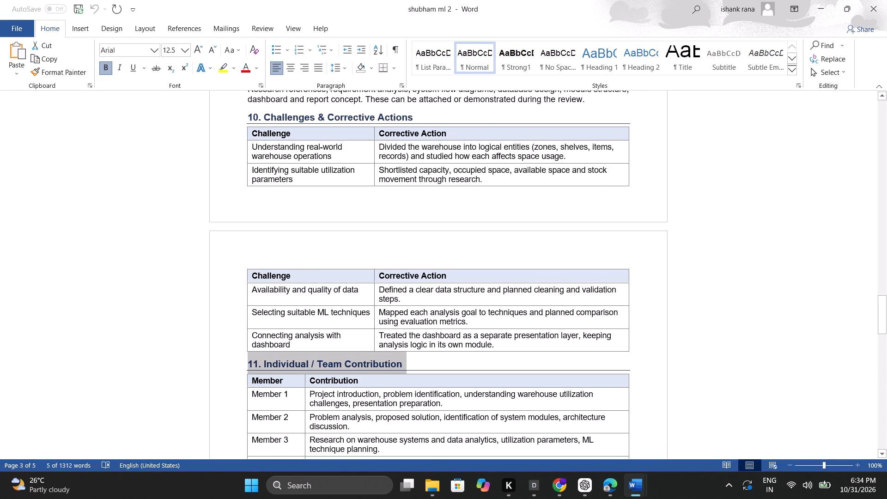
{"action": "left_click_drag", "start_coordinate": [240, 360], "coordinate": [239, 360]}
{"action": "key", "text": "ctrl+c"}
{"action": "left_click", "coordinate": [603, 433]}
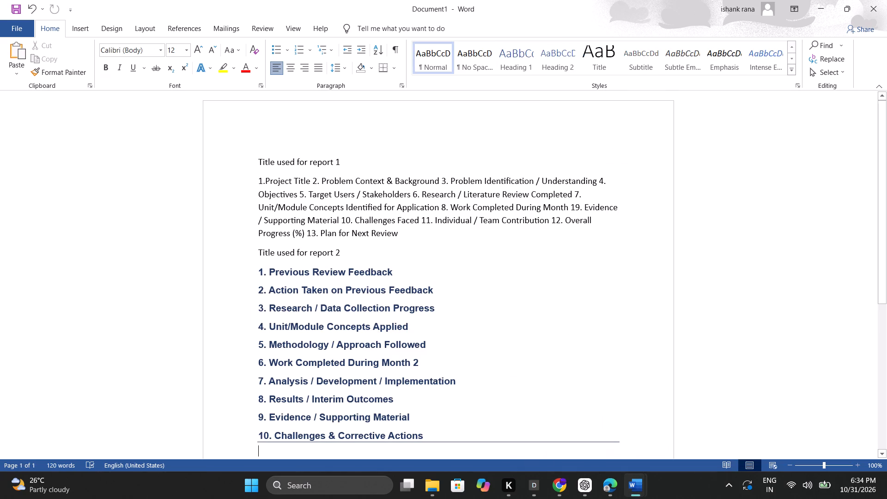
{"action": "key", "text": "ctrl+v"}
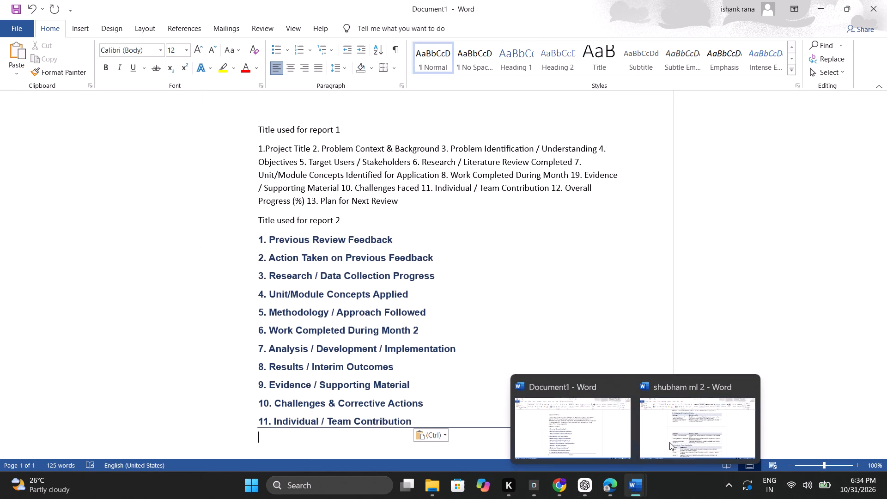
Copy the heading "12. Overall Progress (%)" from shubham ml 2 and paste it below heading 11 in Document1.
{"action": "left_click", "coordinate": [674, 438]}
{"action": "scroll", "coordinate": [507, 395], "scroll_direction": "down", "scroll_amount": 3}
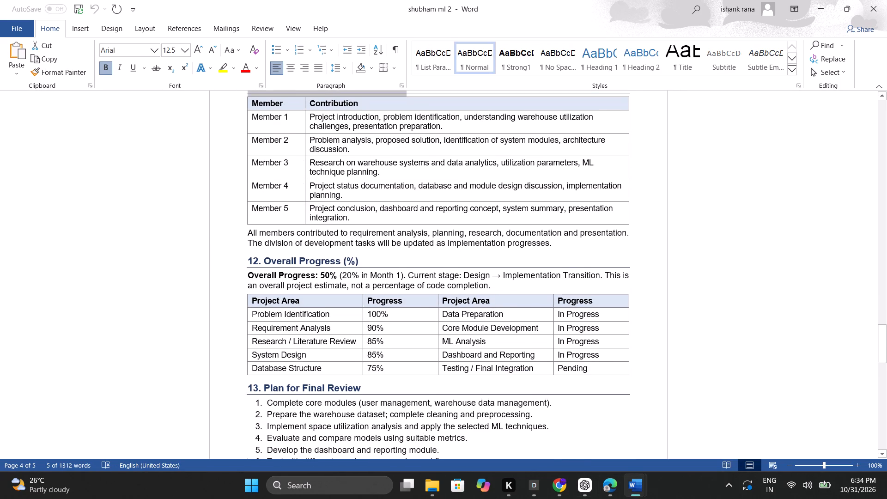
{"action": "left_click_drag", "start_coordinate": [364, 260], "coordinate": [244, 262]}
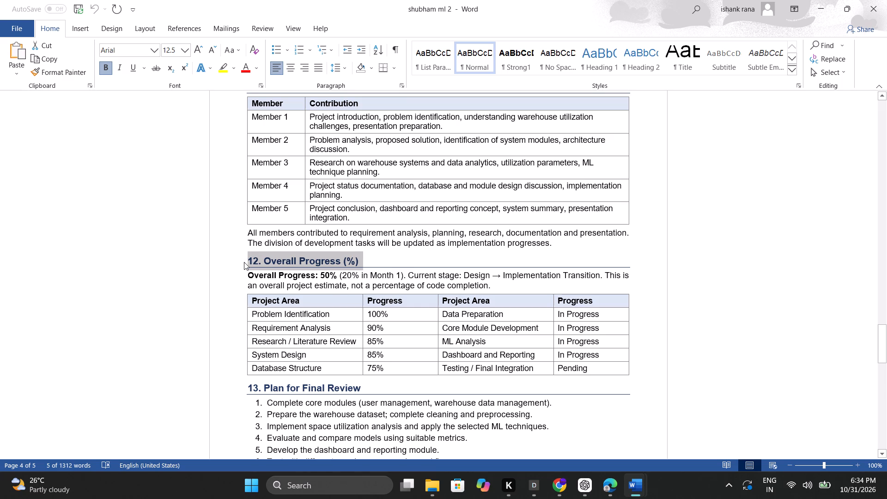
{"action": "key", "text": "ctrl+c"}
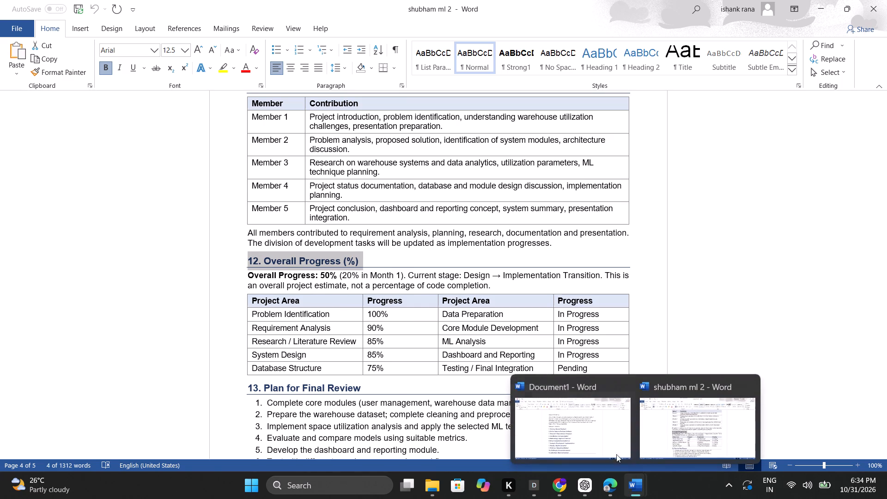
{"action": "left_click", "coordinate": [603, 441]}
{"action": "key", "text": "ctrl+v"}
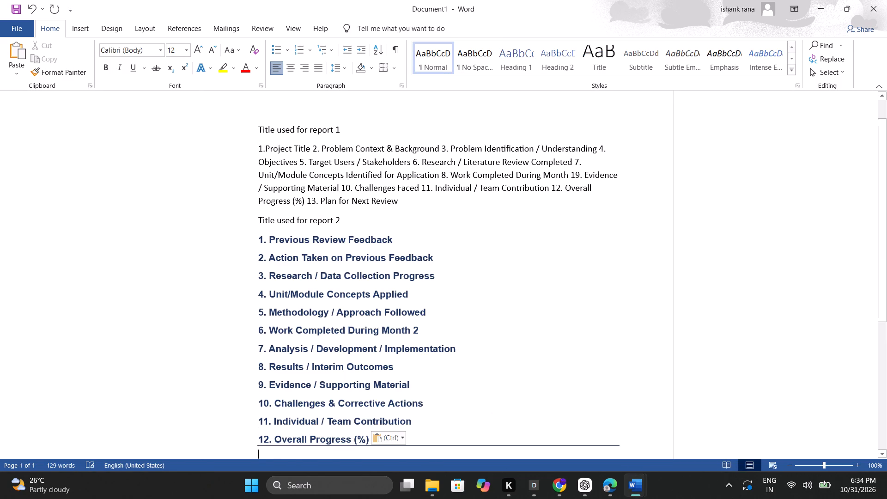
Copy the heading "13. Plan for Final Review" from shubham ml 2 and paste it below heading 12 in Document1.
{"action": "left_click", "coordinate": [668, 409]}
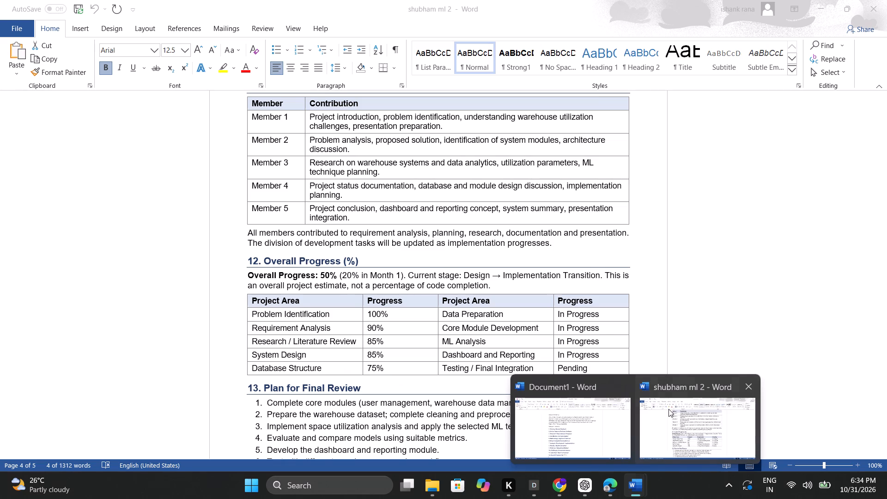
{"action": "left_click_drag", "start_coordinate": [364, 385], "coordinate": [237, 387]}
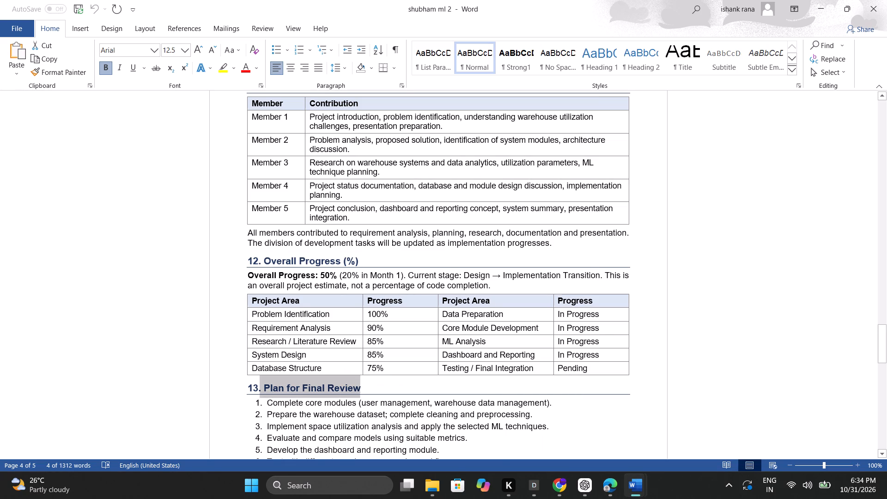
{"action": "left_click_drag", "start_coordinate": [237, 387], "coordinate": [228, 387]}
{"action": "key", "text": "ctrl+c"}
{"action": "left_click", "coordinate": [572, 423]}
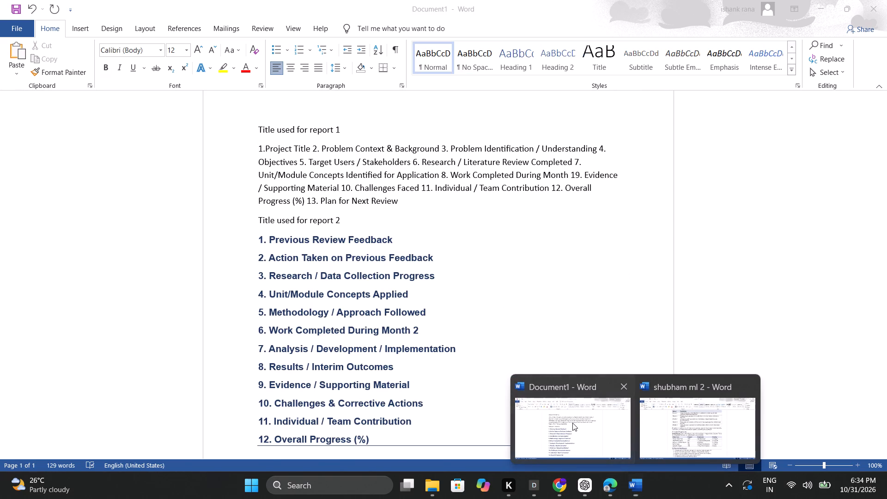
{"action": "key", "text": "ctrl+v"}
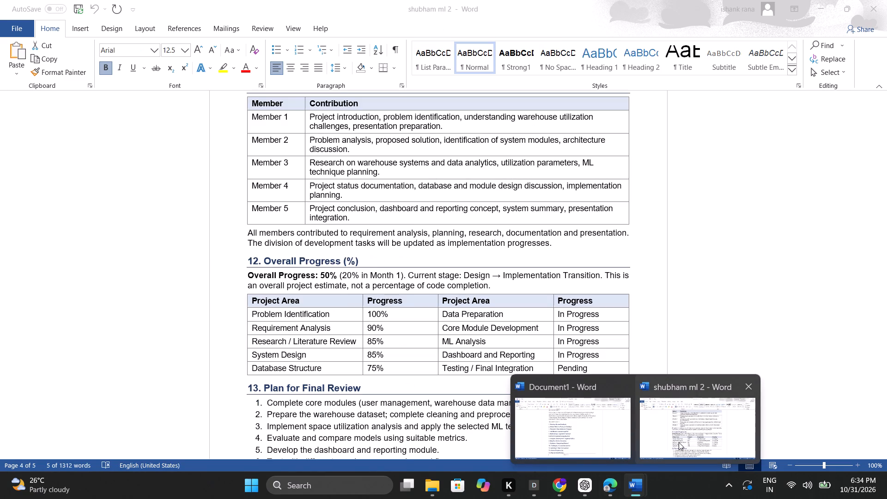
Copy the heading "CONCLUSION" from shubham ml 2 and paste it below heading 13 in Document1.
{"action": "left_click", "coordinate": [679, 442]}
{"action": "scroll", "coordinate": [419, 413], "scroll_direction": "down", "scroll_amount": 3}
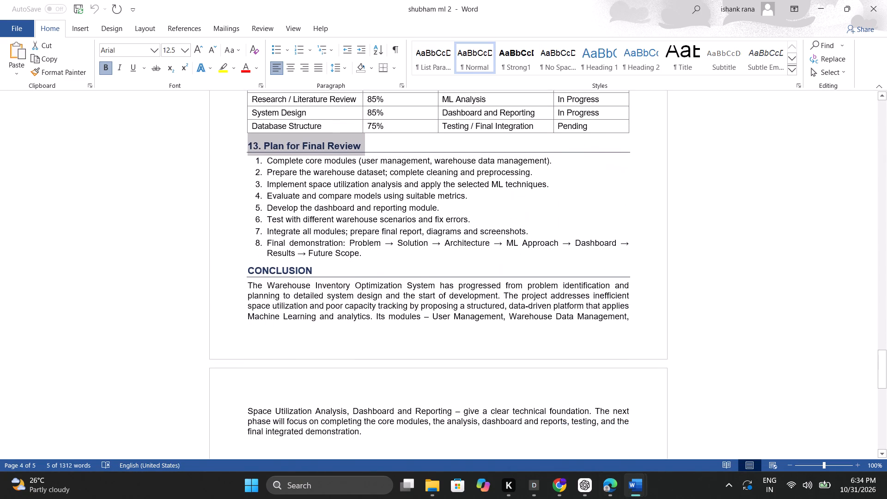
{"action": "left_click_drag", "start_coordinate": [331, 269], "coordinate": [221, 263]}
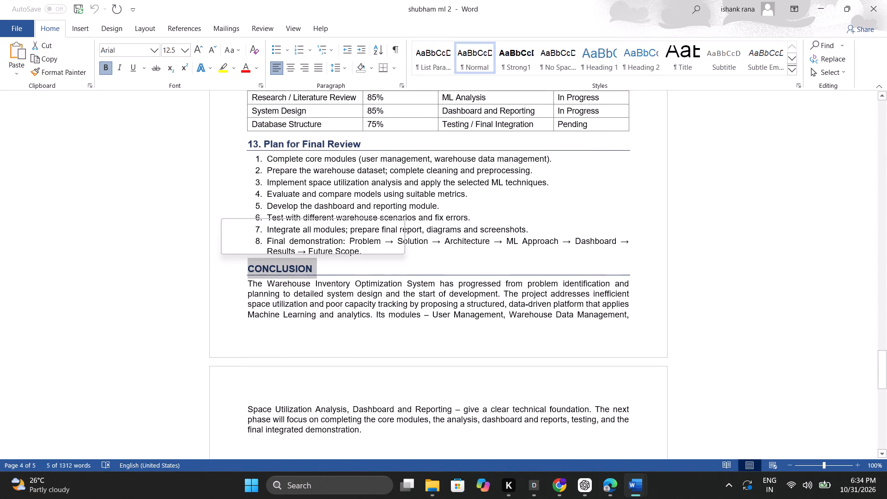
{"action": "key", "text": "ctrl+c"}
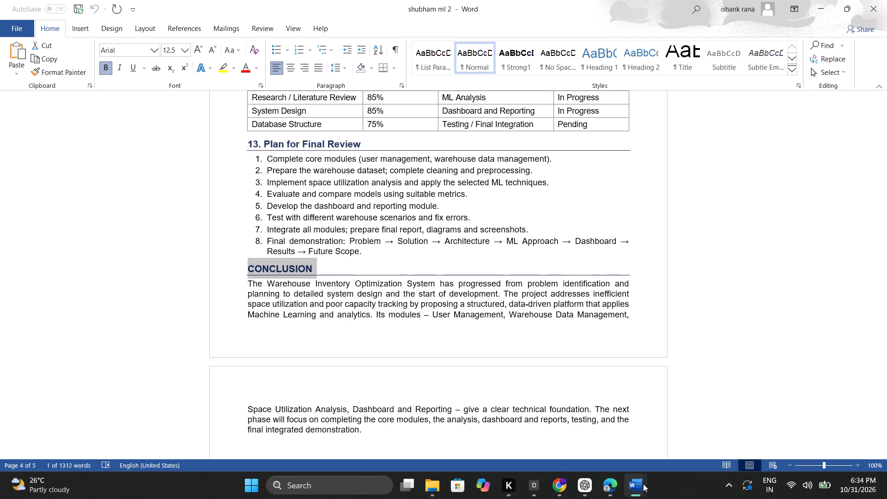
{"action": "left_click", "coordinate": [563, 445]}
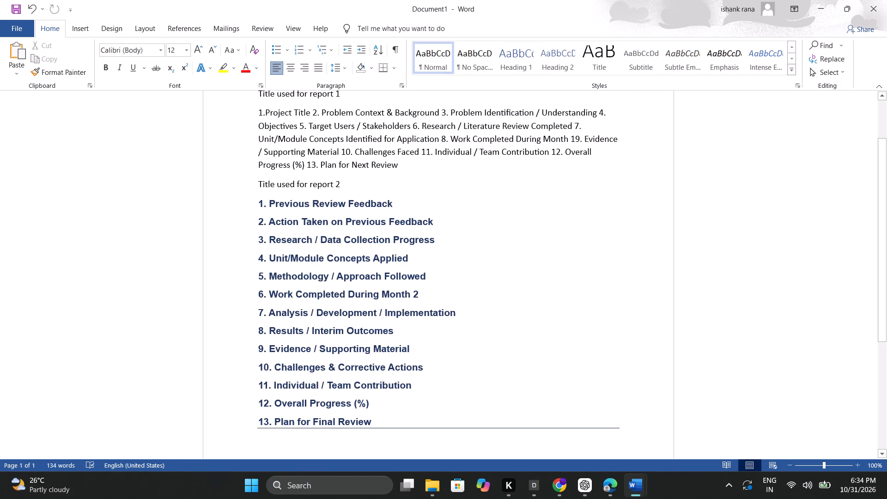
{"action": "key", "text": "ctrl+v"}
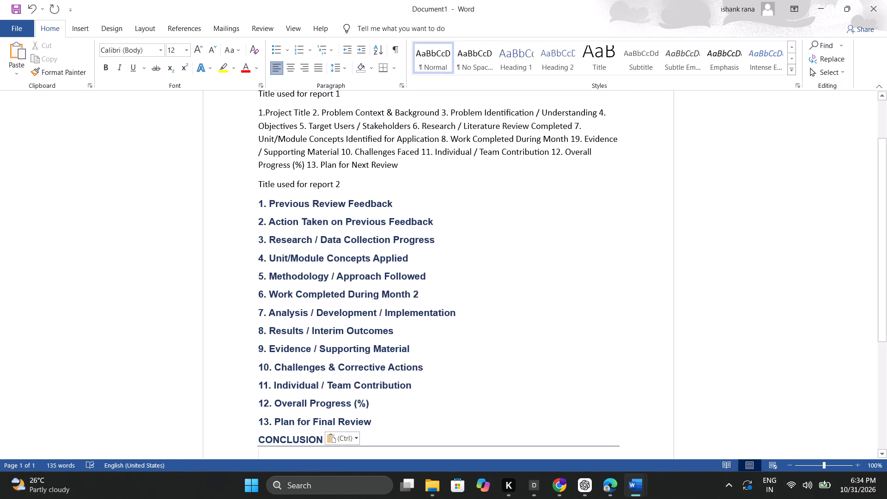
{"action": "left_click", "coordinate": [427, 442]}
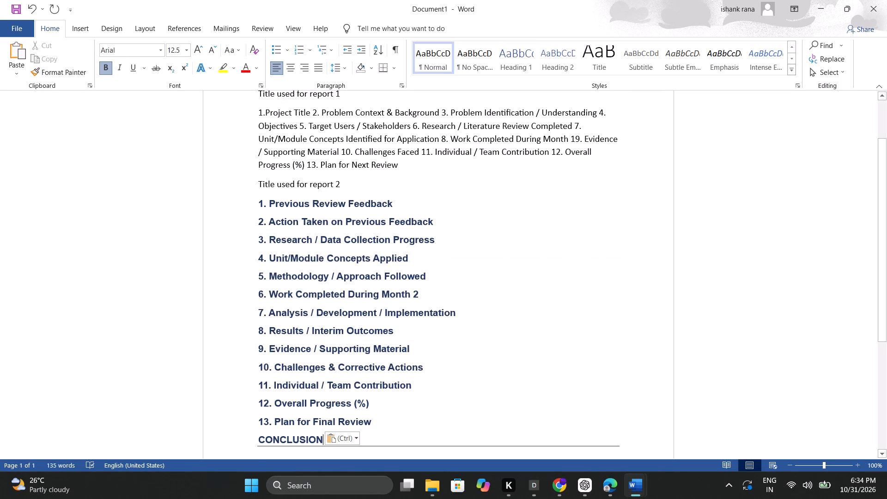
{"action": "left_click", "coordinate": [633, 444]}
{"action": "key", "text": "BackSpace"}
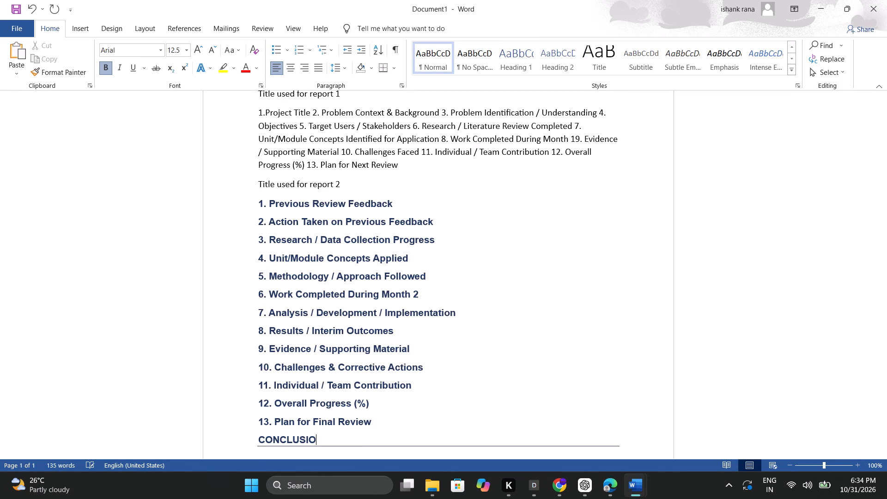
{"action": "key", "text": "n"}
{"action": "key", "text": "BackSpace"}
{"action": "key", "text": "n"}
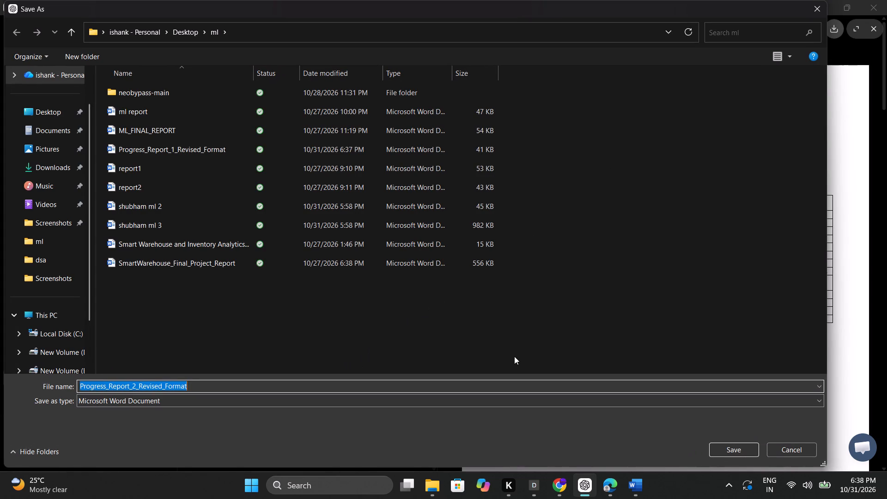
{"action": "left_click", "coordinate": [745, 452]}
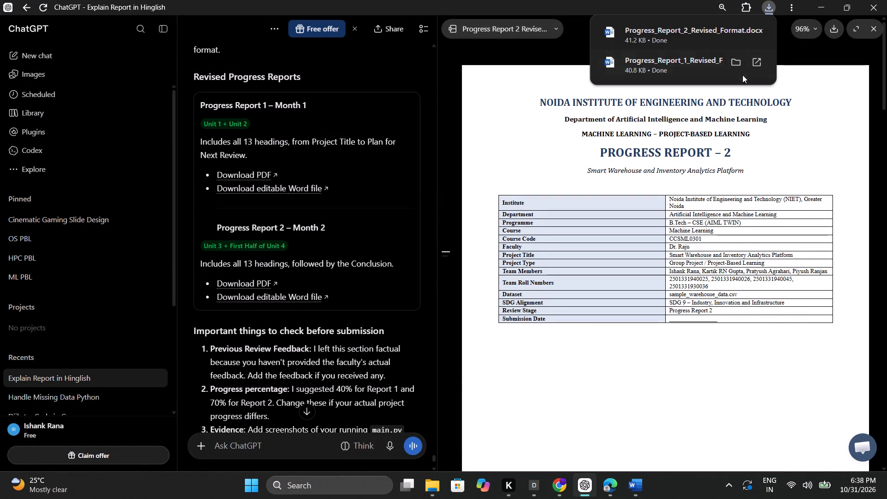
Open the downloaded Progress_Report_1_Revised_Format in Word, and from there open the recent ML_FINAL_REPORT with editing enabled.
{"action": "left_click", "coordinate": [736, 61]}
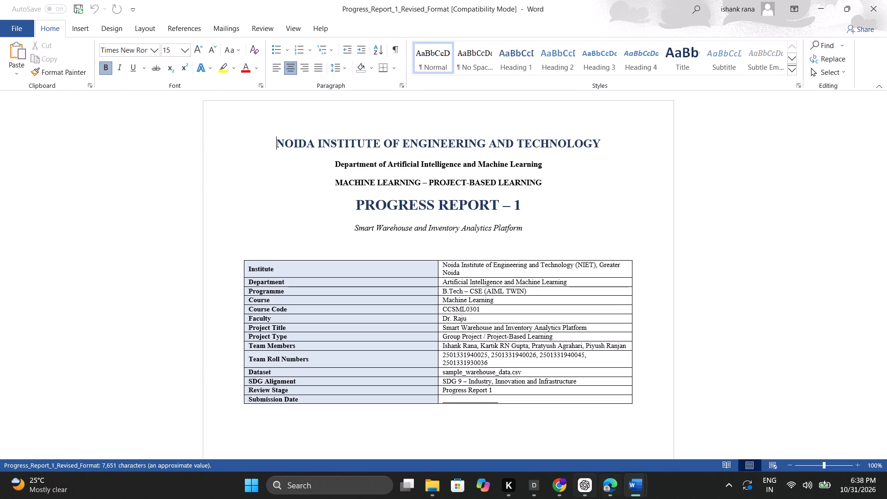
{"action": "left_click", "coordinate": [18, 25]}
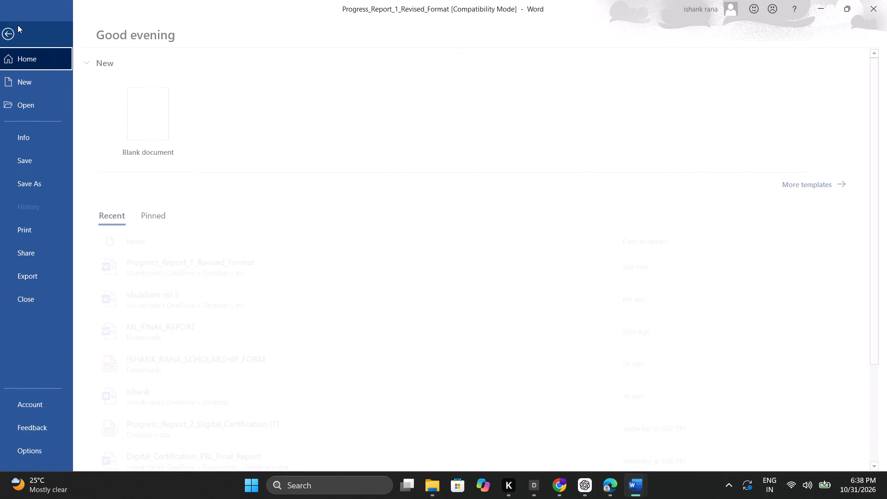
{"action": "left_click_drag", "start_coordinate": [150, 326], "coordinate": [167, 335]}
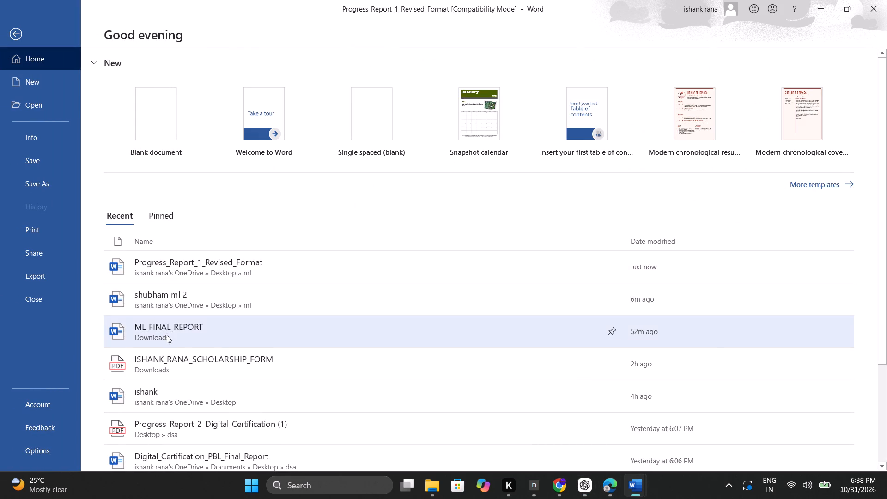
{"action": "left_click_drag", "start_coordinate": [167, 335], "coordinate": [171, 334]}
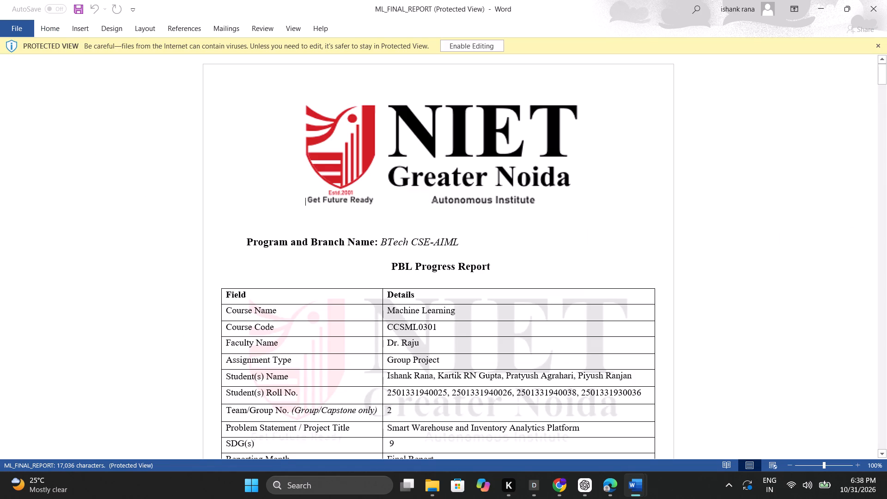
{"action": "left_click", "coordinate": [469, 45]}
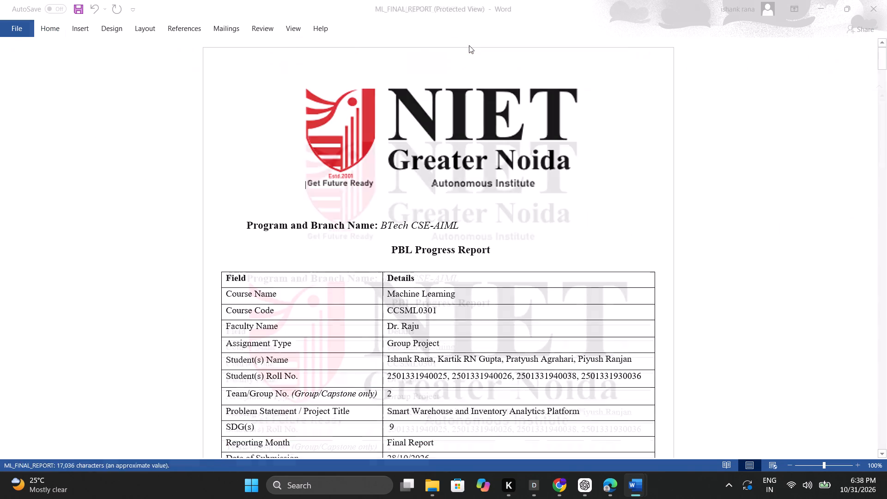
Copy the whole cover page of ML_FINAL_REPORT, from the NIET logo through the Date line under Student Declaration.
{"action": "left_click_drag", "start_coordinate": [294, 130], "coordinate": [368, 256]}
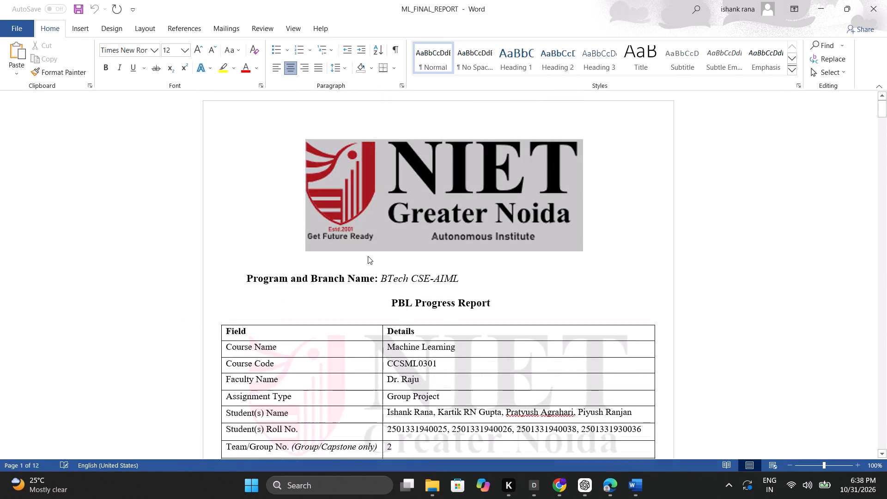
{"action": "left_click_drag", "start_coordinate": [368, 256], "coordinate": [376, 466]}
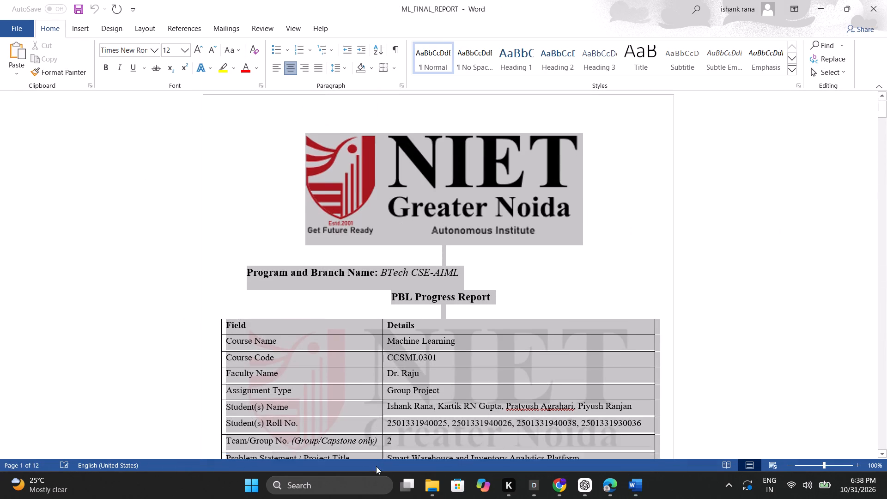
{"action": "left_click_drag", "start_coordinate": [376, 466], "coordinate": [367, 285]}
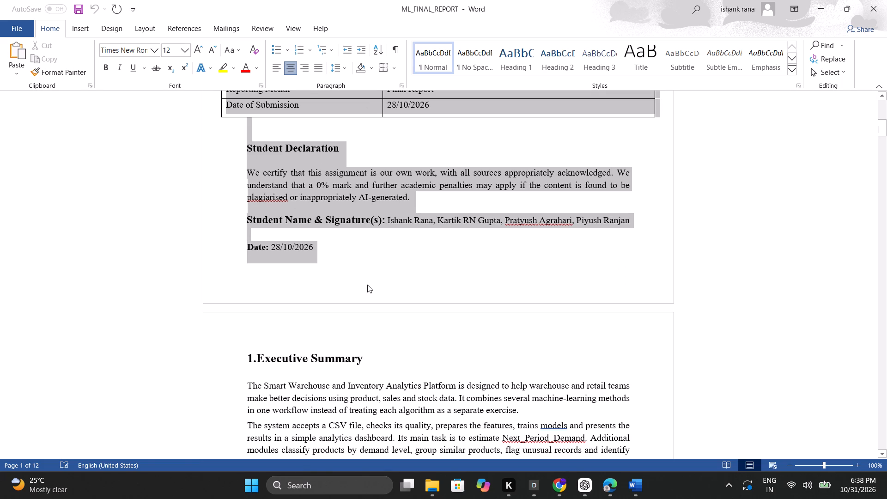
{"action": "left_click_drag", "start_coordinate": [367, 285], "coordinate": [367, 284]}
{"action": "key", "text": "ctrl+c"}
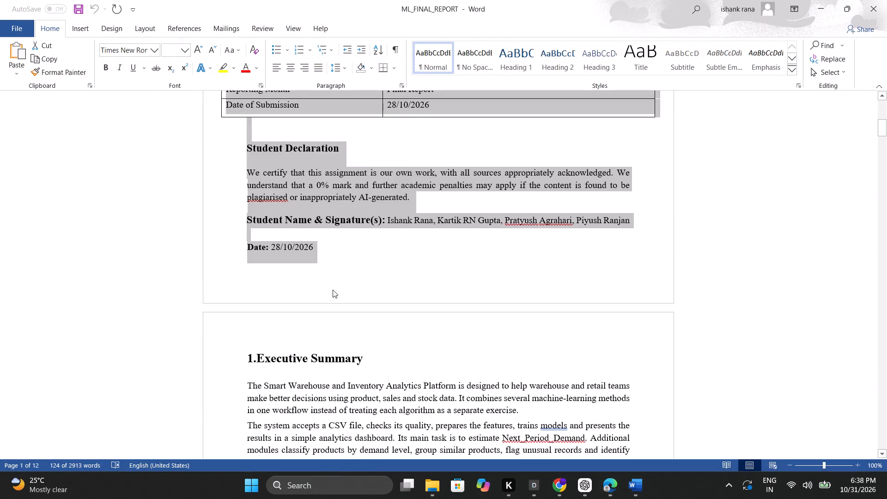
Create a blank Word document and paste the copied cover page into it.
{"action": "left_click", "coordinate": [16, 22]}
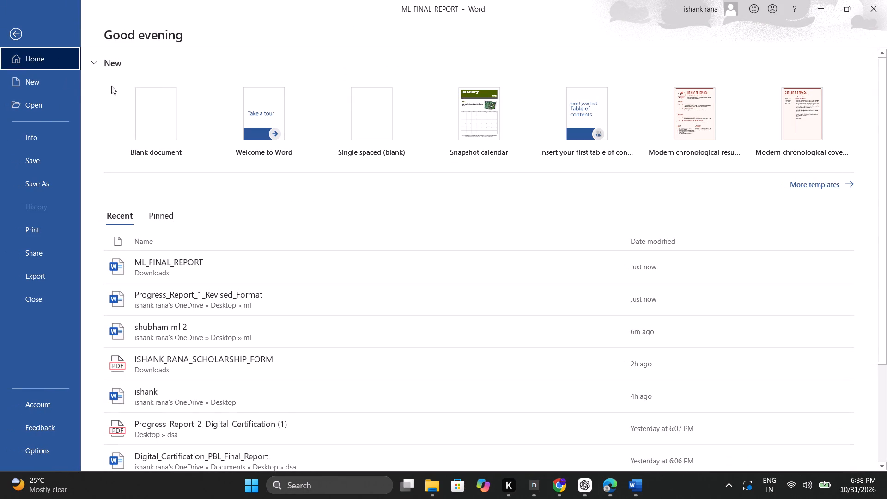
{"action": "left_click", "coordinate": [144, 104]}
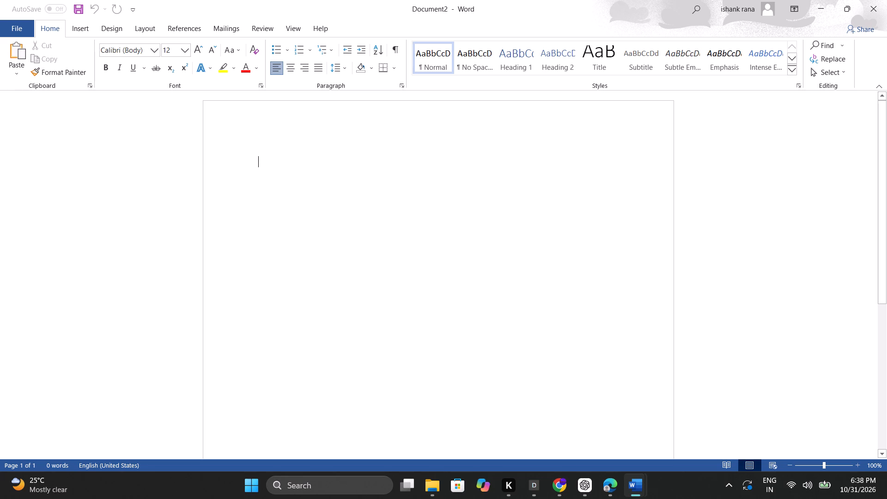
{"action": "key", "text": "ctrl+v"}
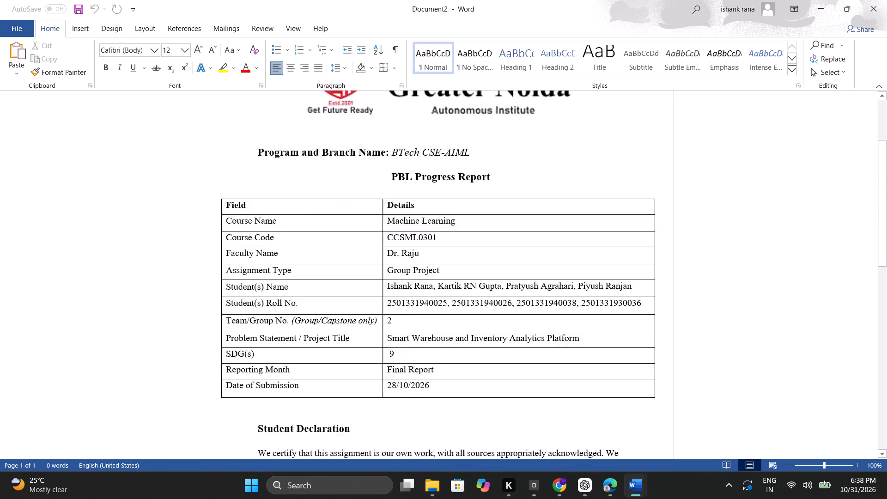
Extend the cover heading above the field table to read PBL Progress Report I.
{"action": "scroll", "coordinate": [368, 224], "scroll_direction": "up", "scroll_amount": 2}
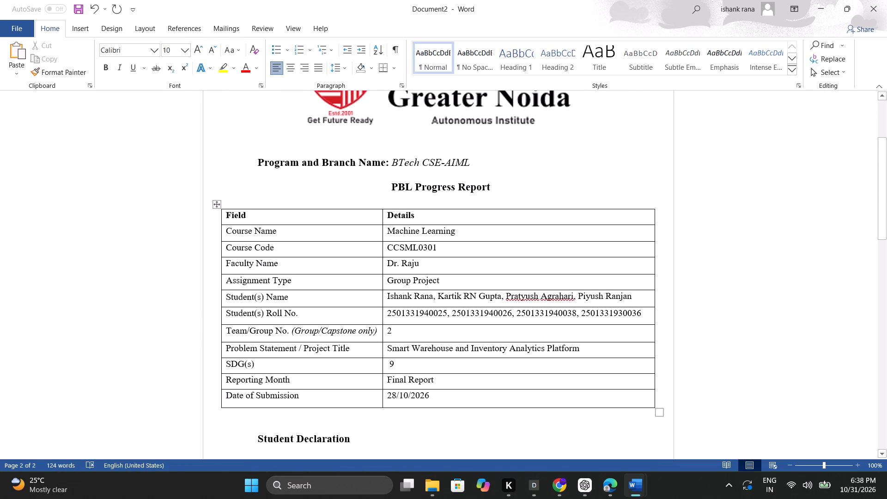
{"action": "left_click", "coordinate": [493, 185]}
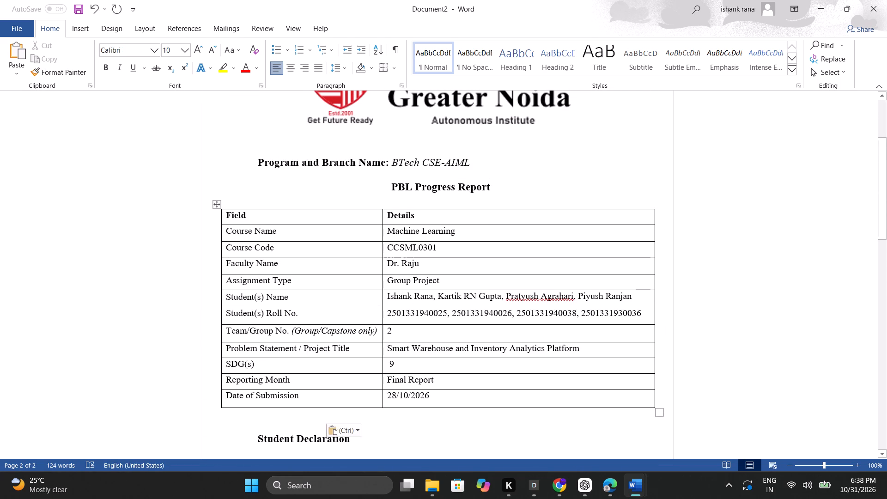
{"action": "key", "text": "space"}
{"action": "key", "text": "i"}
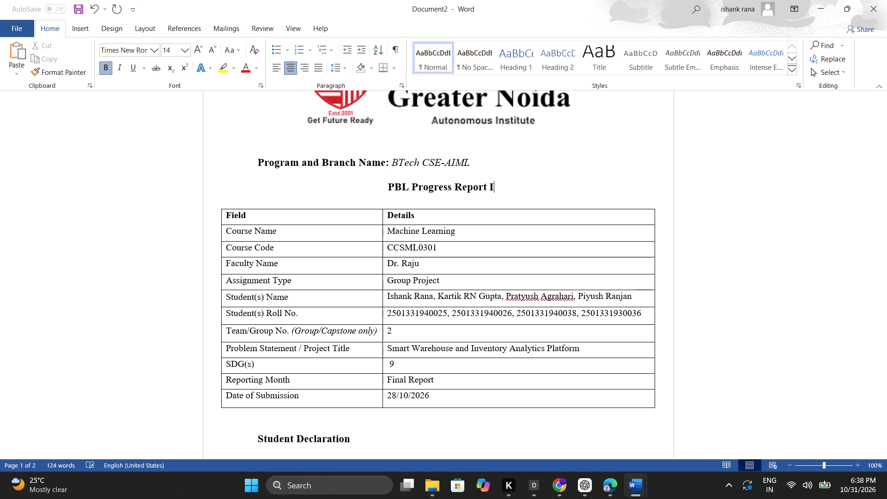
Insert four empty lines before the Student Declaration heading to push the declaration onto the second page.
{"action": "scroll", "coordinate": [416, 355], "scroll_direction": "down", "scroll_amount": 1}
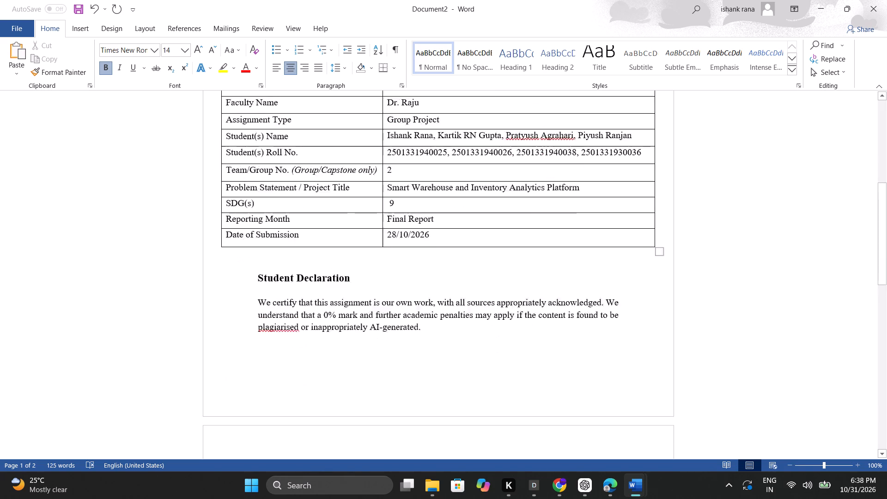
{"action": "scroll", "coordinate": [415, 339], "scroll_direction": "down", "scroll_amount": 1}
{"action": "left_click", "coordinate": [256, 225]}
{"action": "key", "text": "Return"}
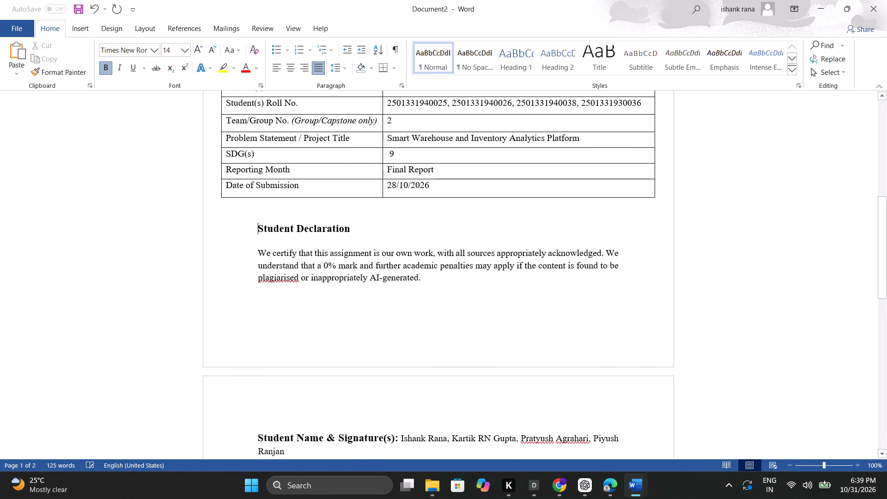
{"action": "key", "text": "Return"}
{"action": "key", "text": "Return"}
{"action": "key", "text": "Return"}
Add empty lines below the Date line until the insertion point reaches the start of a third page.
{"action": "scroll", "coordinate": [256, 225], "scroll_direction": "down", "scroll_amount": 2}
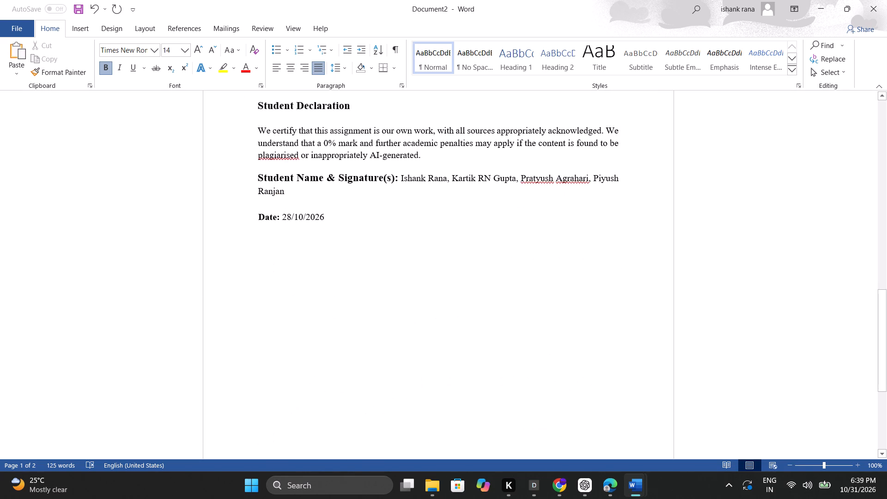
{"action": "scroll", "coordinate": [256, 225], "scroll_direction": "down", "scroll_amount": 2}
{"action": "scroll", "coordinate": [296, 169], "scroll_direction": "up", "scroll_amount": 1}
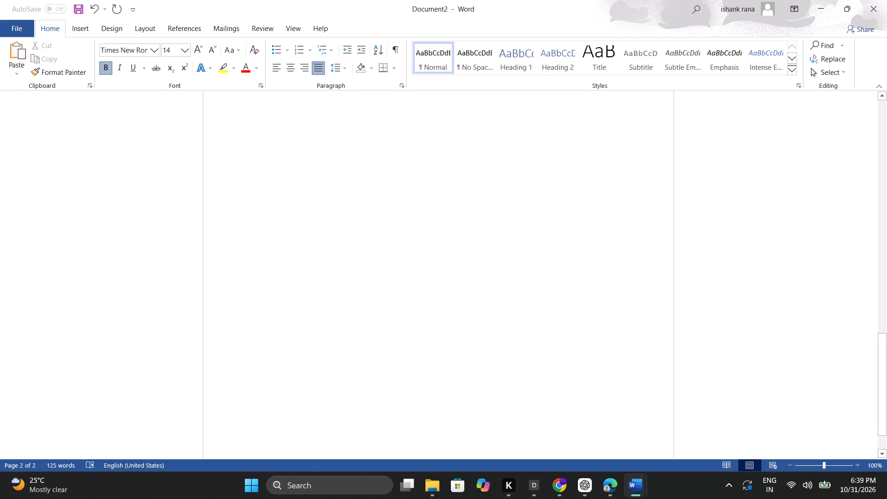
{"action": "scroll", "coordinate": [296, 169], "scroll_direction": "up", "scroll_amount": 1}
{"action": "left_click", "coordinate": [302, 180]}
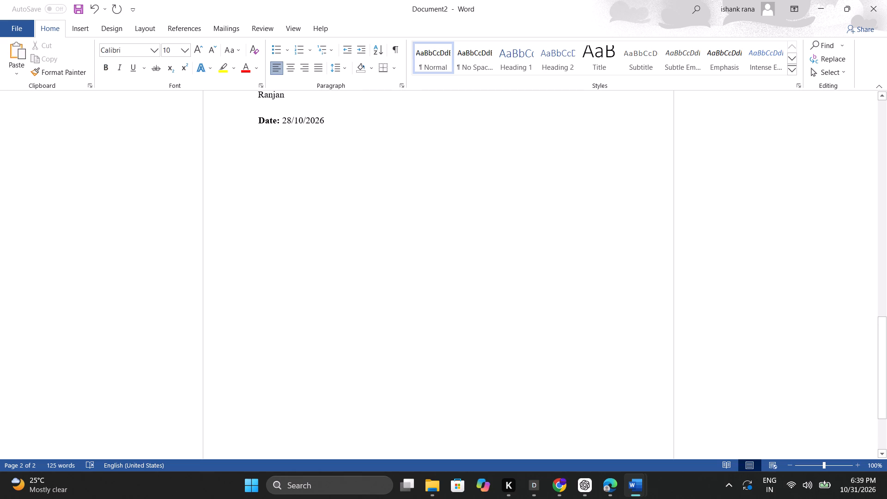
{"action": "key", "text": "Return"}
{"action": "key", "text": "Return"}
{"action": "key", "text": "Return"}
{"action": "key", "text": "Return"}
{"action": "key", "text": "Return"}
{"action": "key", "text": "Return"}
{"action": "key", "text": "Return"}
{"action": "key", "text": "Return"}
{"action": "key", "text": "Return"}
{"action": "key", "text": "Return"}
{"action": "key", "text": "Return"}
{"action": "key", "text": "Return"}
{"action": "key", "text": "Return"}
{"action": "key", "text": "Return"}
{"action": "key", "text": "Return"}
{"action": "key", "text": "Return"}
{"action": "key", "text": "Return"}
{"action": "key", "text": "Return"}
{"action": "key", "text": "Return"}
{"action": "key", "text": "Return"}
{"action": "key", "text": "Return"}
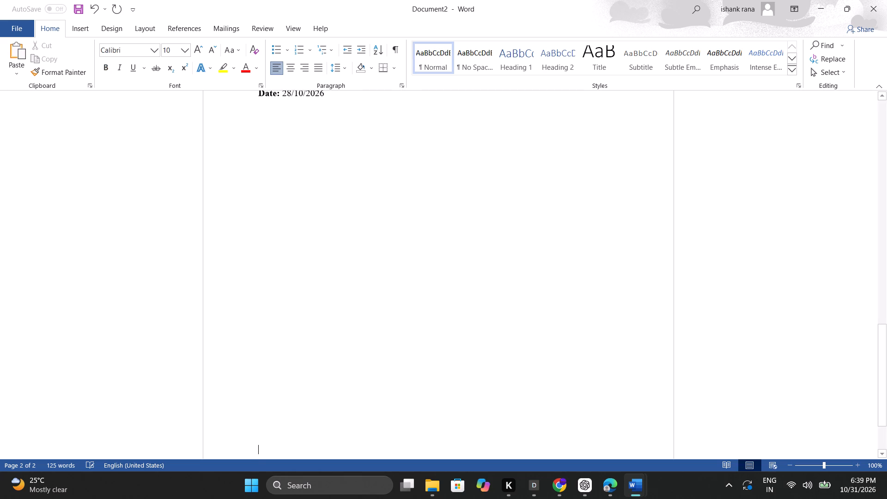
{"action": "key", "text": "Return"}
{"action": "key", "text": "Return"}
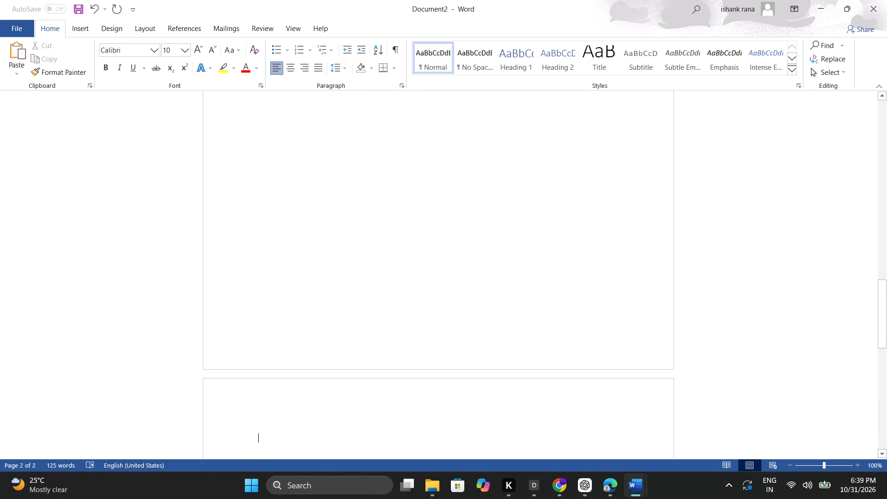
{"action": "key", "text": "BackSpace"}
{"action": "key", "text": "Return"}
Insert a table of two columns and eight rows at the start of the third page.
{"action": "left_click", "coordinate": [78, 28]}
{"action": "left_click", "coordinate": [93, 68]}
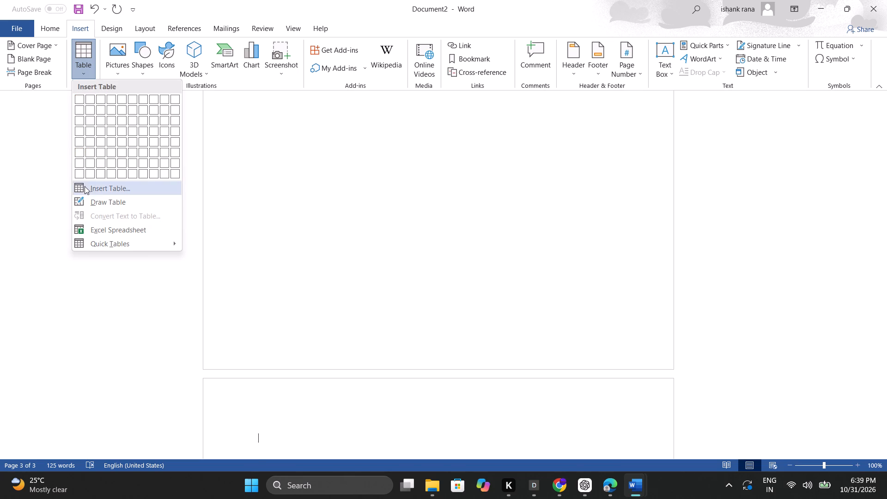
{"action": "left_click", "coordinate": [88, 175]}
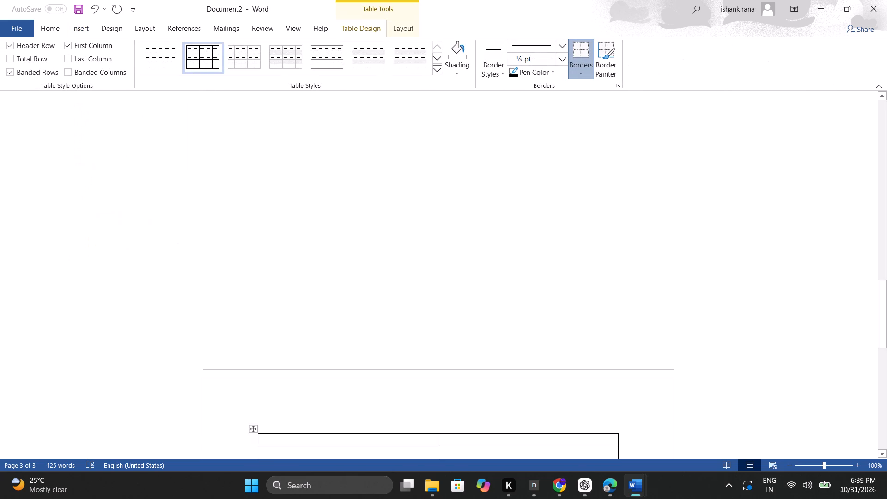
Close the shubham ml 2, Document1 and ML_FINAL_REPORT windows, discarding the unsaved changes in Document1.
{"action": "scroll", "coordinate": [309, 266], "scroll_direction": "down", "scroll_amount": 2}
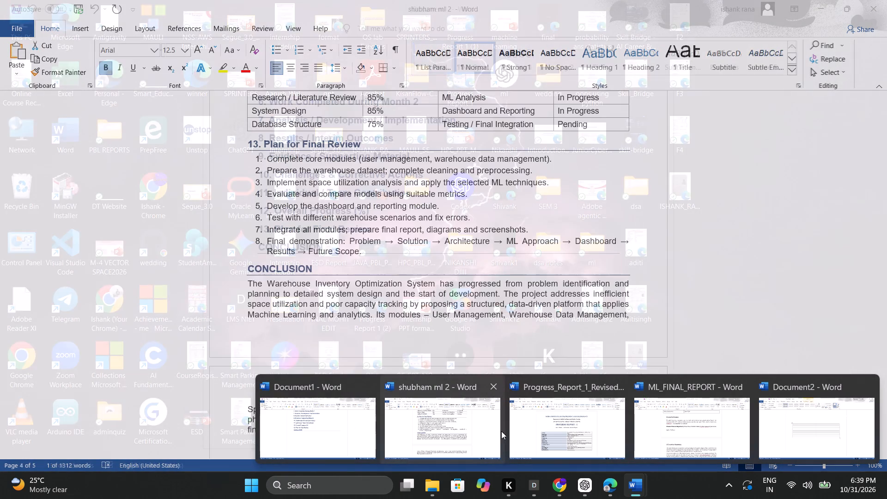
{"action": "left_click", "coordinate": [493, 387]}
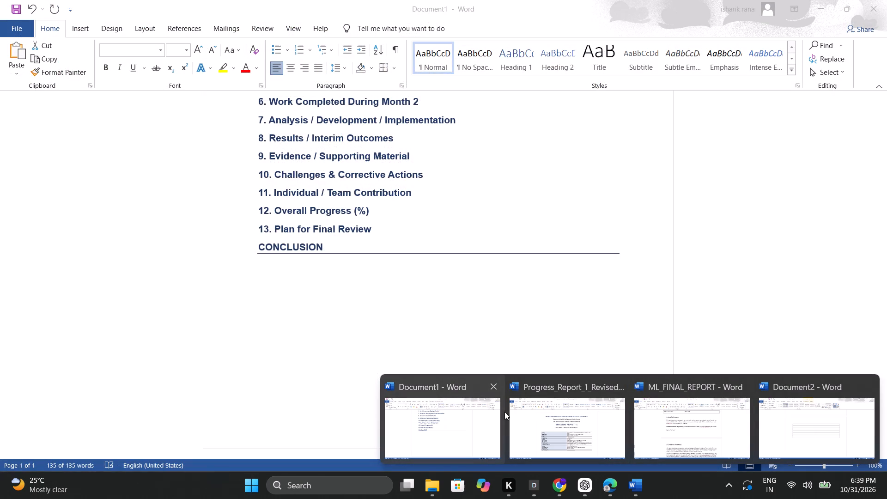
{"action": "left_click", "coordinate": [495, 383]}
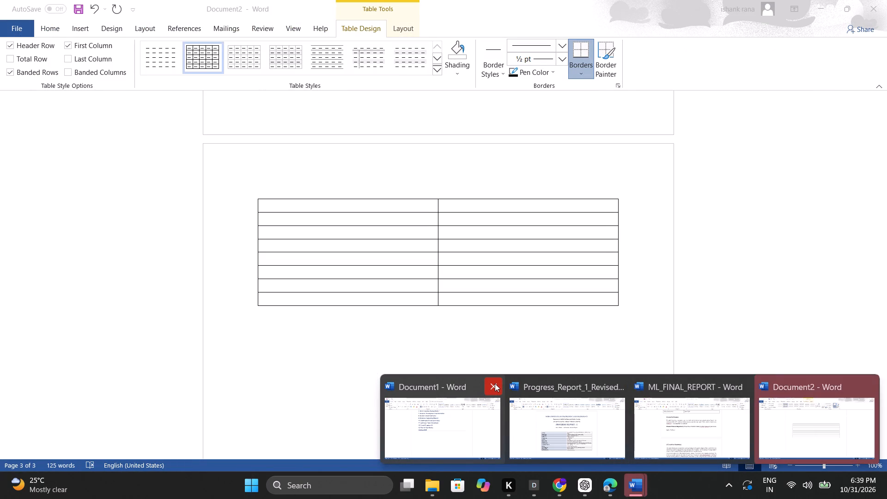
{"action": "left_click", "coordinate": [492, 387]}
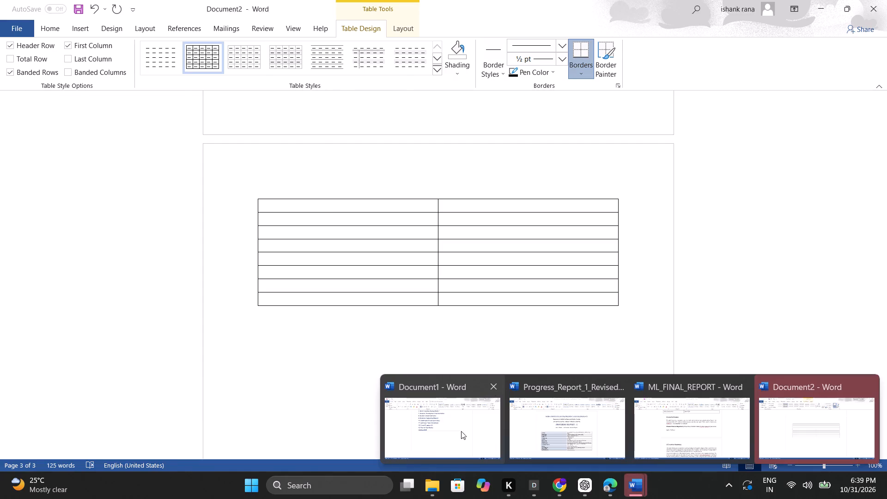
{"action": "left_click", "coordinate": [452, 432]}
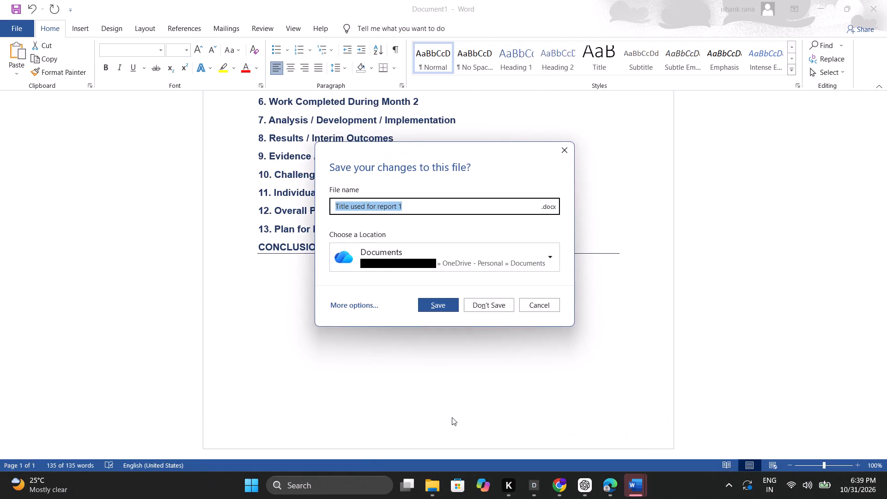
{"action": "left_click", "coordinate": [486, 307]}
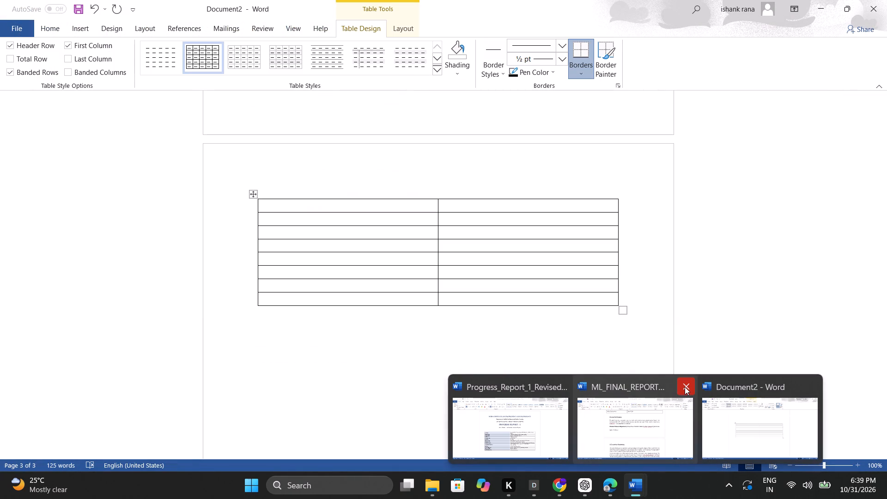
{"action": "left_click", "coordinate": [685, 387]}
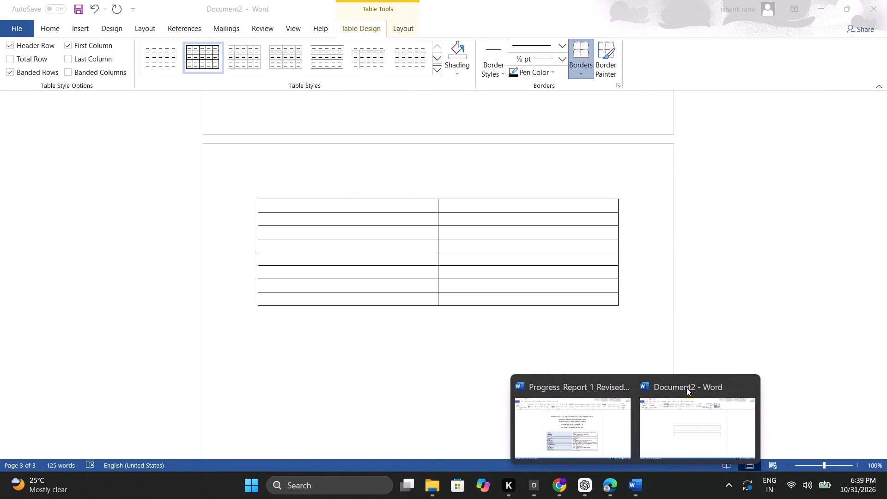
Look over Progress_Report_1_Revised_Format and reopen ML_FINAL_REPORT from the Downloads folder.
{"action": "left_click", "coordinate": [589, 438]}
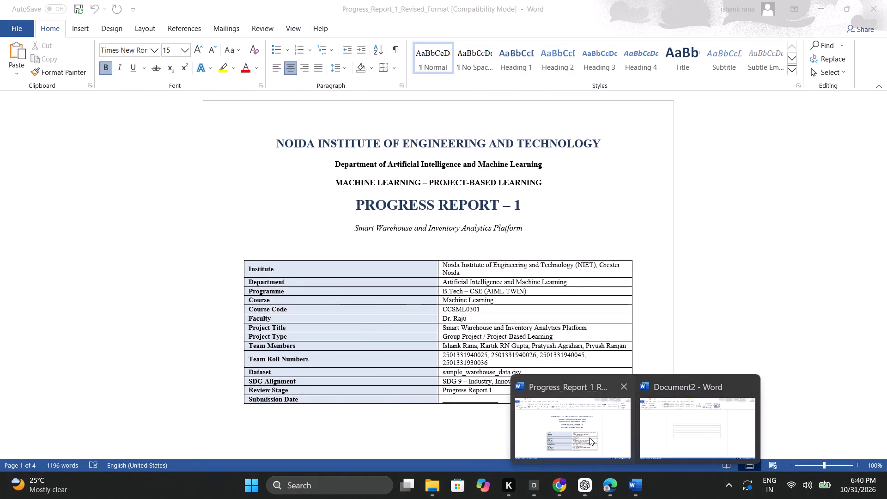
{"action": "scroll", "coordinate": [504, 365], "scroll_direction": "down", "scroll_amount": 2}
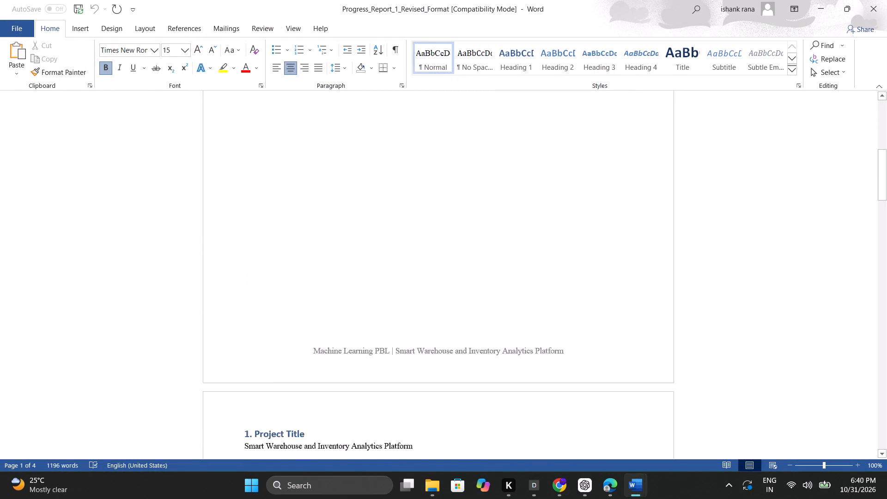
{"action": "scroll", "coordinate": [504, 365], "scroll_direction": "down", "scroll_amount": 2}
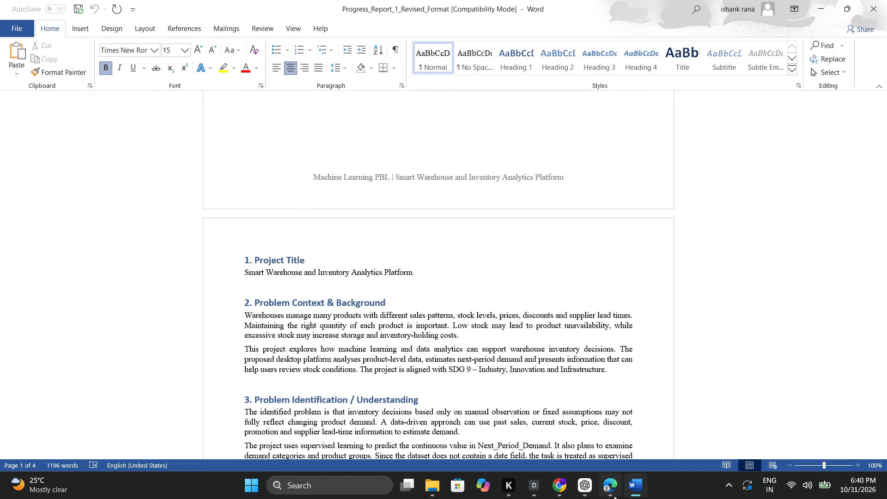
{"action": "left_click", "coordinate": [23, 24]}
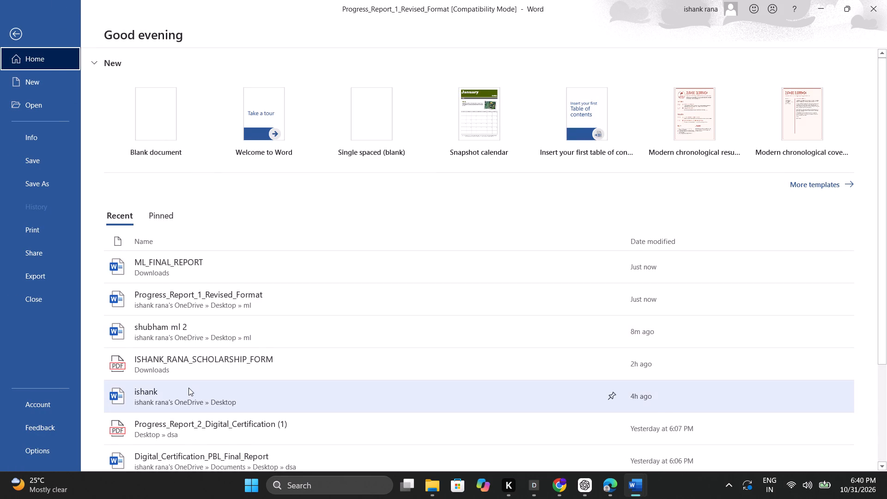
{"action": "scroll", "coordinate": [188, 388], "scroll_direction": "down", "scroll_amount": 1}
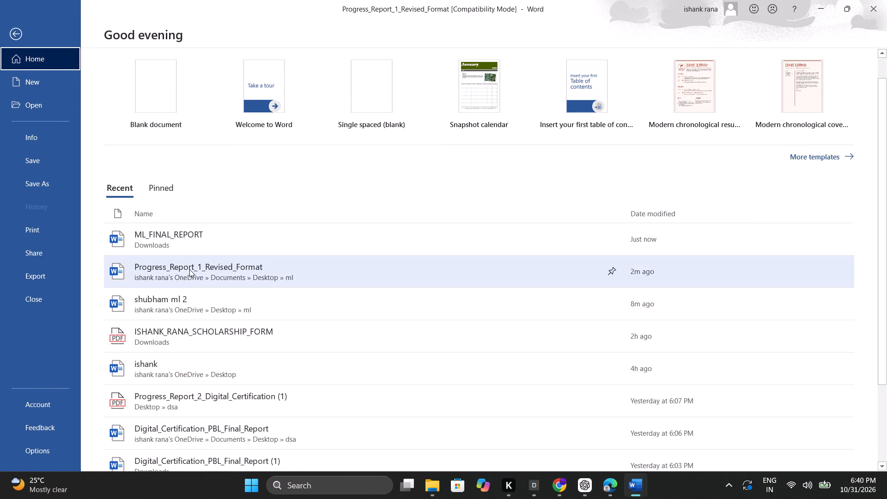
{"action": "double_click", "coordinate": [193, 248]}
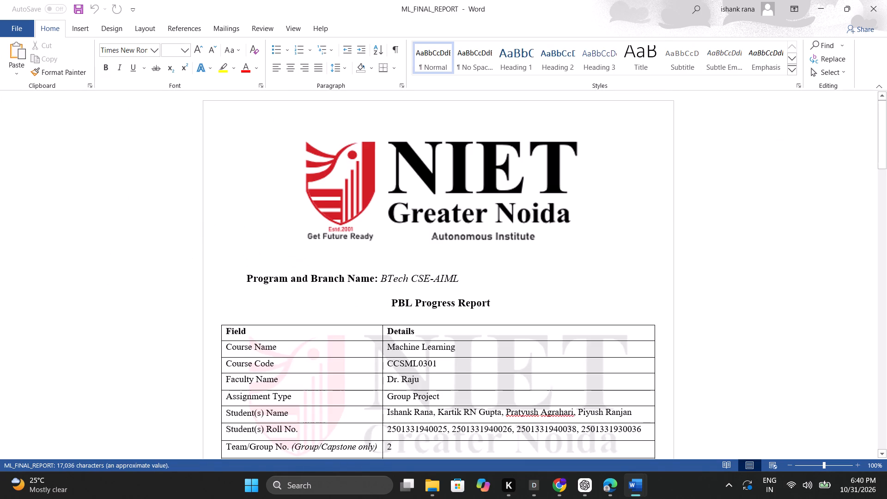
{"action": "scroll", "coordinate": [297, 306], "scroll_direction": "up", "scroll_amount": 1}
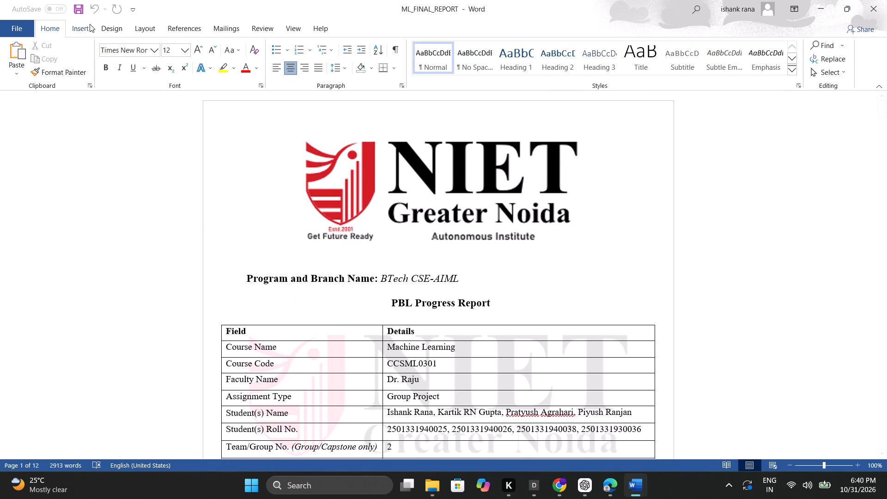
Open the recent document Digital_Certification_PBL_Final_Report (1) and examine its cover page and section layout.
{"action": "left_click", "coordinate": [20, 25]}
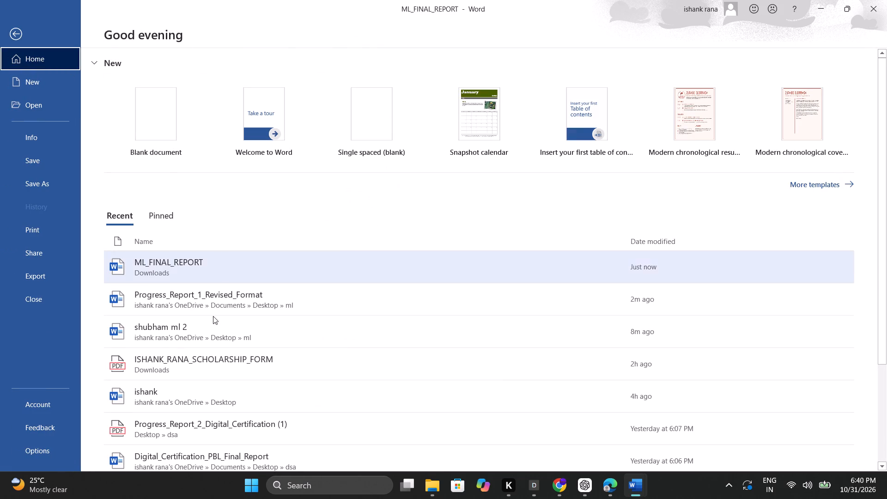
{"action": "scroll", "coordinate": [209, 324], "scroll_direction": "down", "scroll_amount": 1}
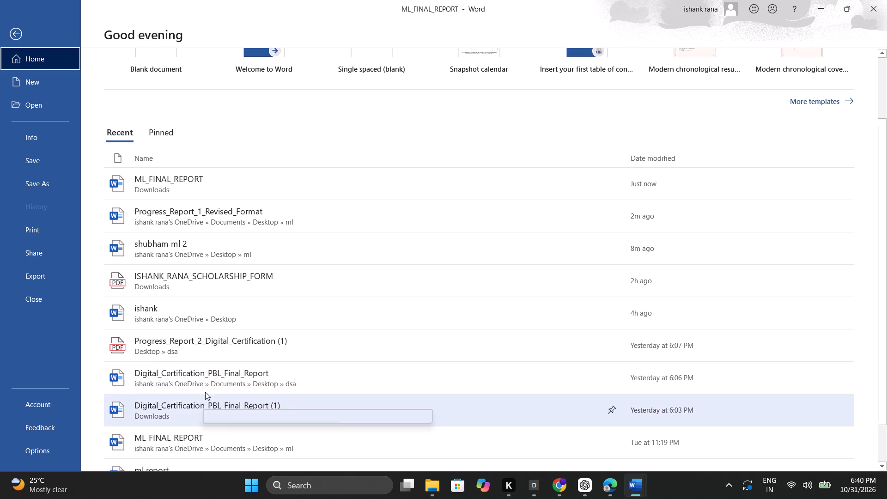
{"action": "double_click", "coordinate": [204, 399]}
{"action": "scroll", "coordinate": [272, 323], "scroll_direction": "down", "scroll_amount": 6}
{"action": "scroll", "coordinate": [272, 323], "scroll_direction": "up", "scroll_amount": 1}
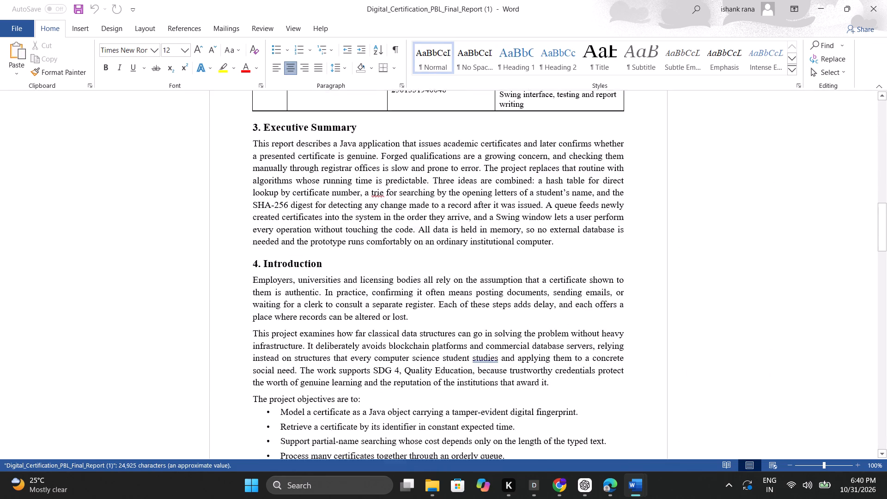
{"action": "scroll", "coordinate": [272, 323], "scroll_direction": "up", "scroll_amount": 1}
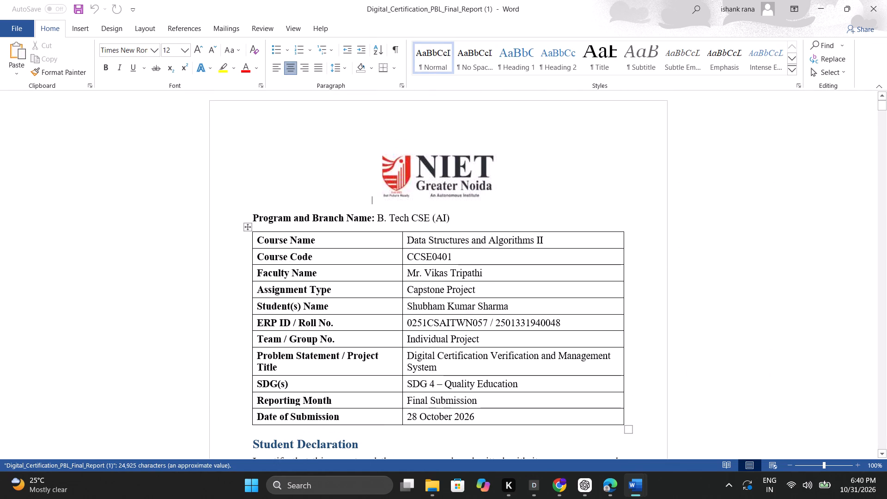
{"action": "scroll", "coordinate": [323, 286], "scroll_direction": "right", "scroll_amount": 1}
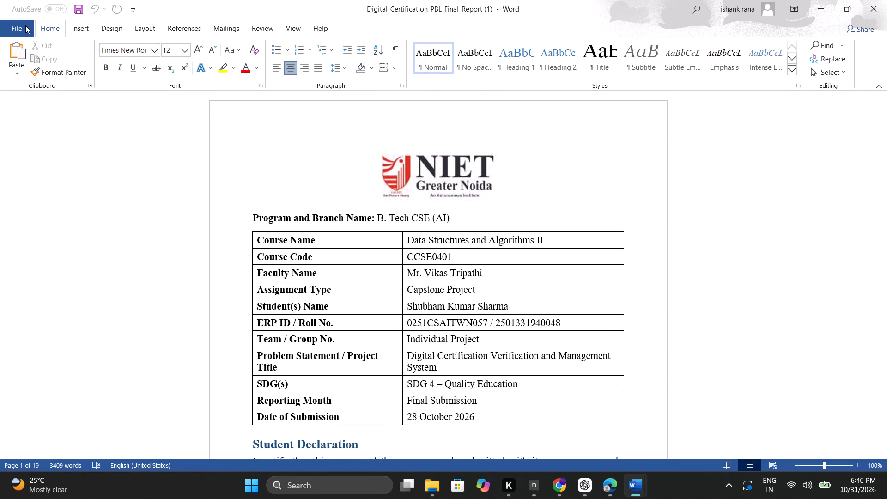
Open the shubham ml 1 PDF from the ml folder and examine its PBL Progress Report – I field table.
{"action": "left_click", "coordinate": [25, 25]}
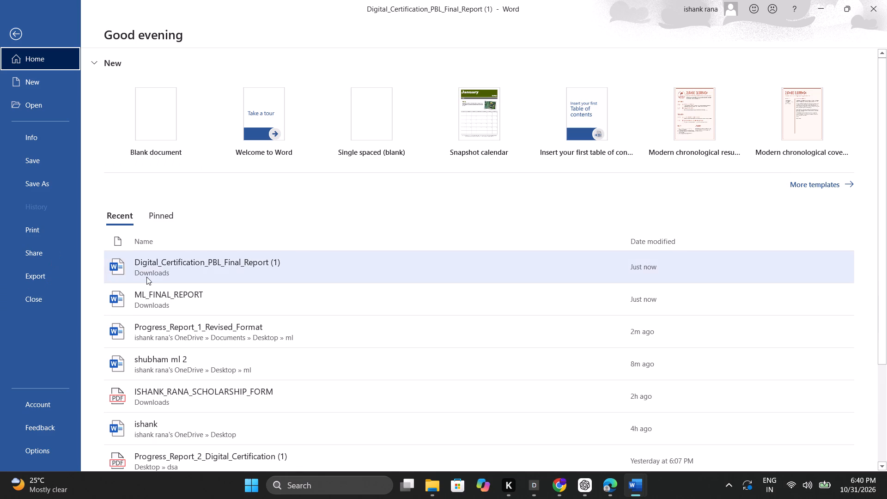
{"action": "scroll", "coordinate": [146, 277], "scroll_direction": "down", "scroll_amount": 2}
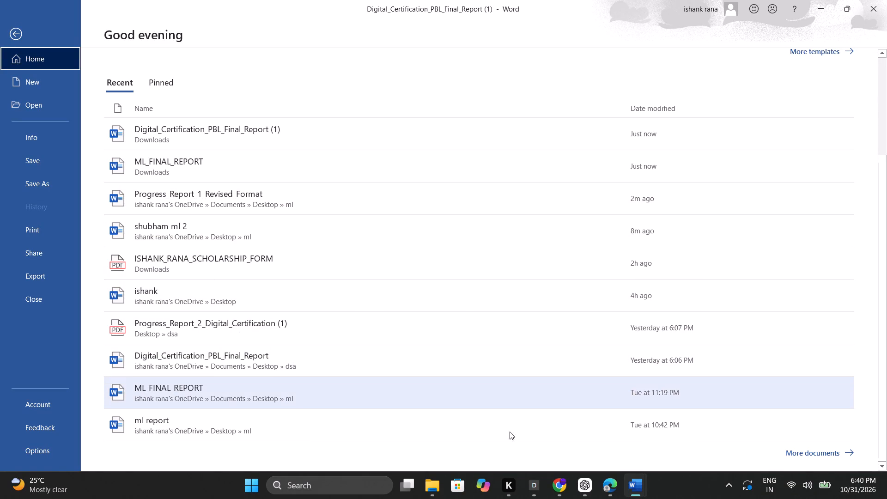
{"action": "left_click", "coordinate": [426, 487]}
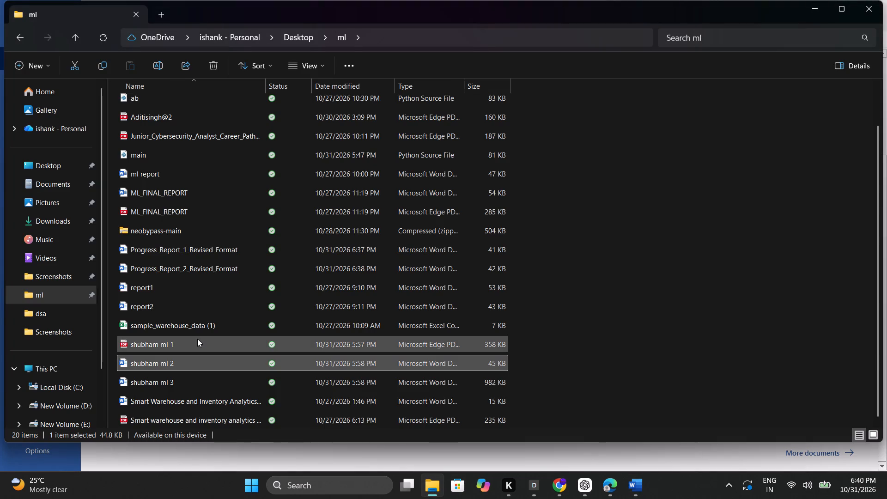
{"action": "double_click", "coordinate": [191, 343]}
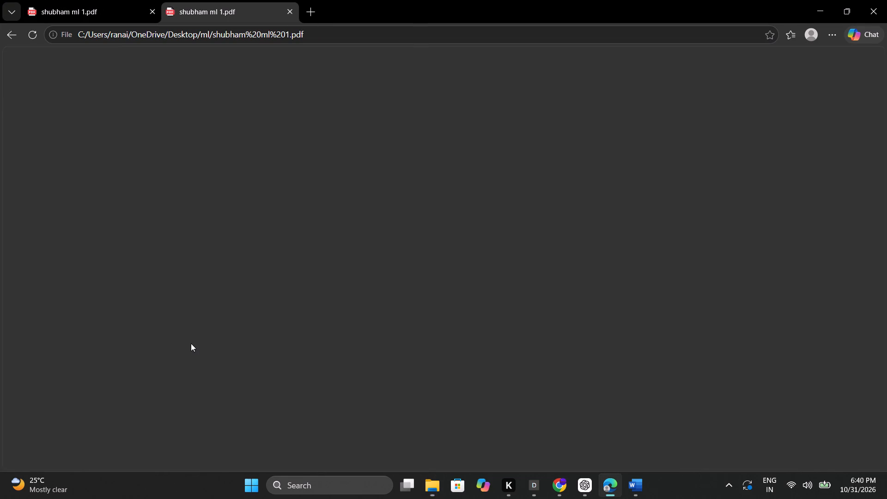
{"action": "scroll", "coordinate": [367, 312], "scroll_direction": "up", "scroll_amount": 1}
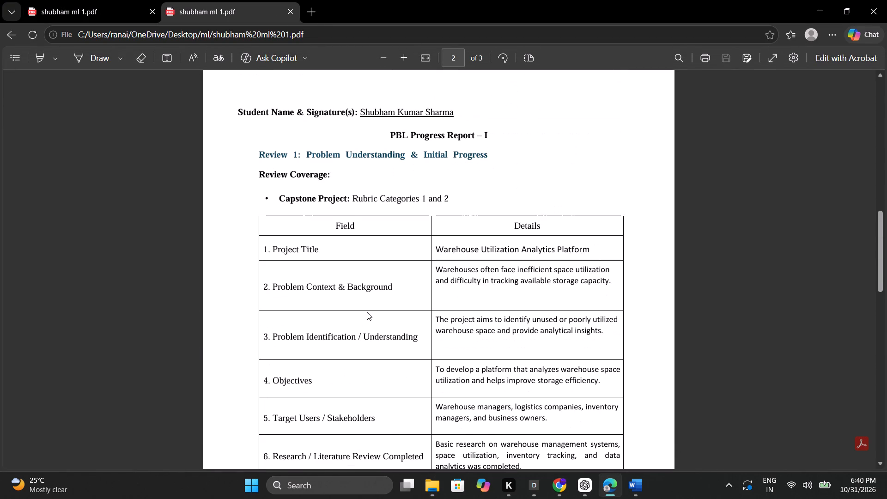
{"action": "scroll", "coordinate": [367, 312], "scroll_direction": "down", "scroll_amount": 1}
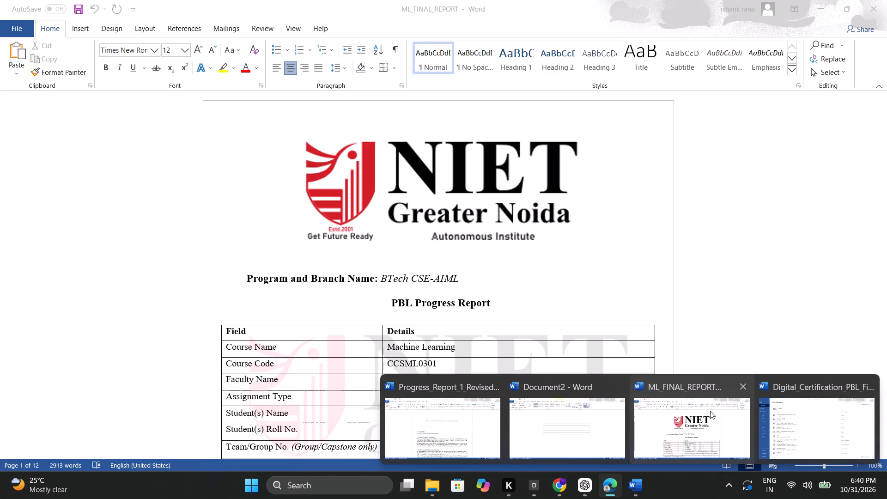
In ML_FINAL_REPORT, insert five empty lines before the Student Declaration heading to move the declaration onto the second page.
{"action": "left_click", "coordinate": [710, 411]}
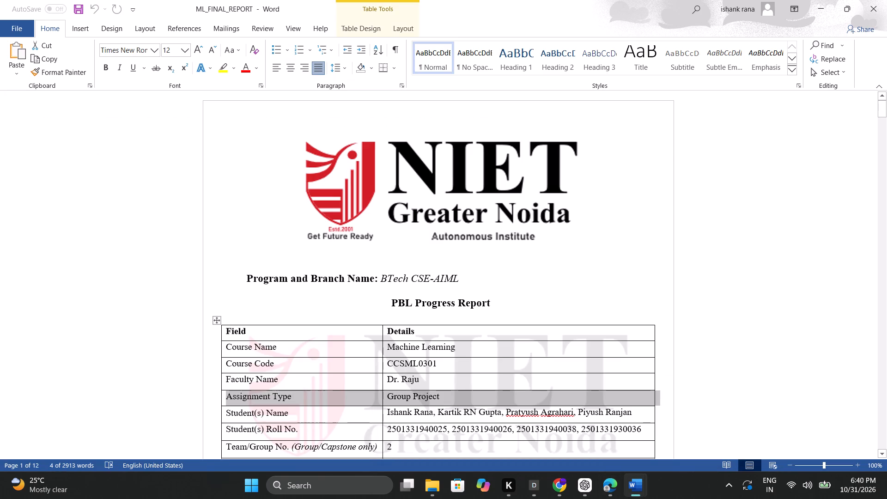
{"action": "left_click", "coordinate": [527, 304]}
{"action": "scroll", "coordinate": [527, 304], "scroll_direction": "down", "scroll_amount": 4}
{"action": "scroll", "coordinate": [527, 304], "scroll_direction": "up", "scroll_amount": 1}
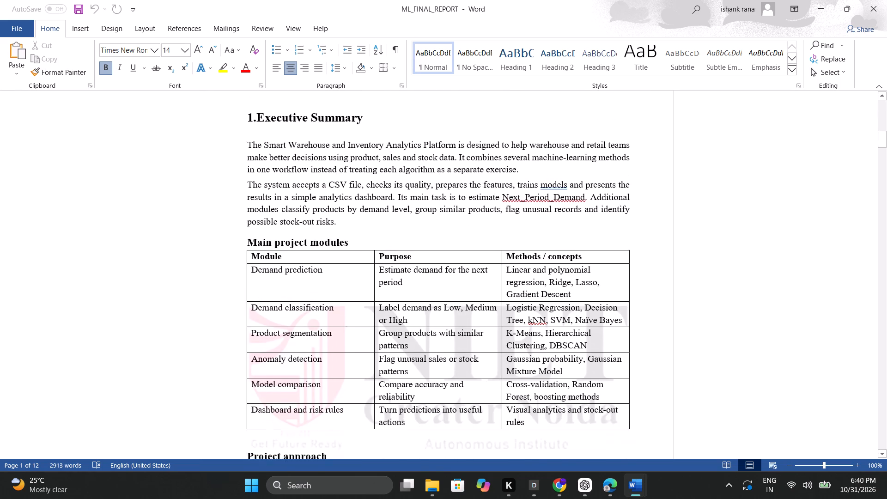
{"action": "scroll", "coordinate": [527, 304], "scroll_direction": "up", "scroll_amount": 2}
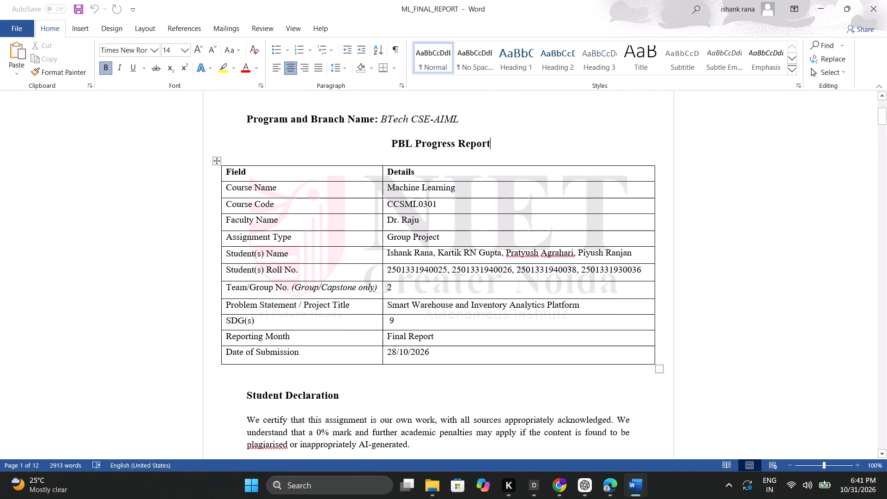
{"action": "left_click", "coordinate": [246, 389]}
{"action": "key", "text": "Return"}
{"action": "key", "text": "Return"}
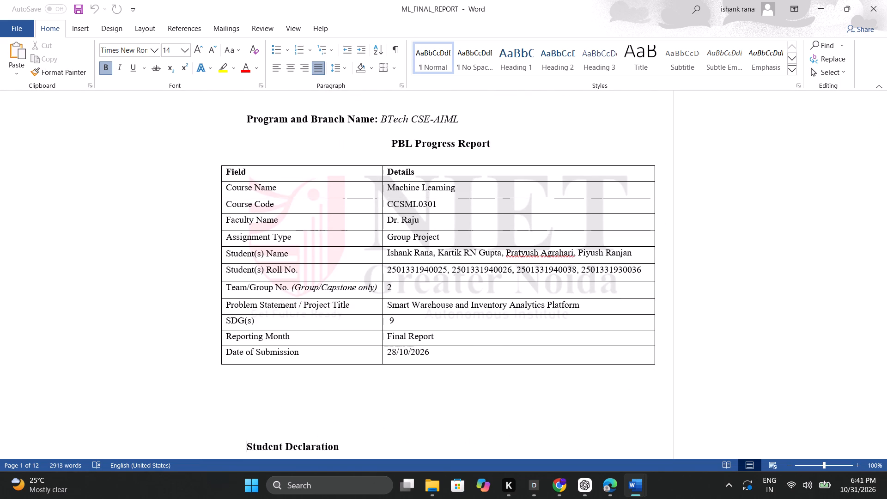
{"action": "key", "text": "Return"}
{"action": "key", "text": "Return"}
{"action": "scroll", "coordinate": [246, 389], "scroll_direction": "down", "scroll_amount": 2}
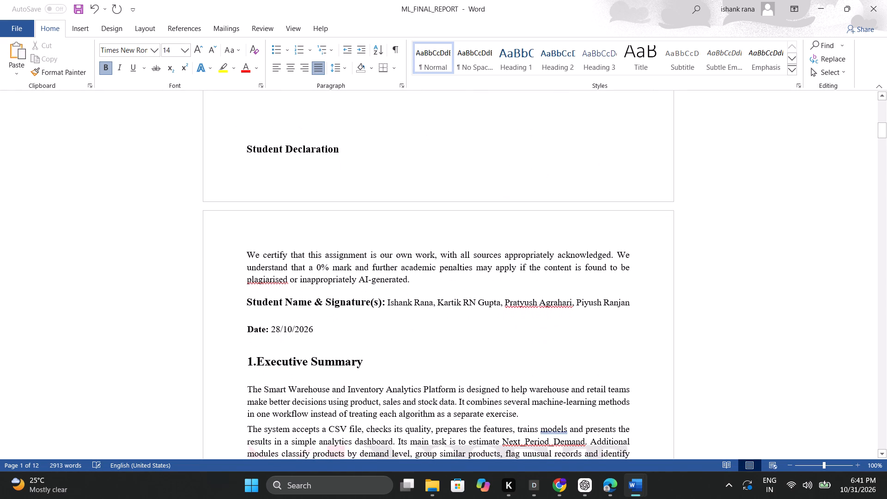
{"action": "key", "text": "Return"}
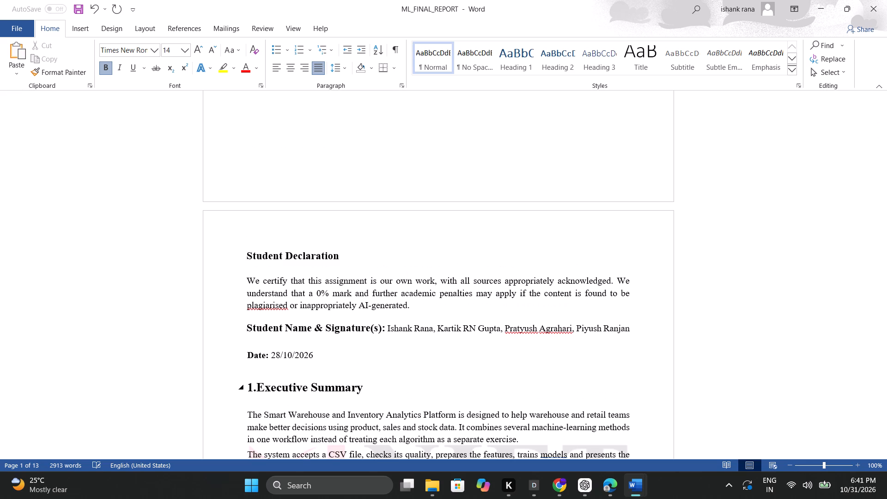
Insert fifteen empty lines before the 1.Executive Summary heading to push it to the top of page 4.
{"action": "scroll", "coordinate": [246, 389], "scroll_direction": "down", "scroll_amount": 1}
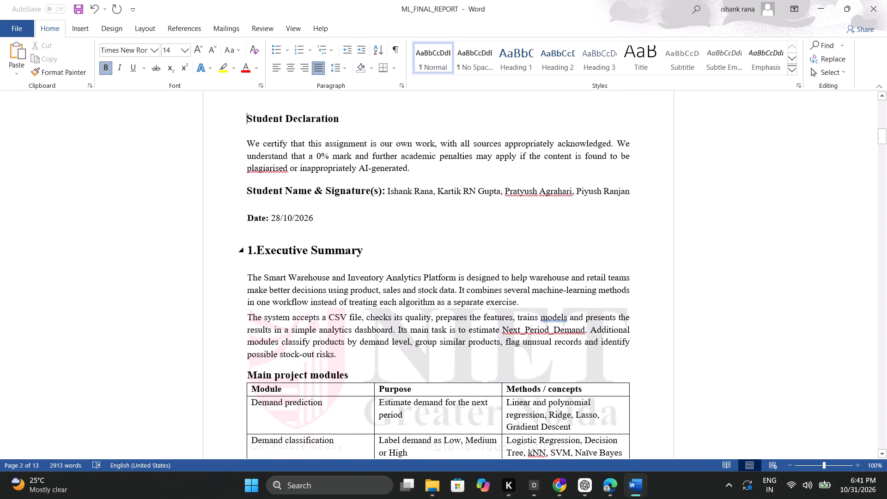
{"action": "left_click", "coordinate": [249, 245]}
{"action": "key", "text": "Return"}
{"action": "key", "text": "Return"}
{"action": "key", "text": "Return"}
{"action": "key", "text": "Return"}
{"action": "key", "text": "Return"}
{"action": "key", "text": "Return"}
{"action": "key", "text": "Return"}
{"action": "key", "text": "Return"}
{"action": "key", "text": "Return"}
{"action": "key", "text": "Return"}
{"action": "key", "text": "Return"}
{"action": "key", "text": "Return"}
{"action": "key", "text": "Return"}
{"action": "scroll", "coordinate": [249, 245], "scroll_direction": "down", "scroll_amount": 1}
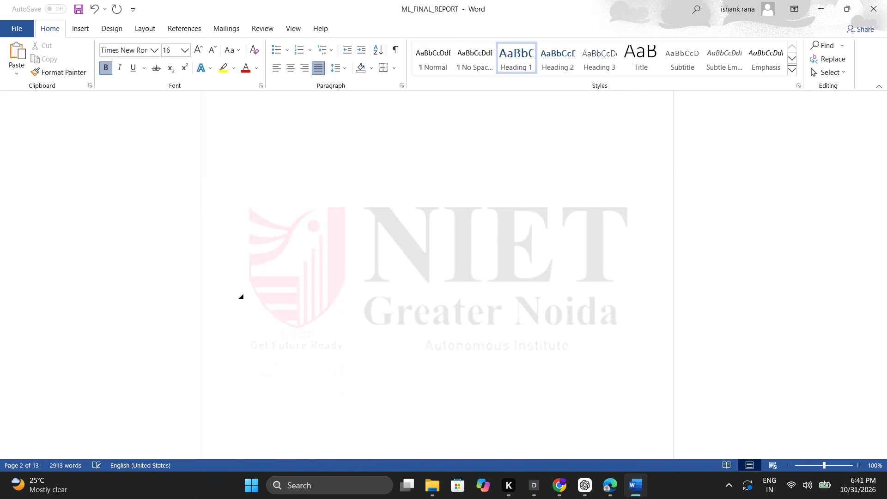
{"action": "scroll", "coordinate": [249, 245], "scroll_direction": "down", "scroll_amount": 1}
{"action": "key", "text": "Return"}
{"action": "key", "text": "Return"}
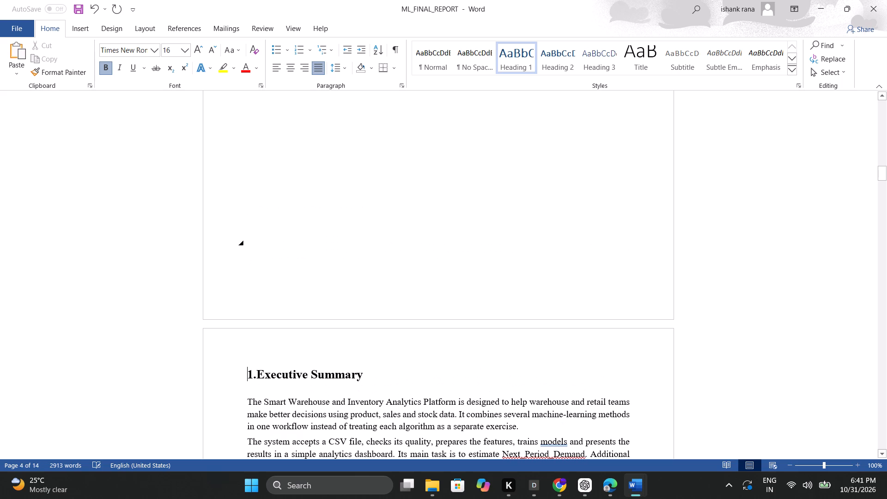
Delete five empty lines above the 1.Executive Summary heading and insert three new ones to put the heading at the top of the page after the declaration.
{"action": "left_click", "coordinate": [438, 373]}
{"action": "scroll", "coordinate": [458, 297], "scroll_direction": "up", "scroll_amount": 9}
{"action": "scroll", "coordinate": [458, 297], "scroll_direction": "down", "scroll_amount": 2}
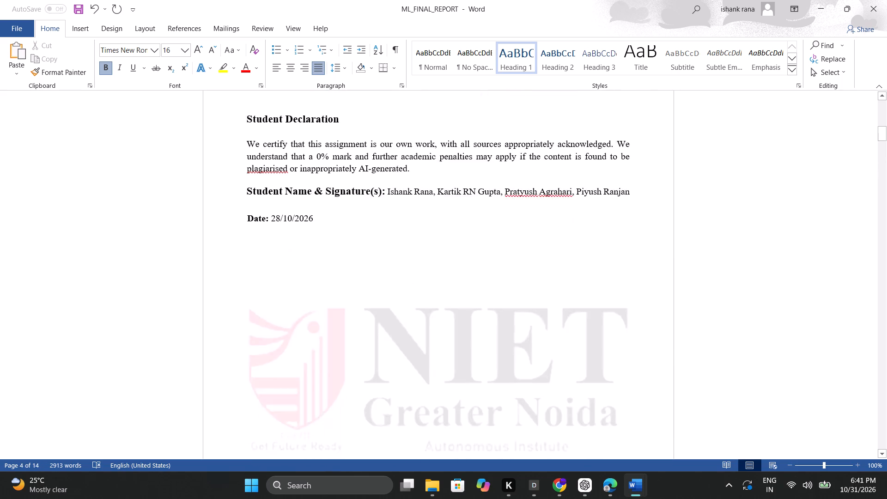
{"action": "scroll", "coordinate": [458, 297], "scroll_direction": "down", "scroll_amount": 5}
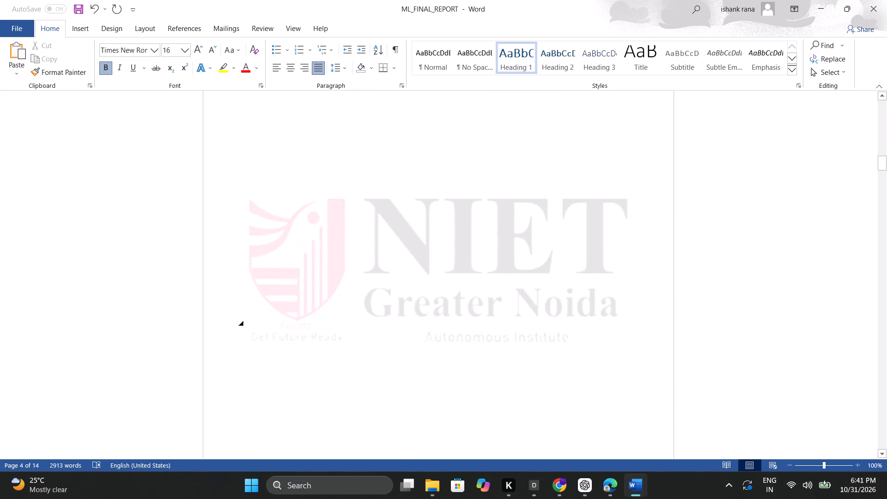
{"action": "scroll", "coordinate": [458, 297], "scroll_direction": "down", "scroll_amount": 4}
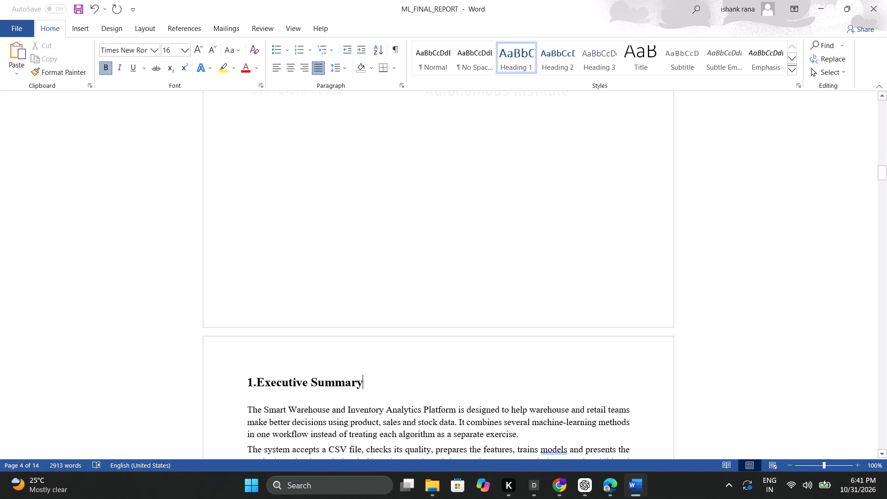
{"action": "left_click", "coordinate": [311, 319]}
{"action": "left_click", "coordinate": [311, 319]}
{"action": "key", "text": "Down"}
{"action": "key", "text": "Up"}
{"action": "key", "text": "BackSpace"}
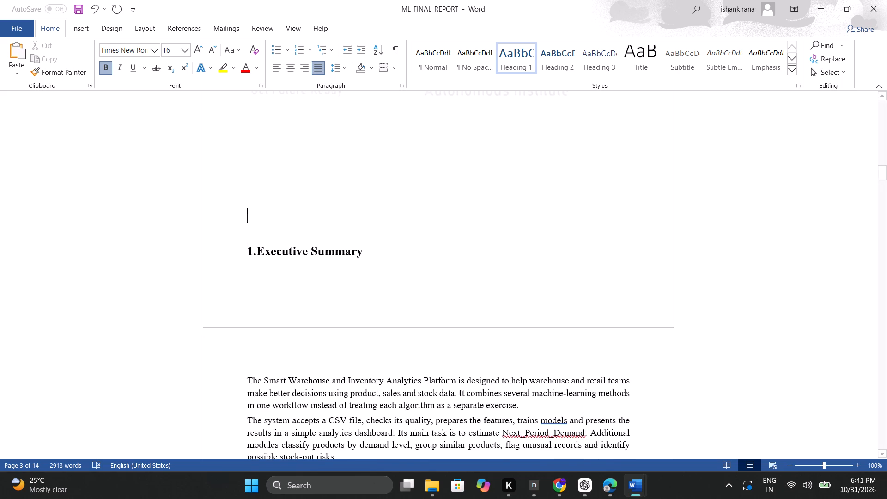
{"action": "key", "text": "BackSpace"}
{"action": "key", "text": "BackSpace"}
{"action": "key", "text": "BackSpace"}
{"action": "key", "text": "BackSpace"}
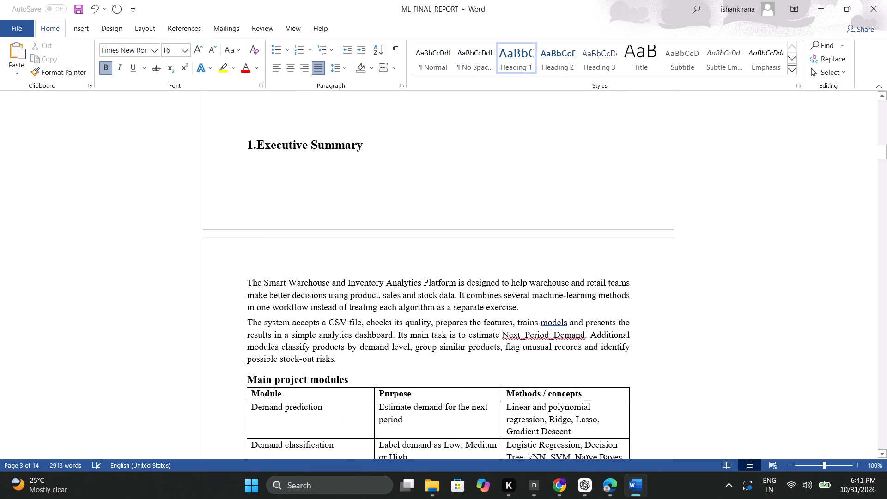
{"action": "key", "text": "Return"}
{"action": "key", "text": "Return"}
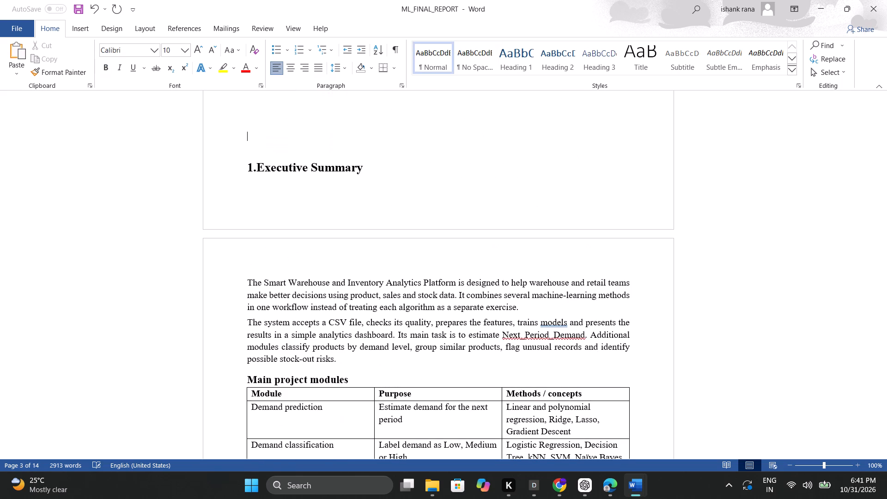
{"action": "key", "text": "Return"}
Check the layout of the Student Declaration page and the cover page's details table in ML_FINAL_REPORT.
{"action": "scroll", "coordinate": [362, 345], "scroll_direction": "up", "scroll_amount": 1}
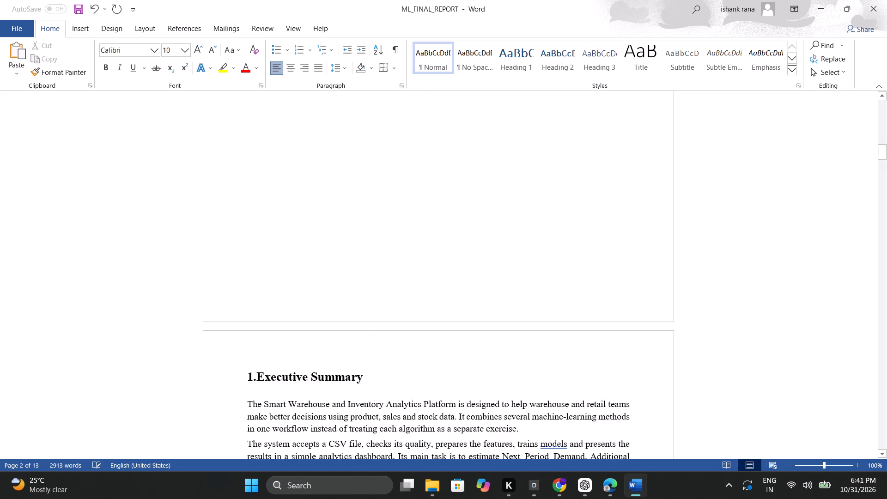
{"action": "scroll", "coordinate": [362, 345], "scroll_direction": "up", "scroll_amount": 3}
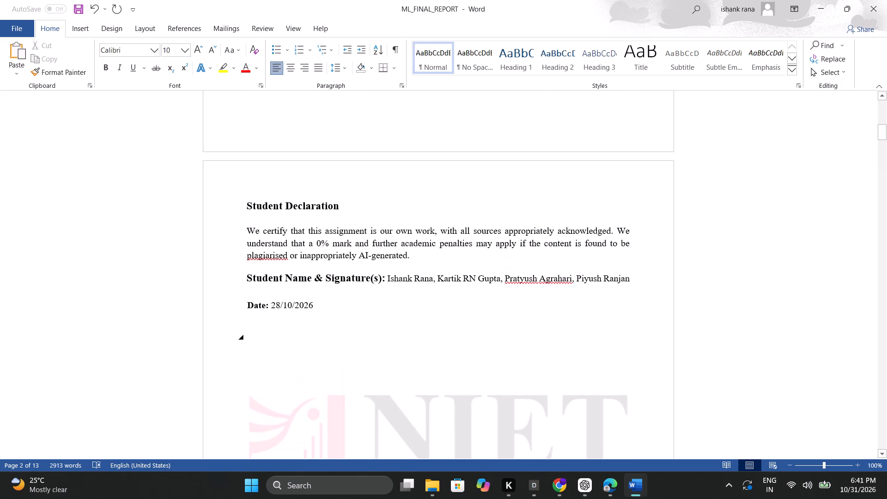
{"action": "scroll", "coordinate": [513, 356], "scroll_direction": "down", "scroll_amount": 1}
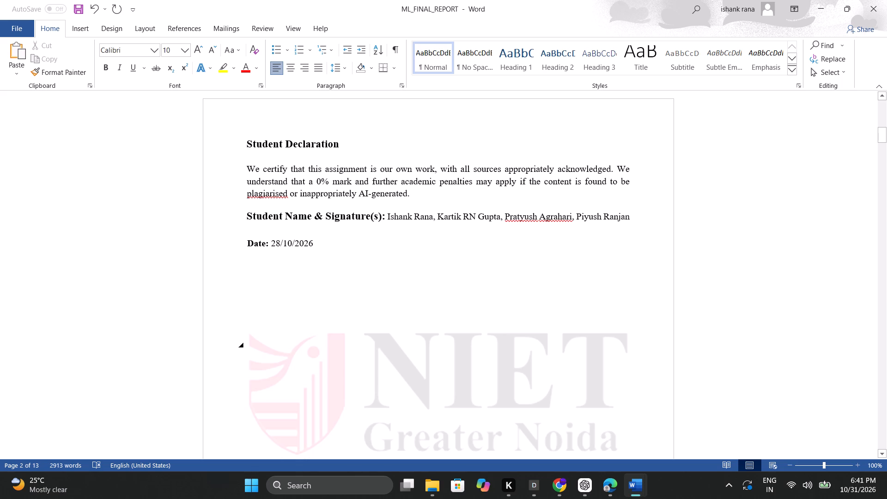
{"action": "scroll", "coordinate": [498, 283], "scroll_direction": "down", "scroll_amount": 1}
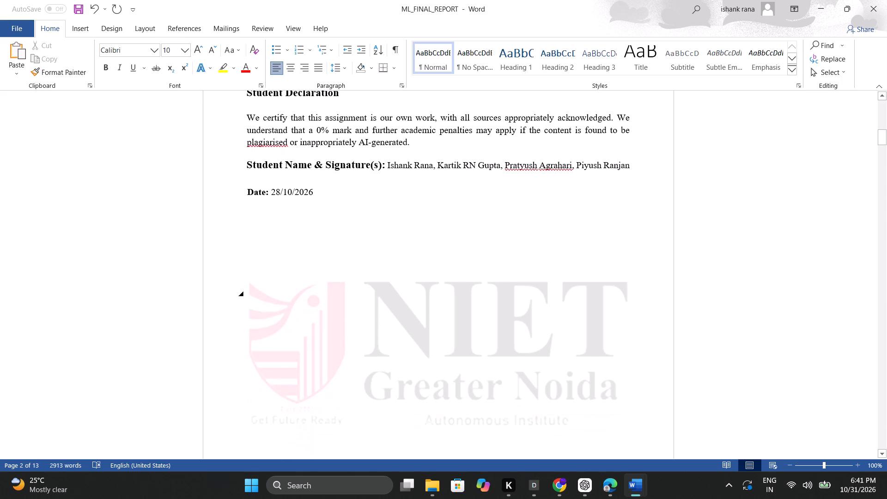
{"action": "scroll", "coordinate": [455, 232], "scroll_direction": "up", "scroll_amount": 3}
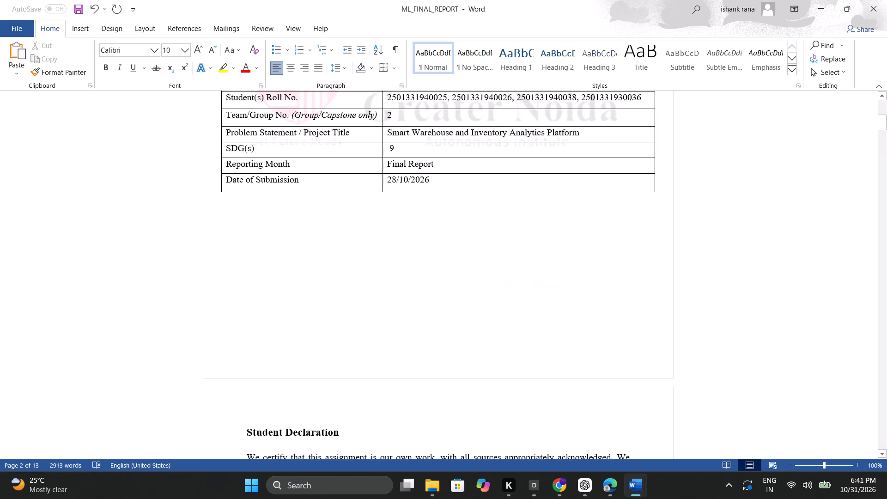
{"action": "scroll", "coordinate": [455, 232], "scroll_direction": "up", "scroll_amount": 2}
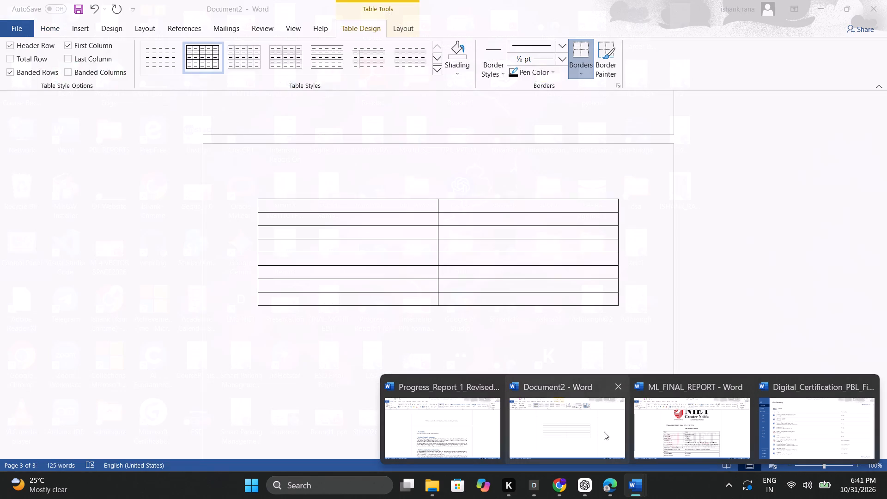
Copy the heading "PBL Progress Report – I" from the sample PDF onto a new line above the empty table on page 3 of Document2.
{"action": "left_click", "coordinate": [571, 426]}
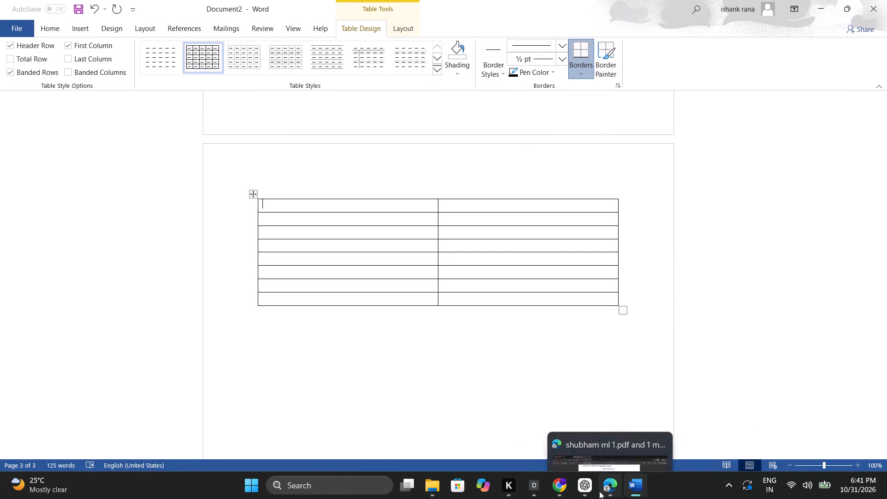
{"action": "left_click", "coordinate": [585, 449]}
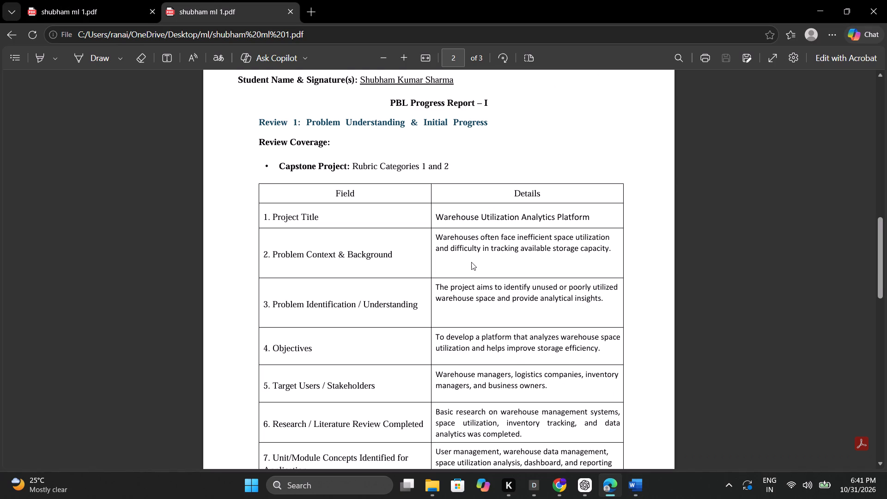
{"action": "scroll", "coordinate": [471, 261], "scroll_direction": "up", "scroll_amount": 1}
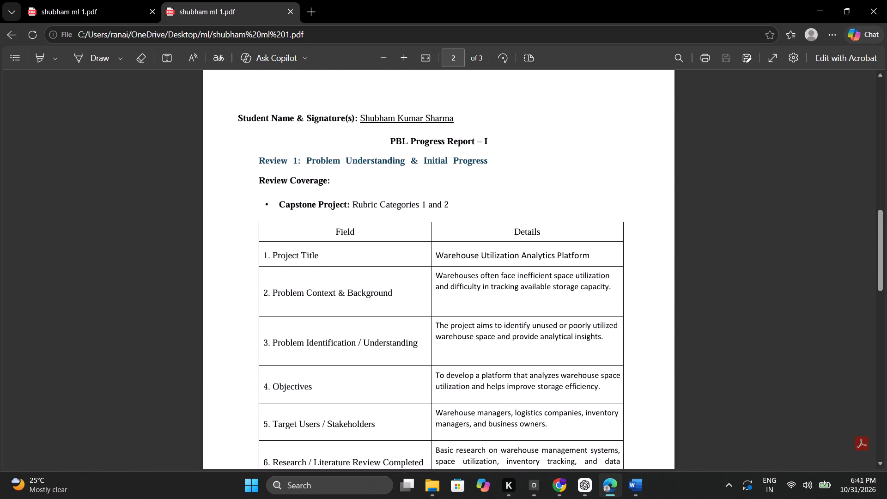
{"action": "left_click_drag", "start_coordinate": [492, 143], "coordinate": [389, 142]}
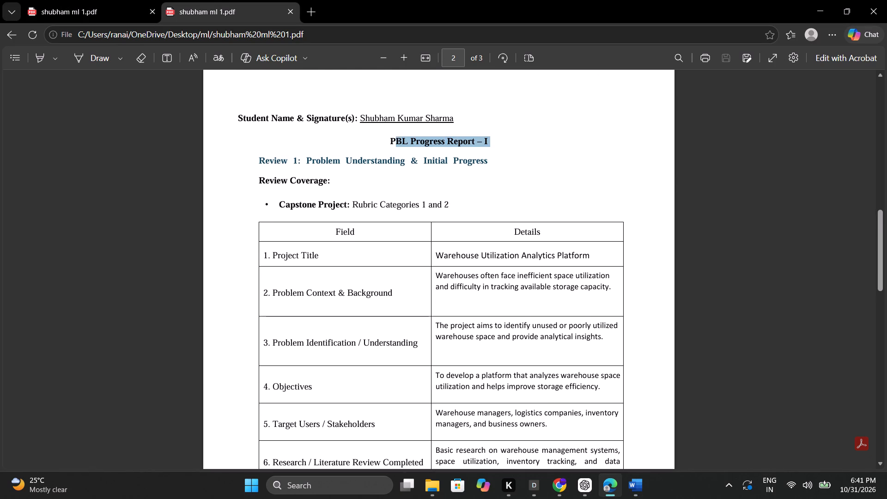
{"action": "left_click_drag", "start_coordinate": [389, 142], "coordinate": [378, 142]}
{"action": "key", "text": "ctrl+c"}
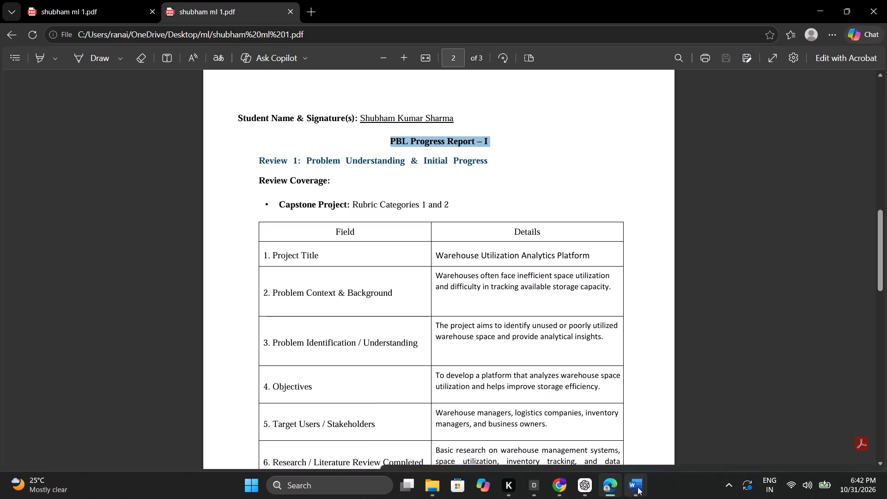
{"action": "left_click", "coordinate": [606, 430]}
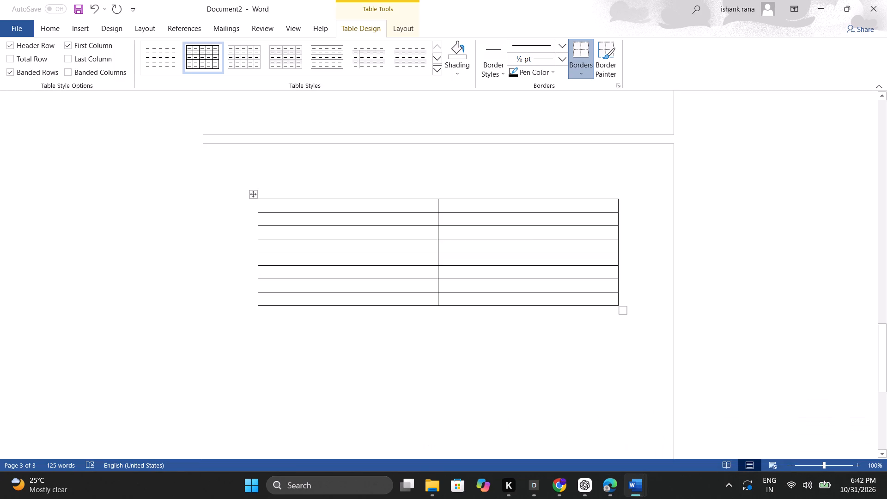
{"action": "left_click", "coordinate": [400, 189]}
{"action": "left_click", "coordinate": [386, 181]}
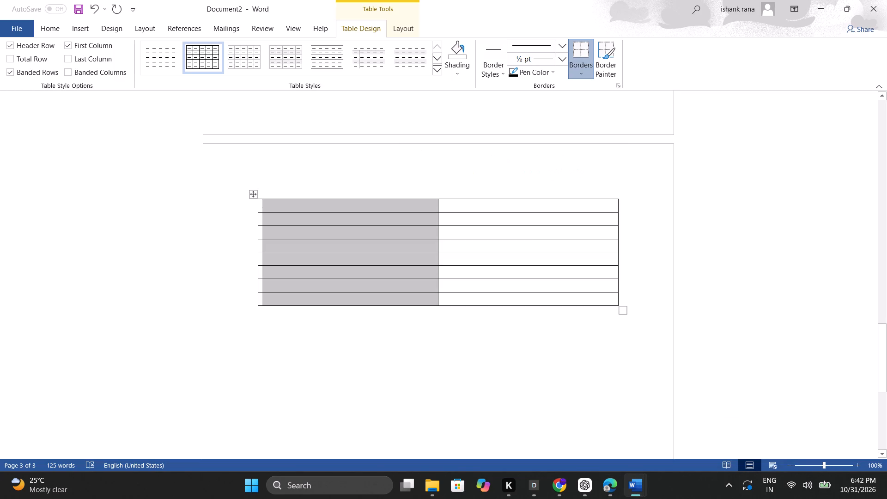
{"action": "left_click", "coordinate": [267, 188]}
{"action": "left_click", "coordinate": [289, 98]}
{"action": "scroll", "coordinate": [293, 112], "scroll_direction": "up", "scroll_amount": 1}
{"action": "key", "text": "Return"}
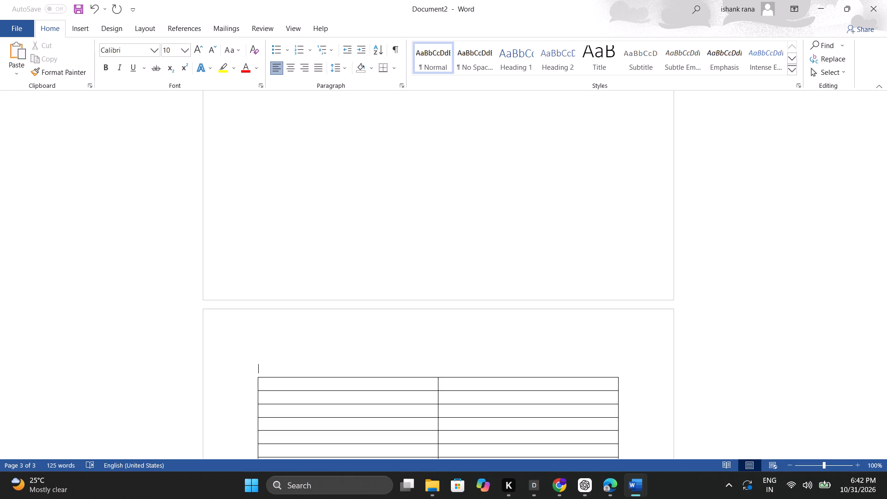
{"action": "key", "text": "ctrl+v"}
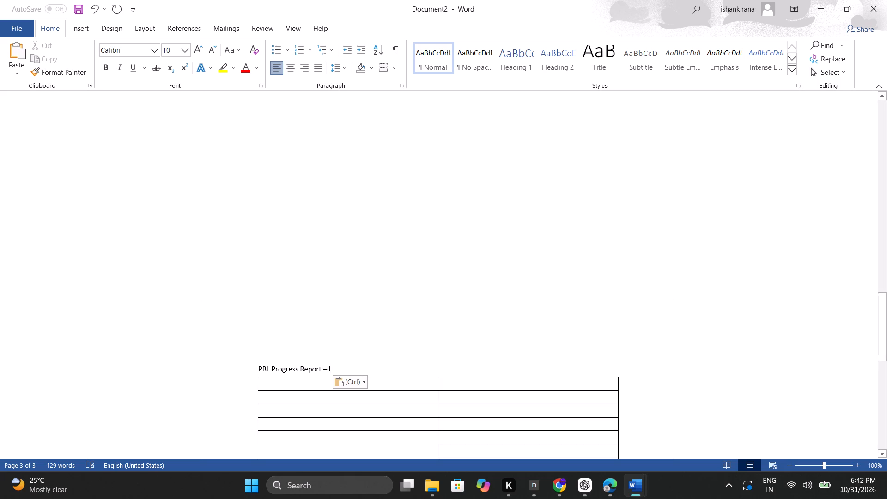
Format the "PBL Progress Report – I" heading in Document2 as bold 12 pt Times New Roman and centre it.
{"action": "left_click_drag", "start_coordinate": [343, 367], "coordinate": [261, 370]}
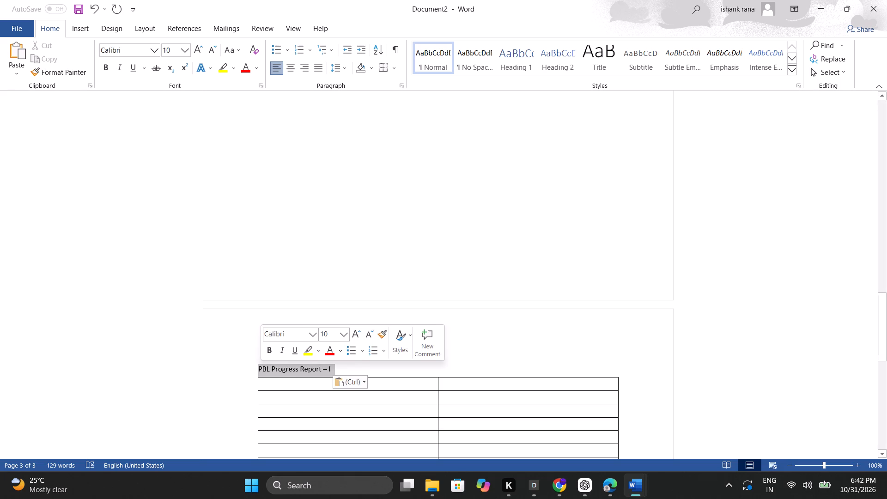
{"action": "left_click", "coordinate": [272, 354]}
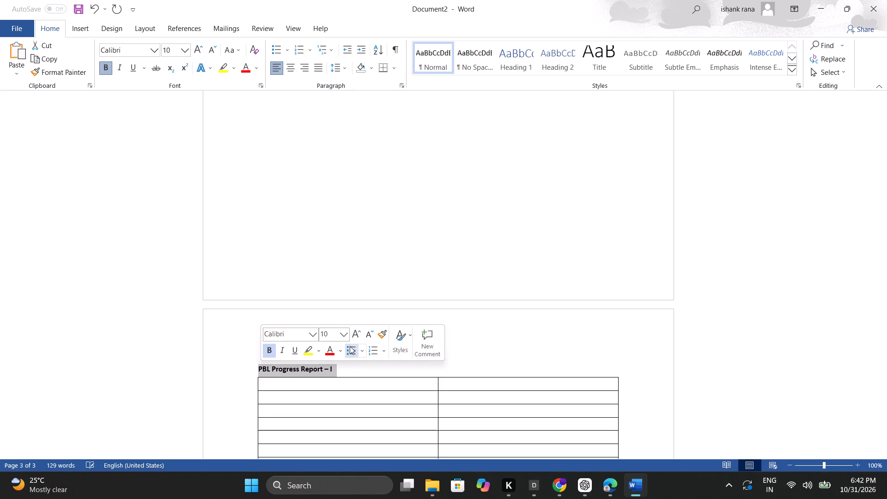
{"action": "left_click", "coordinate": [344, 339]}
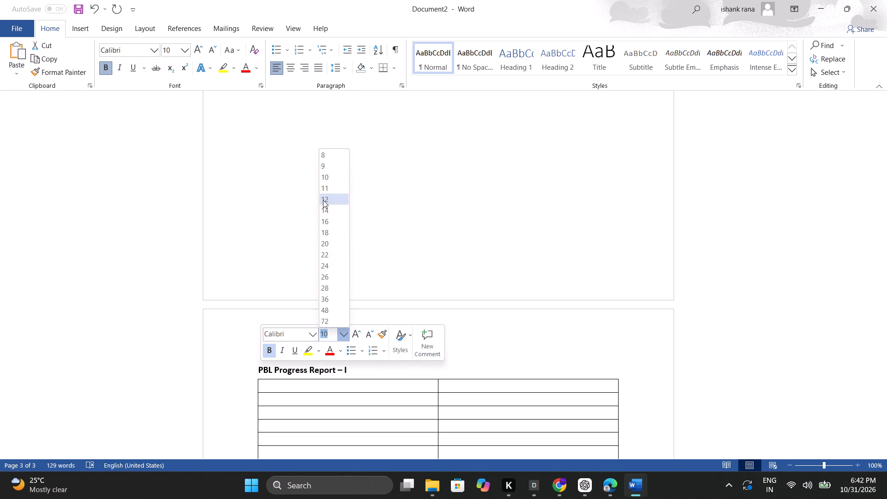
{"action": "left_click", "coordinate": [323, 200]}
{"action": "left_click", "coordinate": [312, 335]}
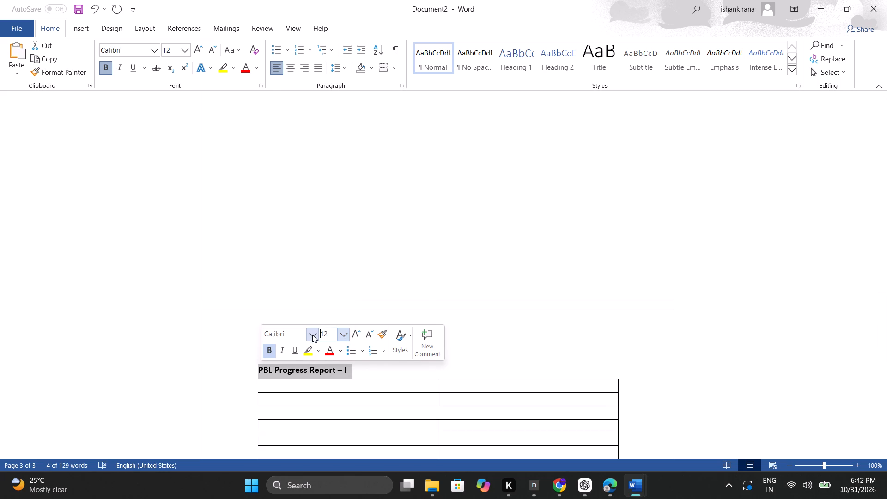
{"action": "scroll", "coordinate": [306, 120], "scroll_direction": "up", "scroll_amount": 13}
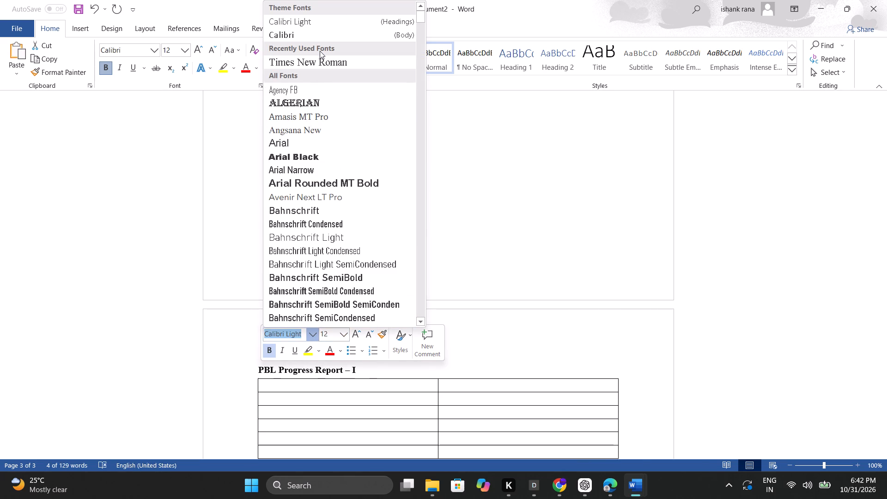
{"action": "left_click", "coordinate": [320, 62]}
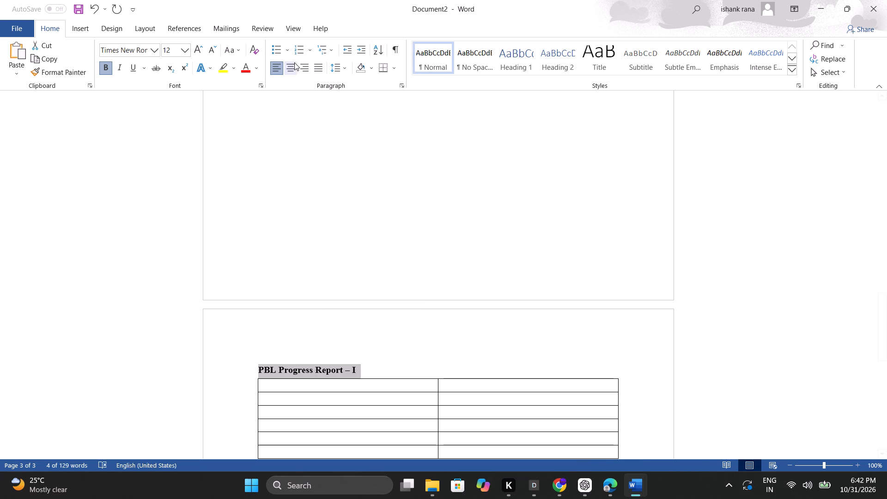
{"action": "left_click", "coordinate": [293, 65]}
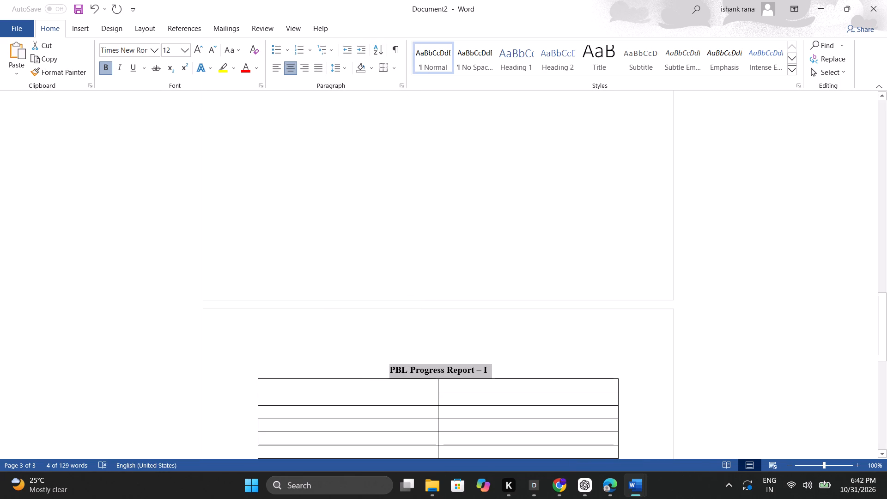
Add an empty line between the "PBL Progress Report – I" heading and the table.
{"action": "left_click", "coordinate": [520, 368]}
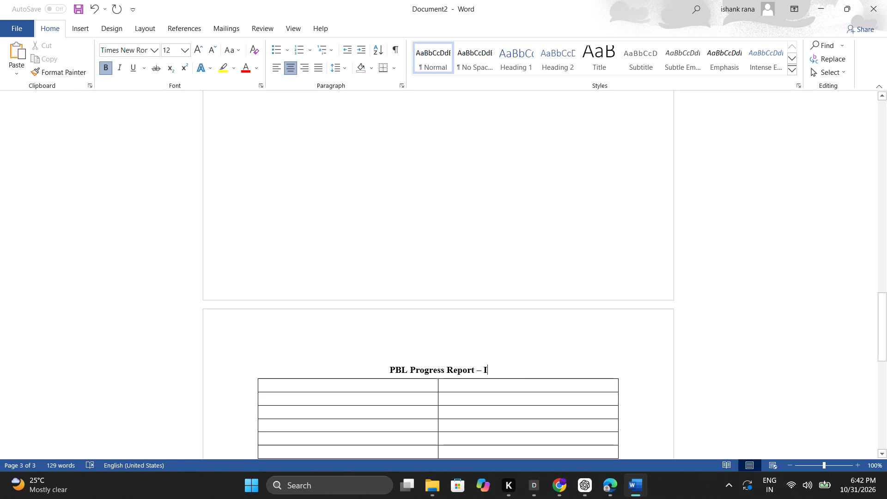
{"action": "key", "text": "Return"}
Enter the column headings "Field" and "Details" in the first row of Document2's table, following the sample PDF.
{"action": "left_click", "coordinate": [317, 398]}
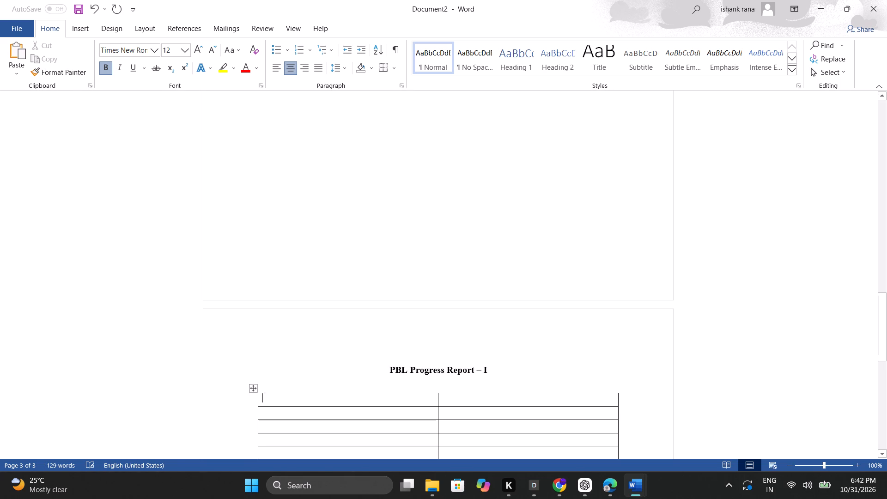
{"action": "scroll", "coordinate": [317, 398], "scroll_direction": "down", "scroll_amount": 1}
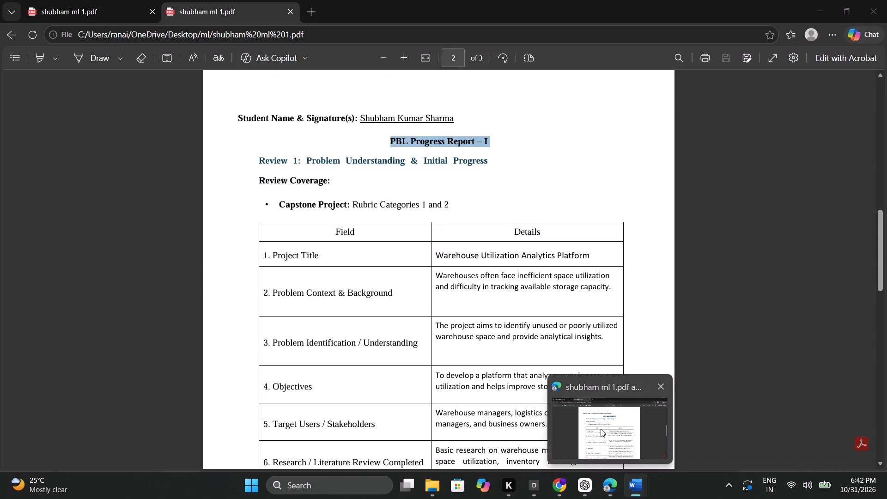
{"action": "left_click", "coordinate": [601, 429]}
{"action": "left_click_drag", "start_coordinate": [357, 235], "coordinate": [407, 291]}
{"action": "left_click", "coordinate": [406, 293]}
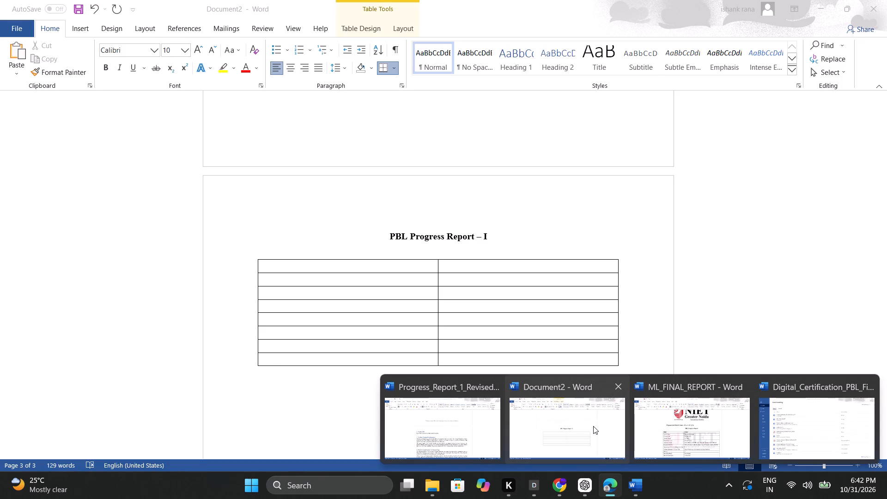
{"action": "left_click", "coordinate": [593, 426]}
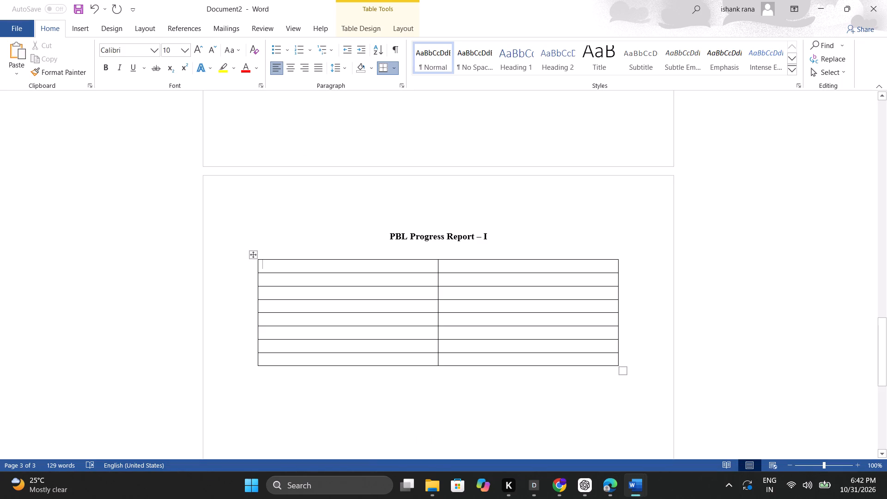
{"action": "key", "text": "f"}
{"action": "left_click", "coordinate": [455, 263]}
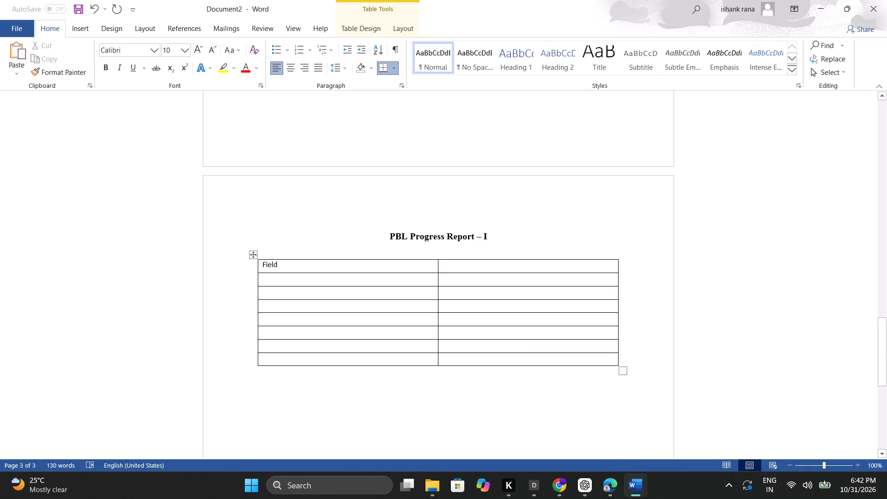
{"action": "key", "text": "d"}
Copy the label "1. Project Title" from the sample PDF into the second row of the Field column in Document2.
{"action": "left_click", "coordinate": [408, 278]}
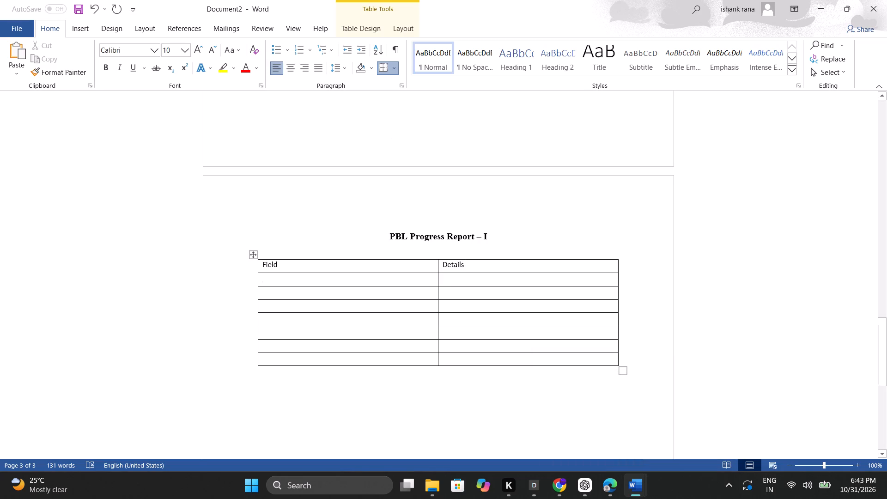
{"action": "left_click", "coordinate": [607, 435]}
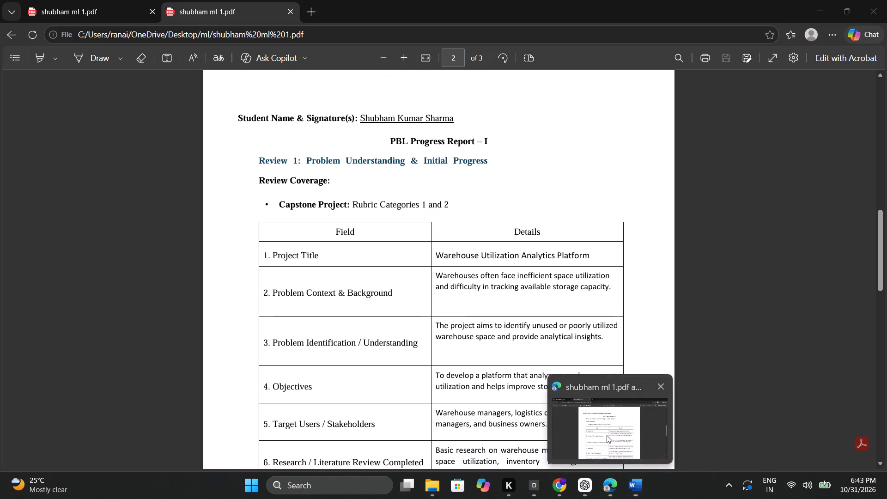
{"action": "left_click_drag", "start_coordinate": [322, 258], "coordinate": [258, 252]}
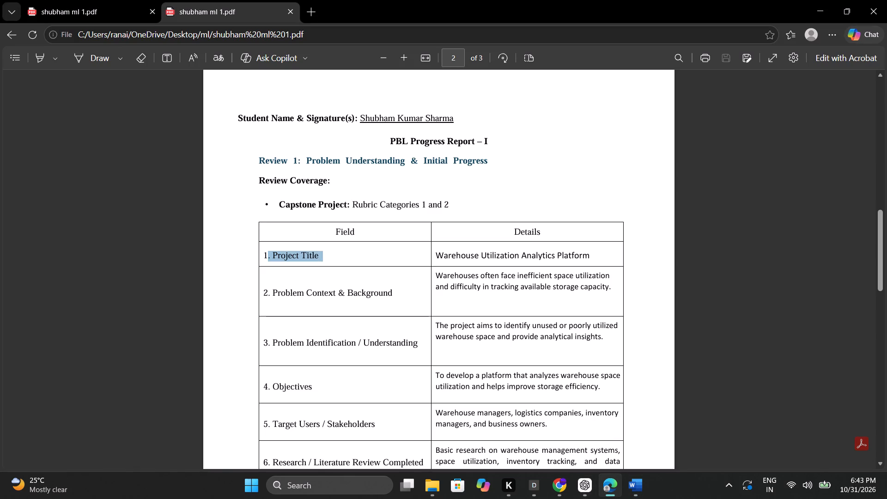
{"action": "left_click_drag", "start_coordinate": [258, 252], "coordinate": [265, 256]}
{"action": "left_click", "coordinate": [265, 256]}
{"action": "left_click_drag", "start_coordinate": [264, 256], "coordinate": [325, 255]}
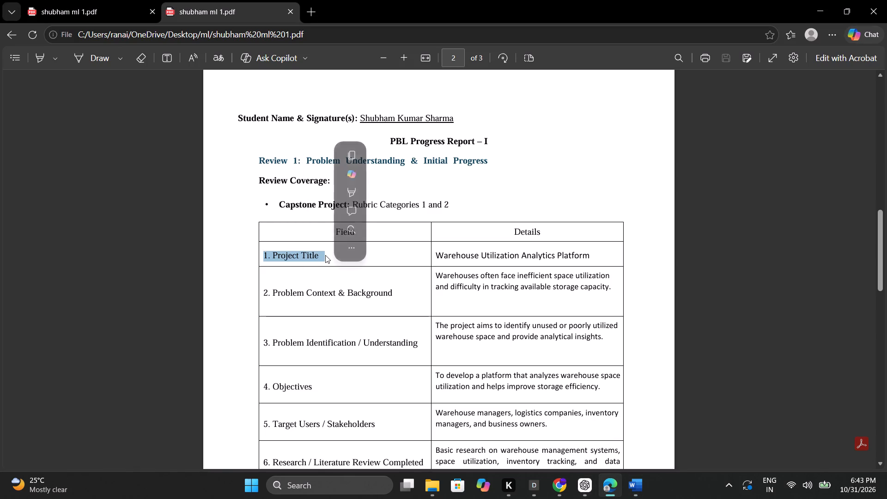
{"action": "key", "text": "ctrl+c"}
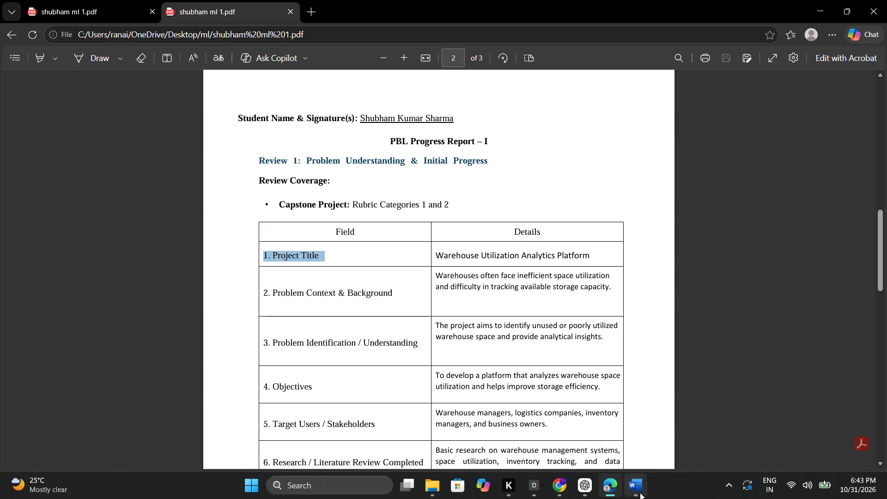
{"action": "left_click", "coordinate": [455, 426]}
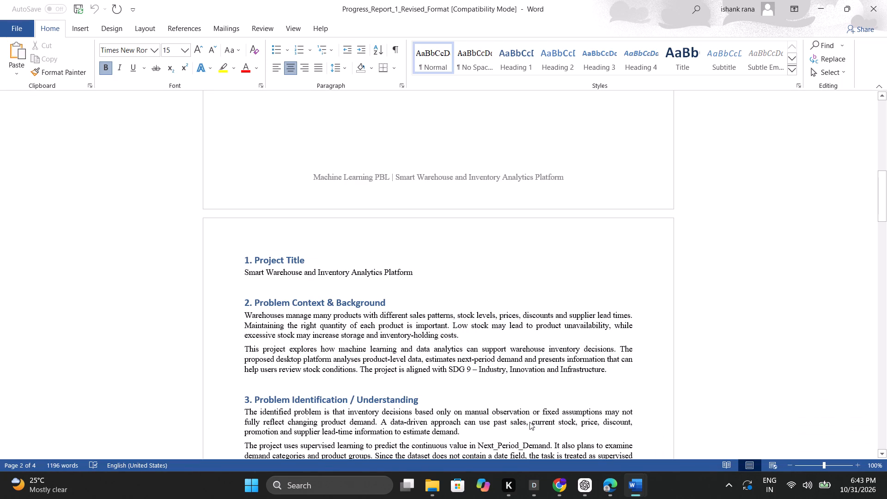
{"action": "left_click", "coordinate": [565, 424]}
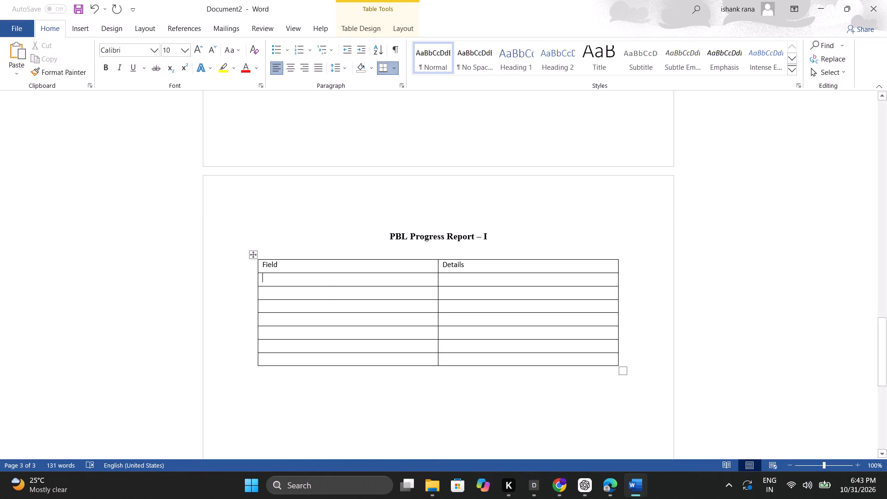
{"action": "key", "text": "ctrl+v"}
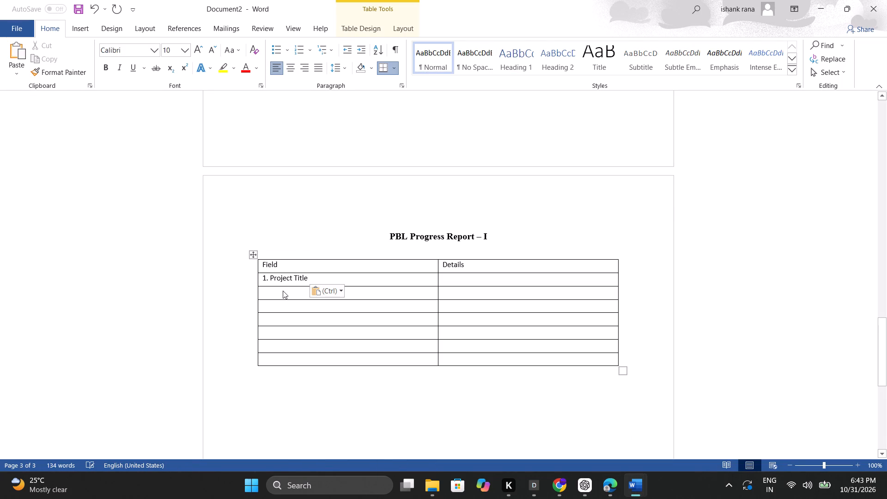
Copy the label "2. Problem Context & Background" from the sample PDF into the third row of the Field column in Document2.
{"action": "left_click", "coordinate": [283, 290]}
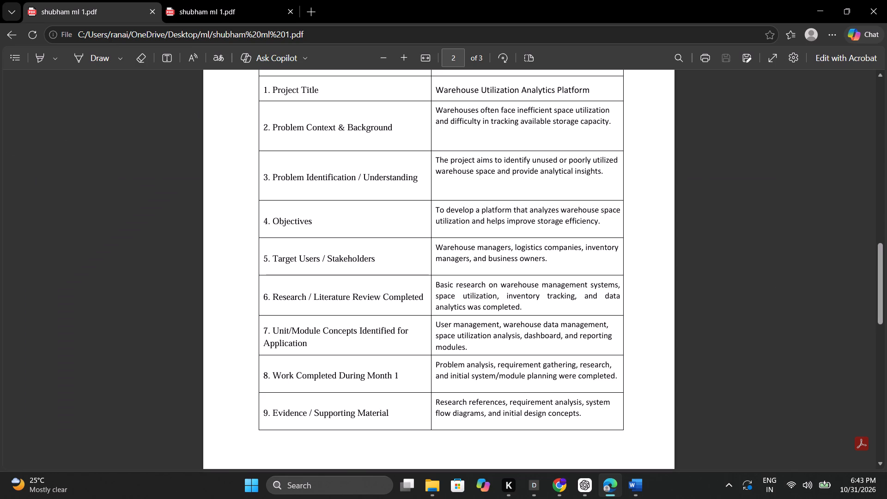
{"action": "left_click_drag", "start_coordinate": [264, 126], "coordinate": [391, 128]}
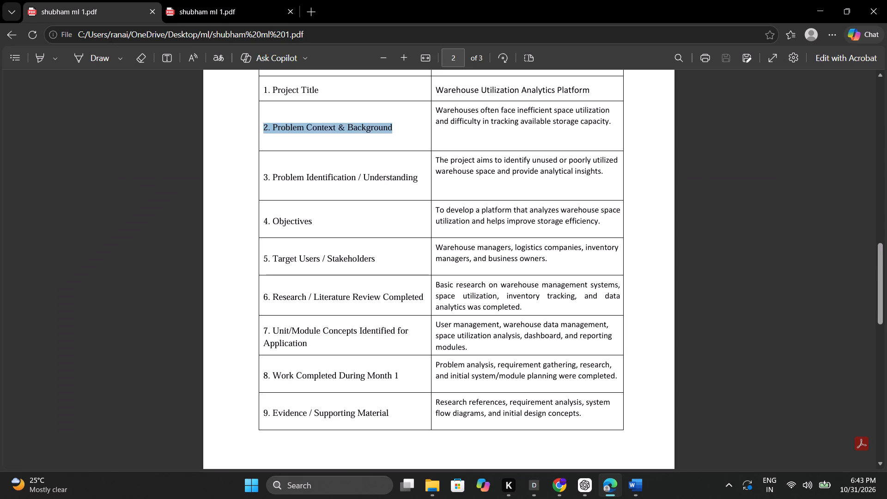
{"action": "left_click_drag", "start_coordinate": [391, 128], "coordinate": [394, 128]}
{"action": "key", "text": "ctrl+c"}
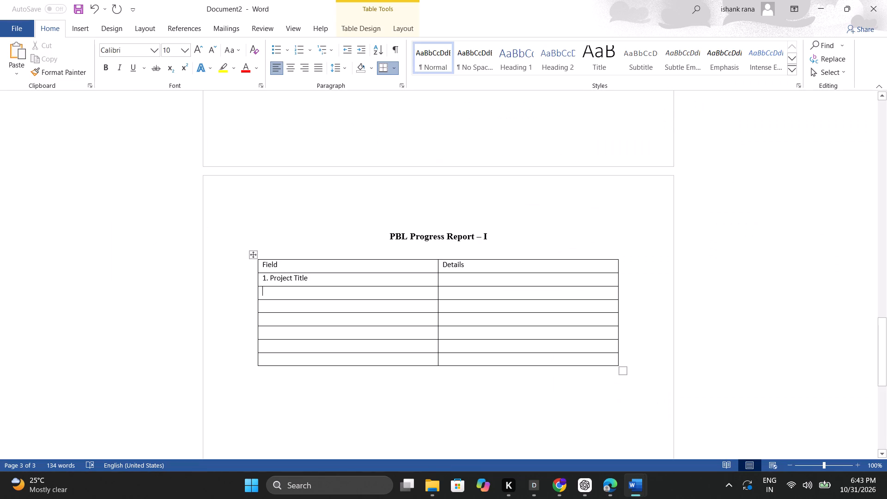
{"action": "key", "text": "ctrl+v"}
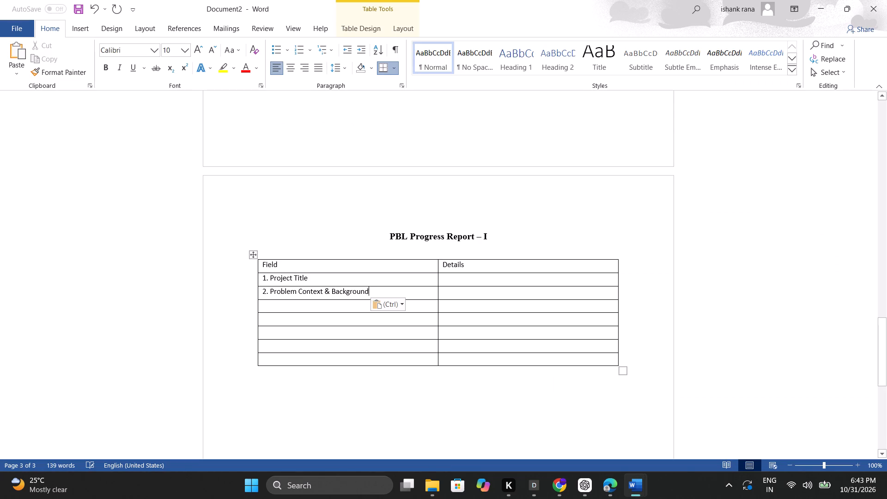
Copy "3. Problem Identification / Understanding" and "4. Objectives" from the sample PDF into the next two Field rows in Document2.
{"action": "key", "text": "Down"}
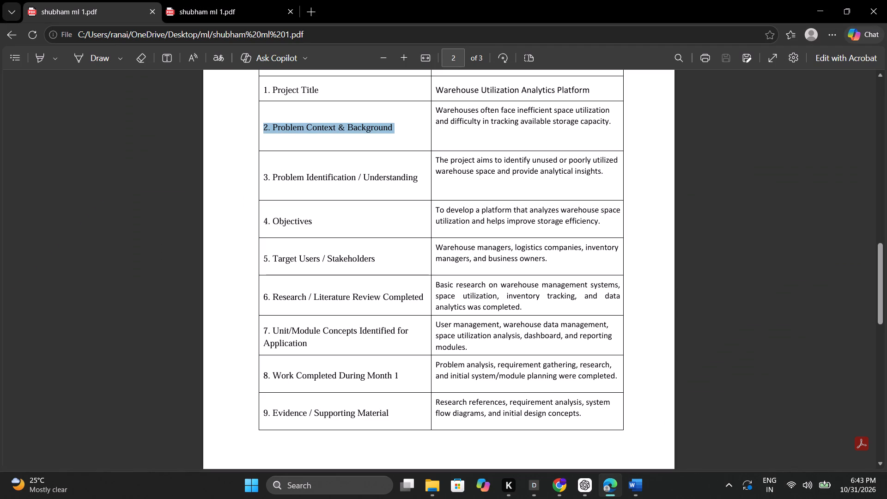
{"action": "left_click_drag", "start_coordinate": [262, 176], "coordinate": [421, 176]}
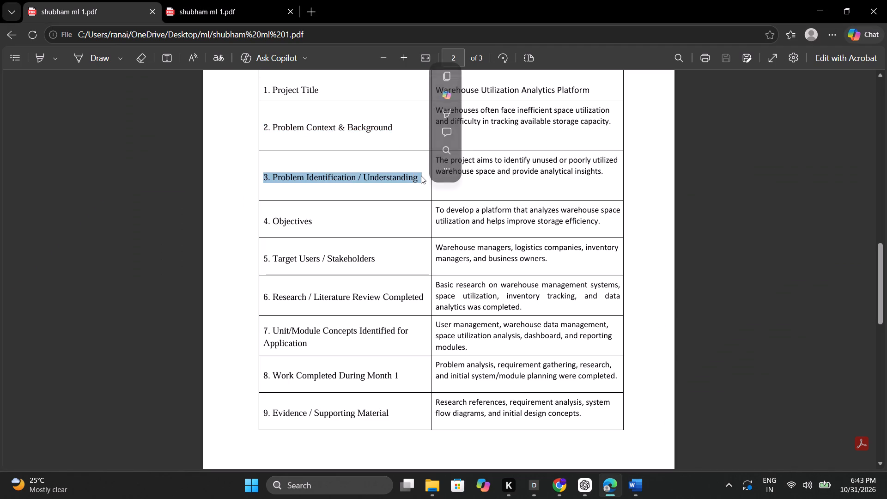
{"action": "key", "text": "ctrl+c"}
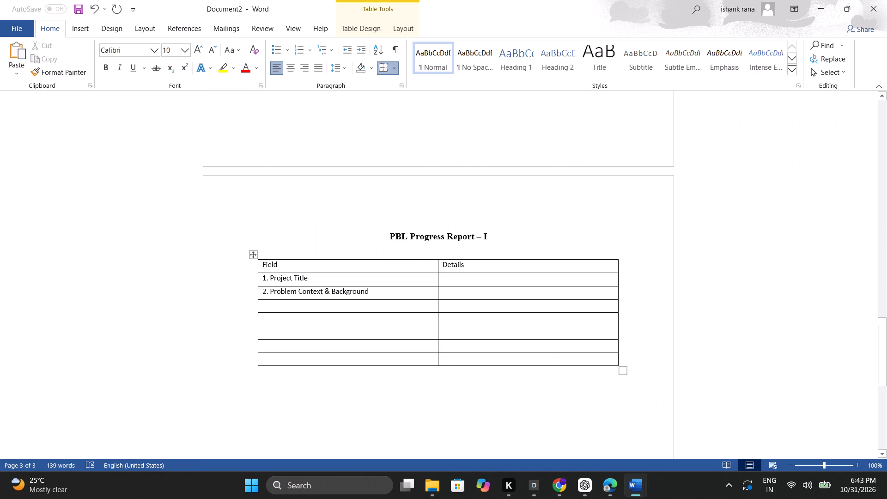
{"action": "key", "text": "ctrl+v"}
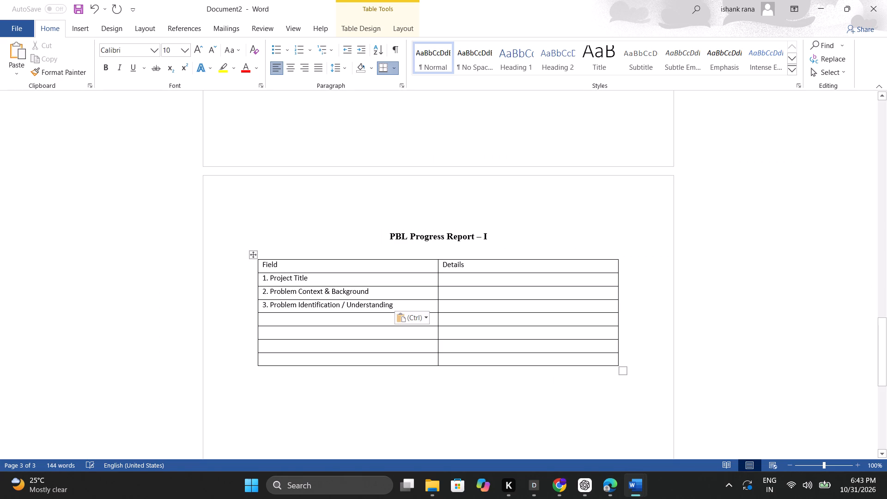
{"action": "key", "text": "Down"}
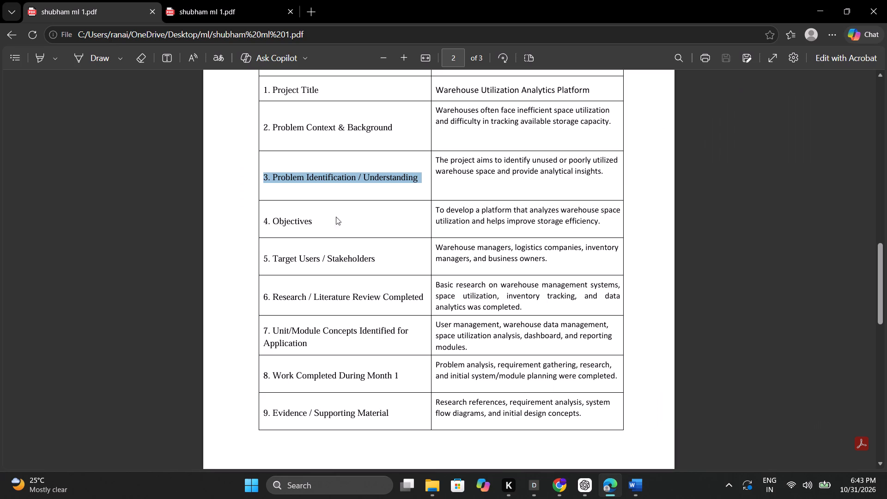
{"action": "left_click_drag", "start_coordinate": [263, 221], "coordinate": [324, 221]}
{"action": "key", "text": "ctrl+c"}
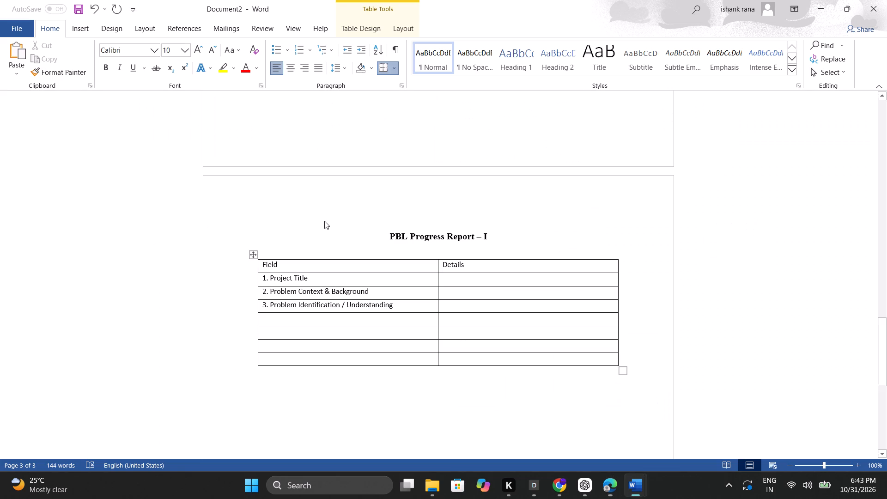
{"action": "key", "text": "ctrl+v"}
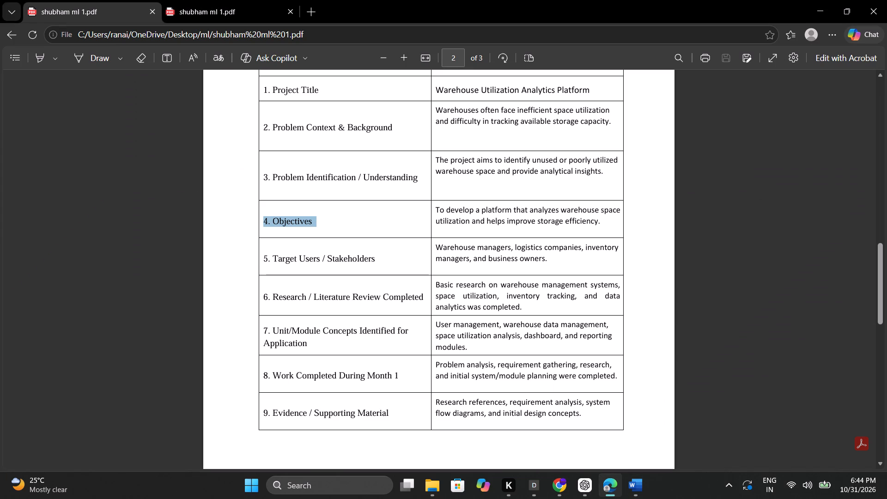
Copy "5. Target Users / Stakeholders" and "6. Research / Literature Review Completed" from the sample PDF into the next two Field rows in Document2.
{"action": "left_click_drag", "start_coordinate": [263, 259], "coordinate": [377, 260]}
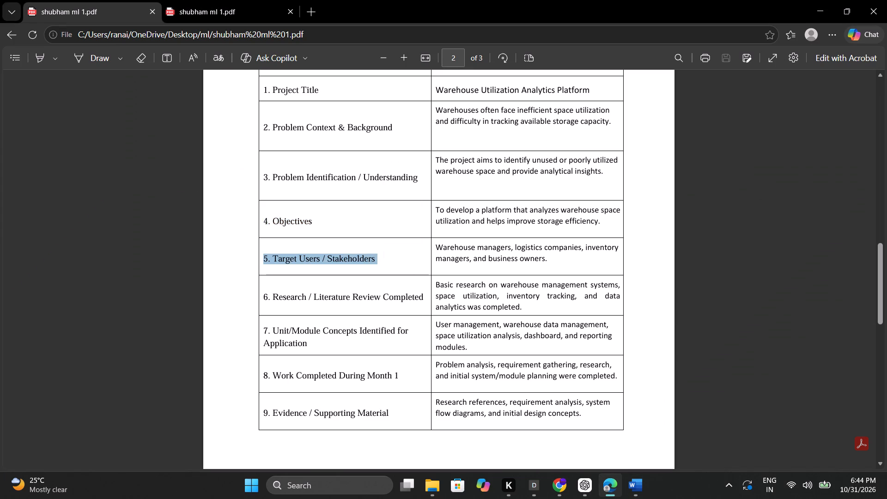
{"action": "key", "text": "ctrl+c"}
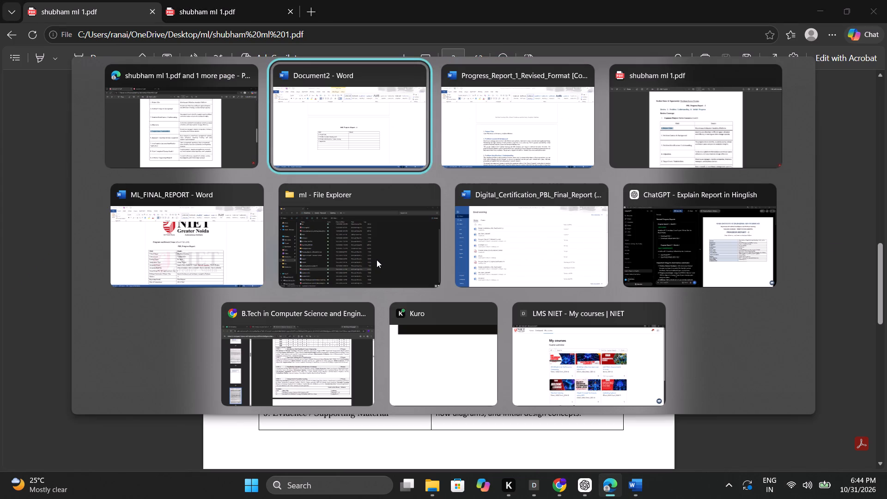
{"action": "key", "text": "Down"}
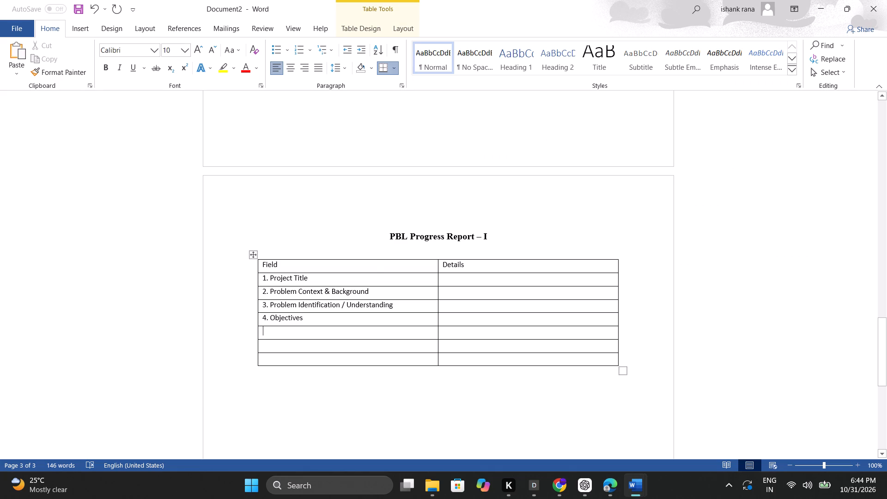
{"action": "key", "text": "ctrl+v"}
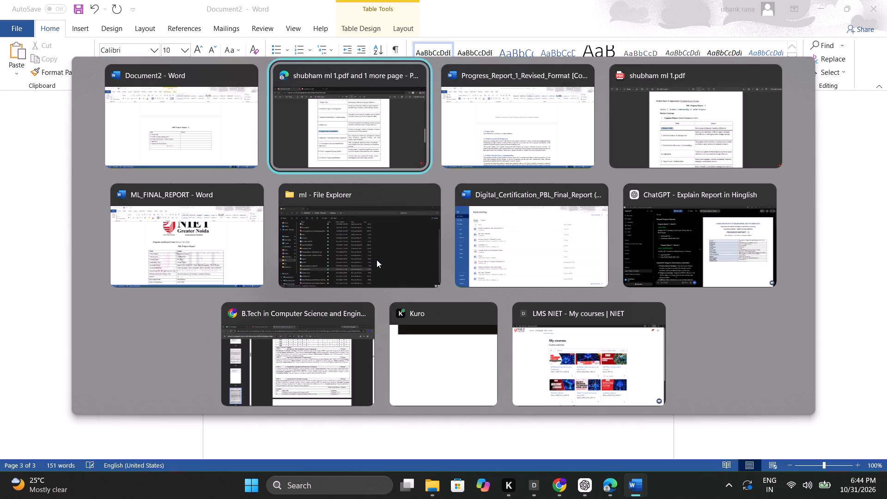
{"action": "left_click_drag", "start_coordinate": [263, 298], "coordinate": [424, 296]}
{"action": "key", "text": "ctrl+c"}
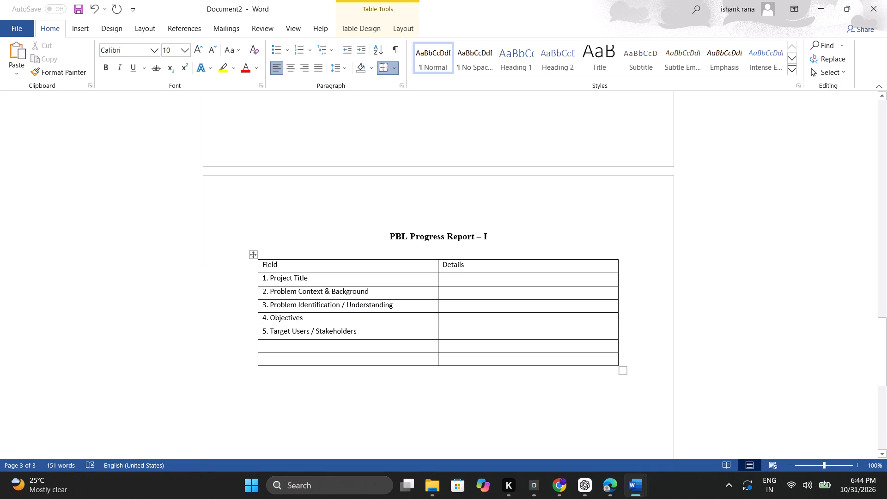
{"action": "left_click", "coordinate": [319, 346]}
{"action": "key", "text": "ctrl+v"}
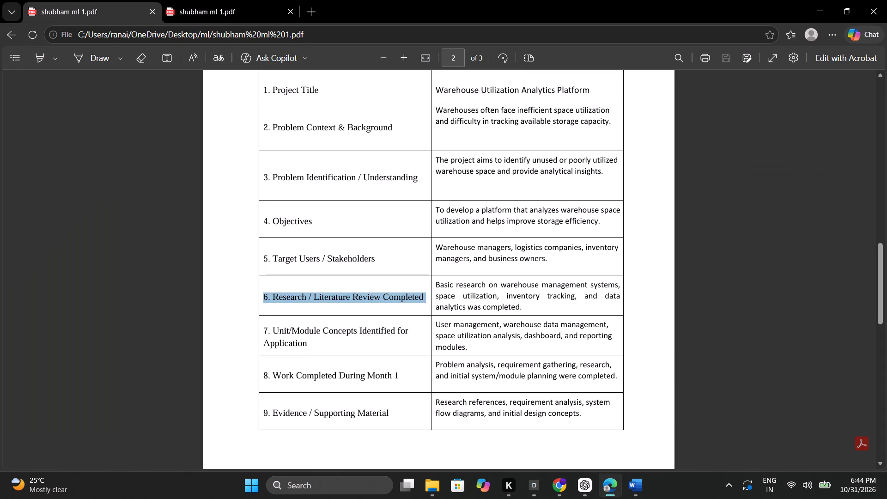
Copy the label "7. Unit/Module Concepts Identified for Application" from the sample PDF into the empty last row of the Field column in Document2.
{"action": "left_click_drag", "start_coordinate": [263, 330], "coordinate": [306, 346]}
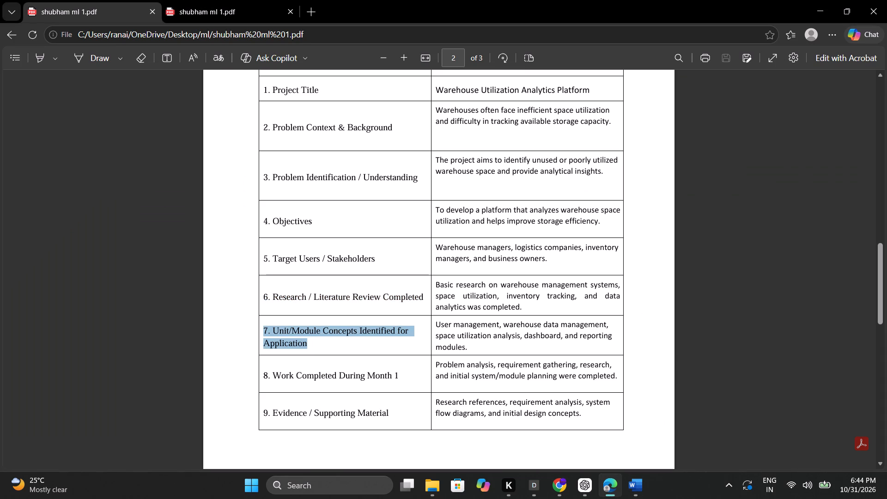
{"action": "left_click_drag", "start_coordinate": [306, 346], "coordinate": [307, 344]}
{"action": "key", "text": "ctrl+c"}
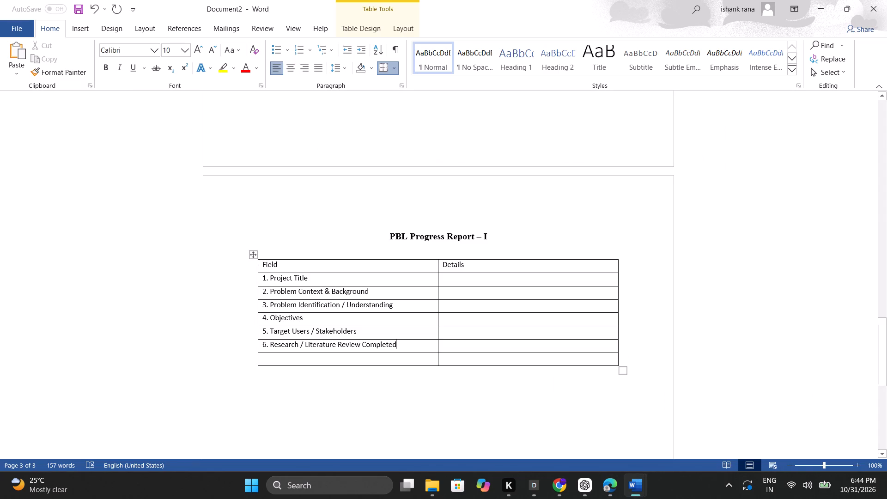
{"action": "left_click", "coordinate": [297, 356]}
{"action": "key", "text": "ctrl+v"}
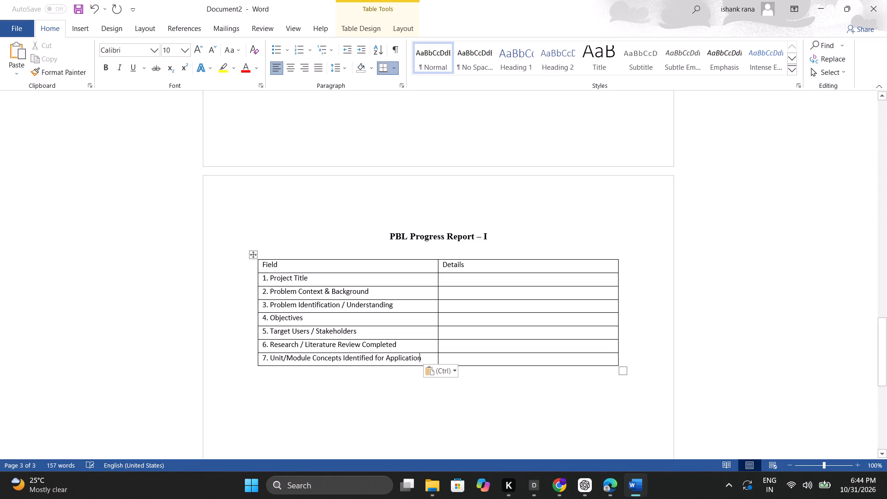
Add three empty rows at the end of the Field/Details table, below the row for label 7.
{"action": "left_click", "coordinate": [621, 358]}
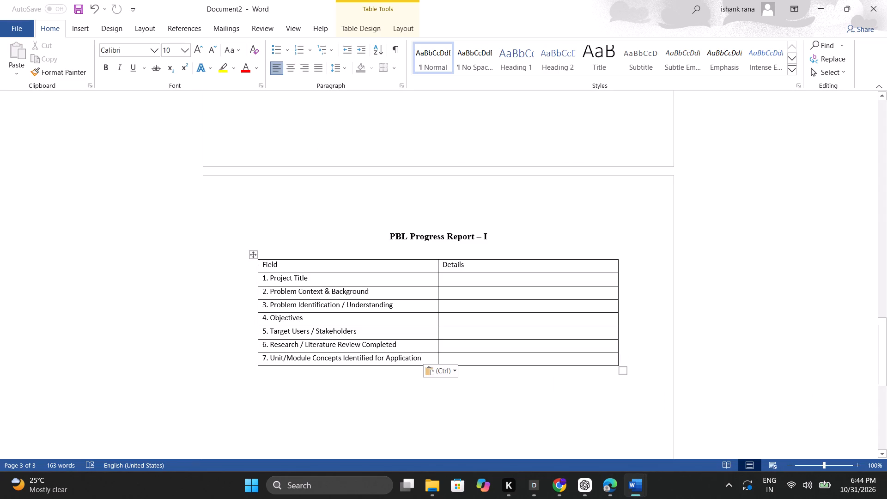
{"action": "key", "text": "Return"}
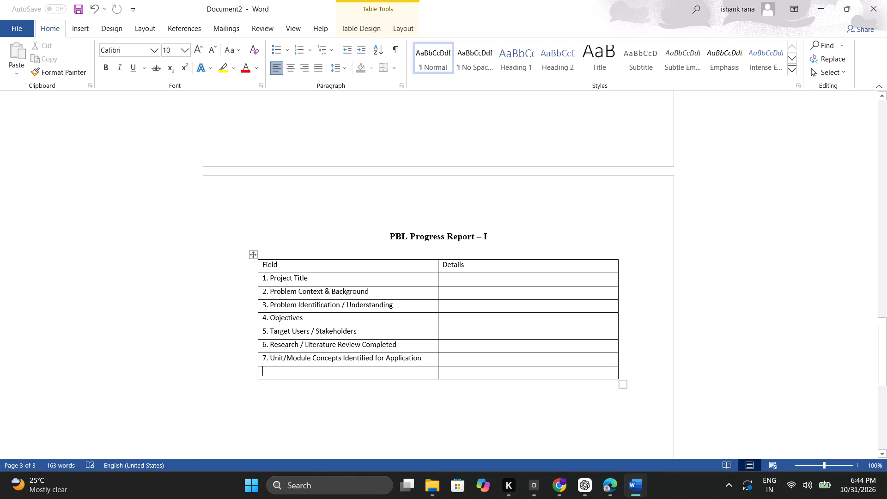
{"action": "left_click", "coordinate": [641, 375]}
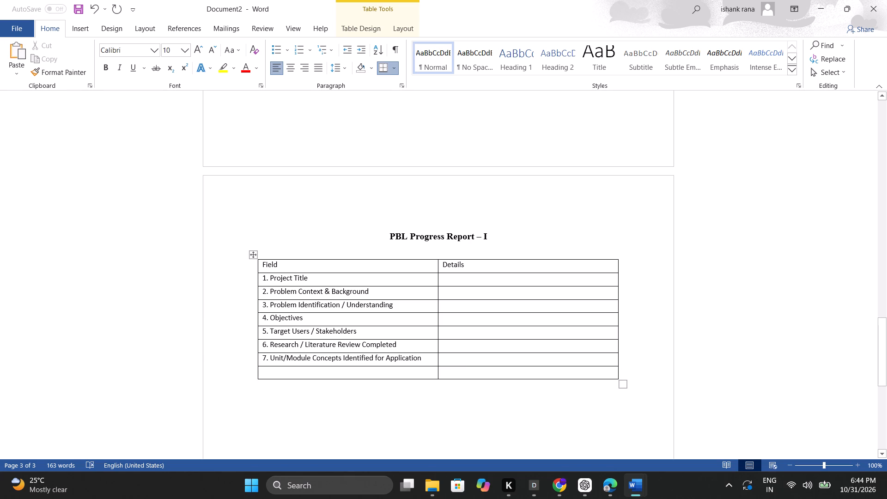
{"action": "key", "text": "Return"}
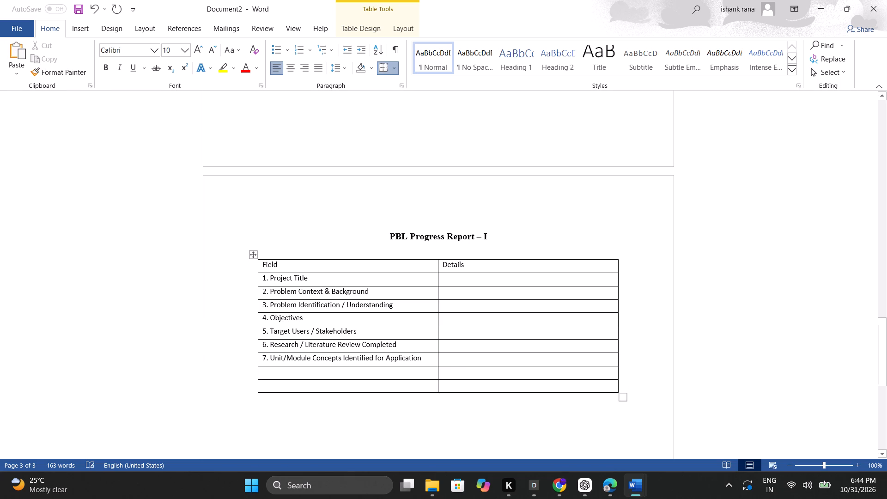
{"action": "left_click", "coordinate": [630, 389]}
{"action": "key", "text": "Return"}
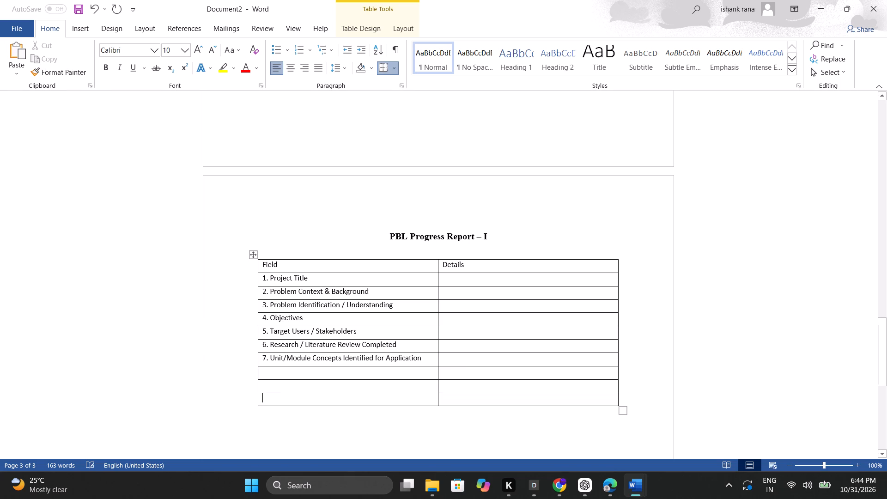
Copy the label "8. Work Completed During Month 1" from the sample PDF into the first empty Field row in Document2.
{"action": "left_click", "coordinate": [340, 374]}
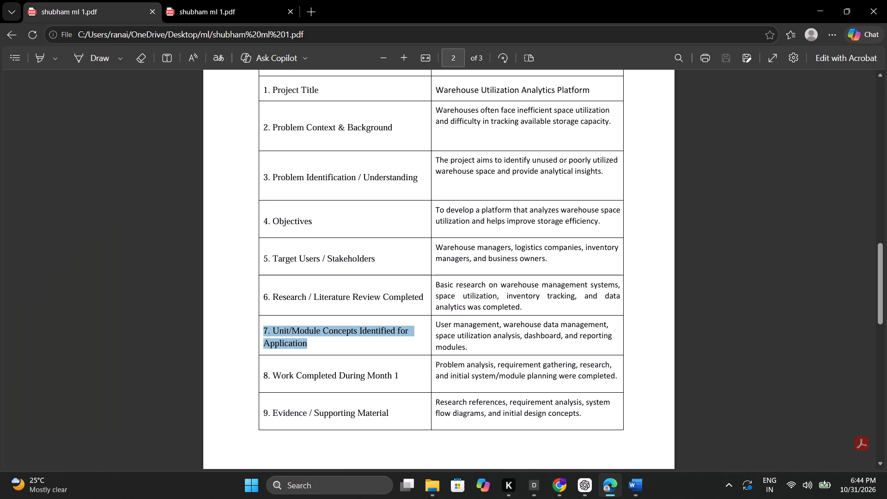
{"action": "left_click_drag", "start_coordinate": [264, 374], "coordinate": [401, 375]}
{"action": "key", "text": "ctrl+c"}
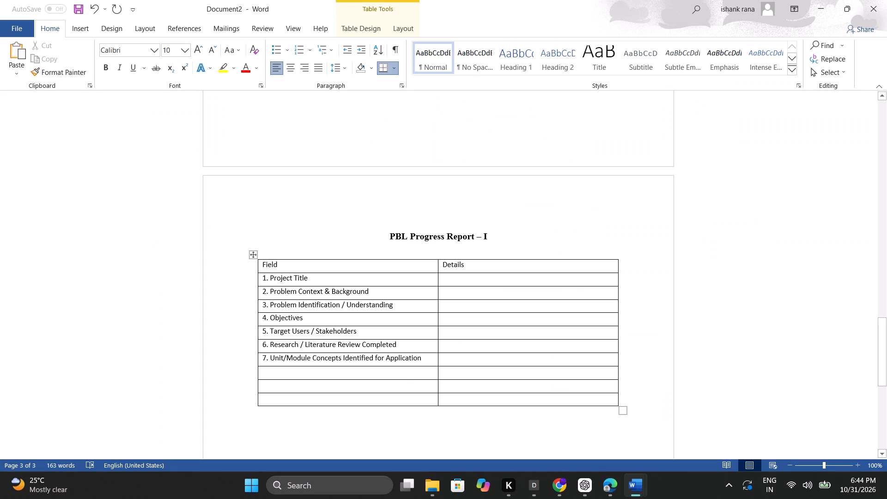
{"action": "left_click", "coordinate": [346, 370]}
{"action": "key", "text": "ctrl+v"}
Copy the label "9. Evidence / Supporting Material" from the sample PDF into the Field cell below label 8 in Document2.
{"action": "left_click", "coordinate": [329, 385]}
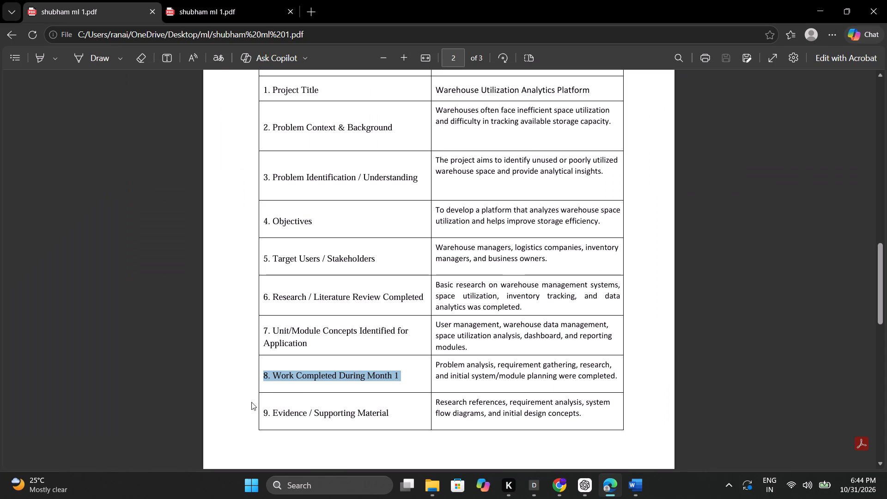
{"action": "left_click_drag", "start_coordinate": [262, 410], "coordinate": [392, 413]}
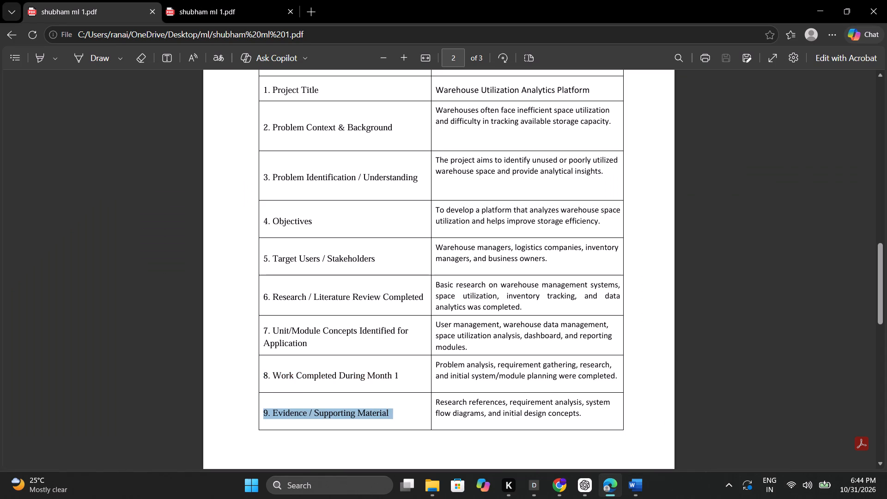
{"action": "left_click_drag", "start_coordinate": [392, 413], "coordinate": [392, 414]}
{"action": "key", "text": "ctrl+c"}
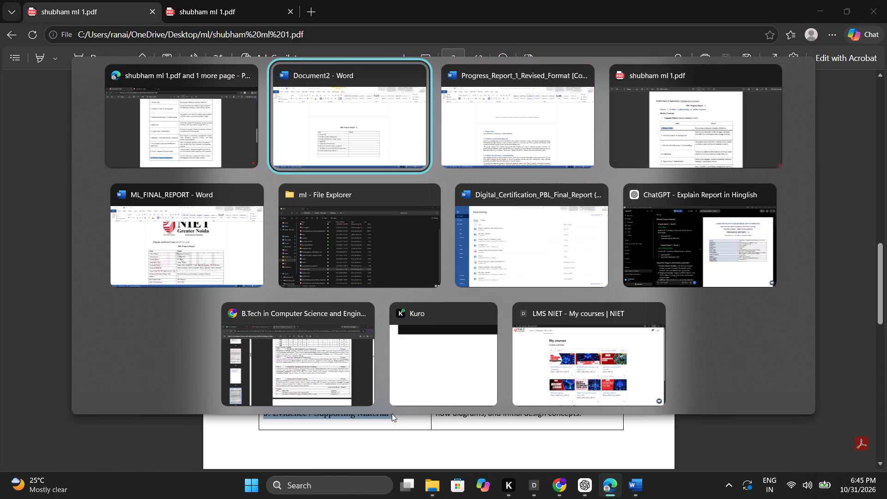
{"action": "key", "text": "ctrl+v"}
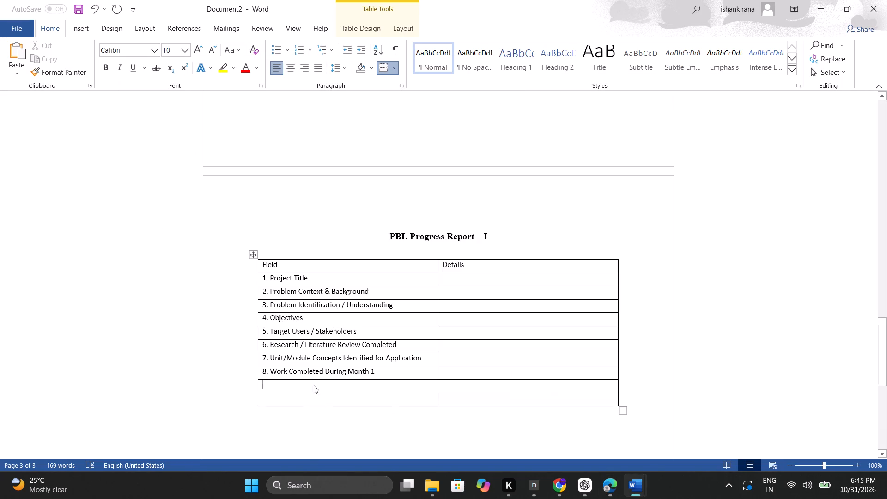
Copy the label "10. Challenges Faced" from page 3 of the sample PDF into the last Field row in Document2.
{"action": "key", "text": "Down"}
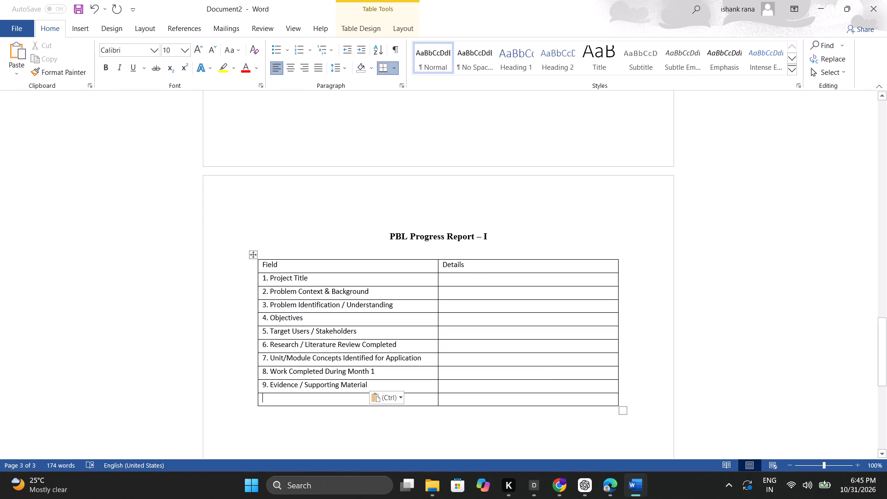
{"action": "scroll", "coordinate": [262, 467], "scroll_direction": "down", "scroll_amount": 1}
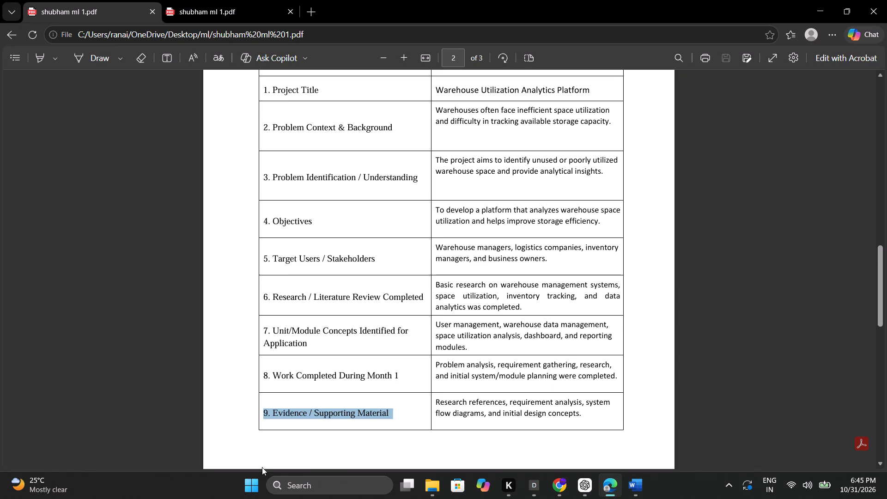
{"action": "scroll", "coordinate": [262, 467], "scroll_direction": "down", "scroll_amount": 7}
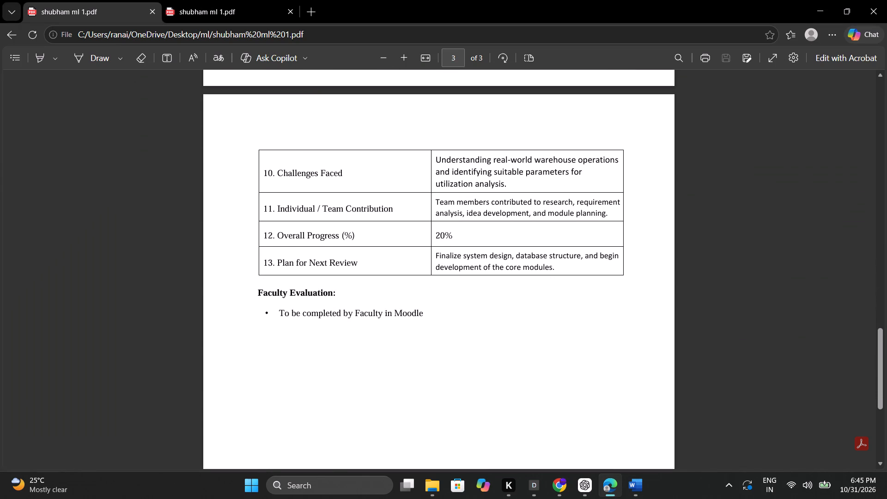
{"action": "left_click_drag", "start_coordinate": [264, 174], "coordinate": [343, 171]}
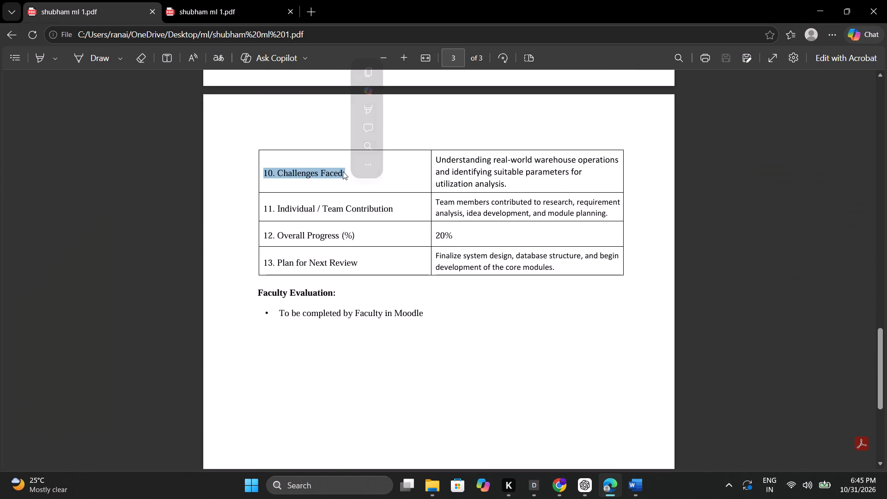
{"action": "key", "text": "ctrl+c"}
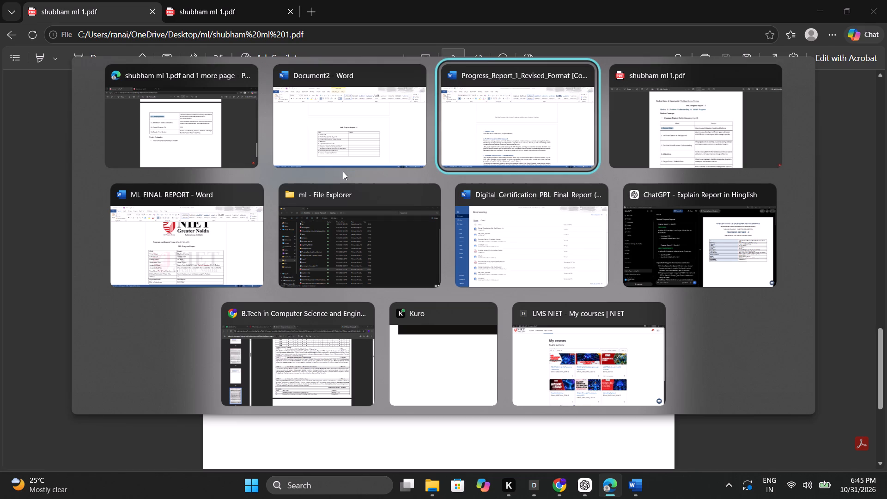
{"action": "key", "text": "ctrl+v"}
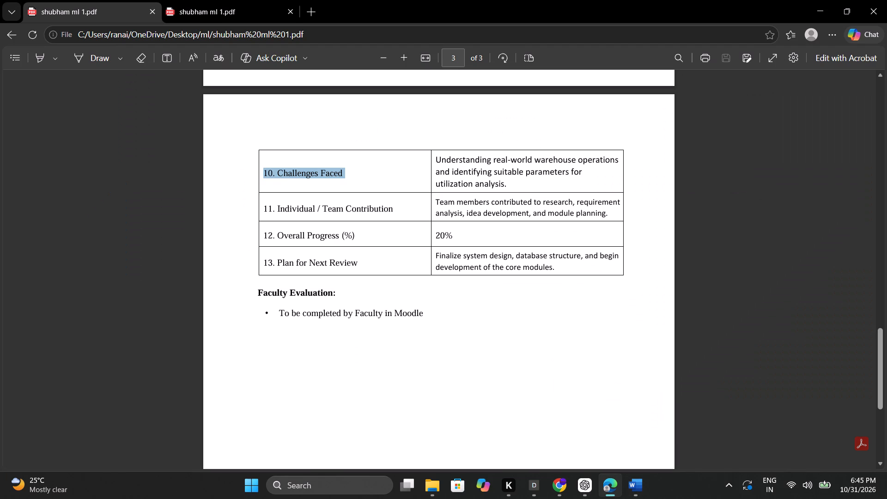
Copy "11. Individual / Team Contribution" from the sample PDF into the first of two new rows added at the end of Document2's table.
{"action": "left_click_drag", "start_coordinate": [264, 211], "coordinate": [380, 204]}
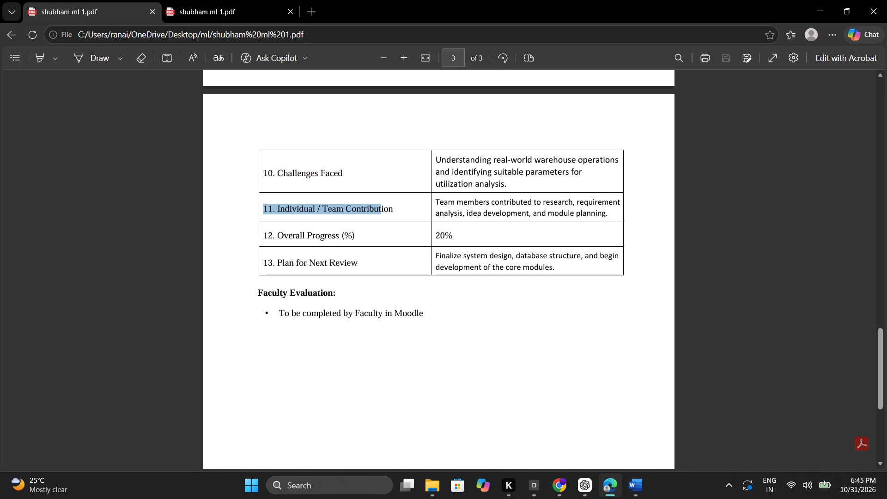
{"action": "left_click_drag", "start_coordinate": [380, 204], "coordinate": [394, 207]}
{"action": "key", "text": "ctrl+c"}
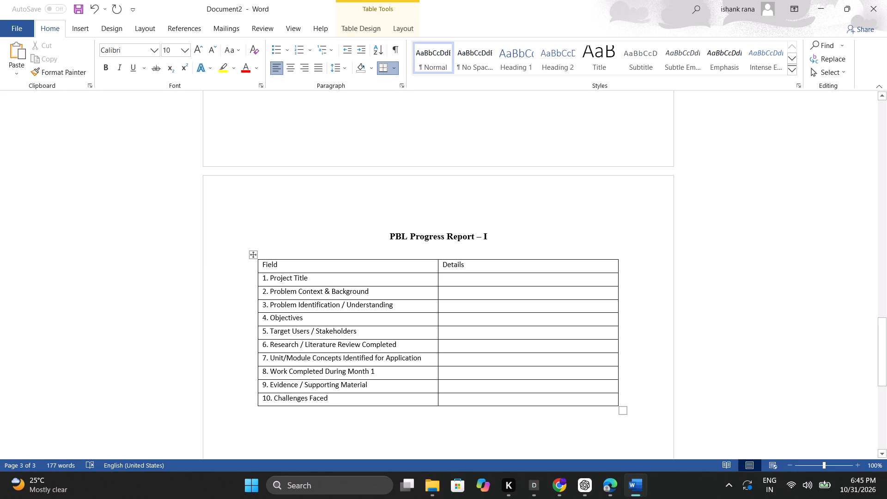
{"action": "left_click", "coordinate": [632, 403]}
{"action": "key", "text": "Return"}
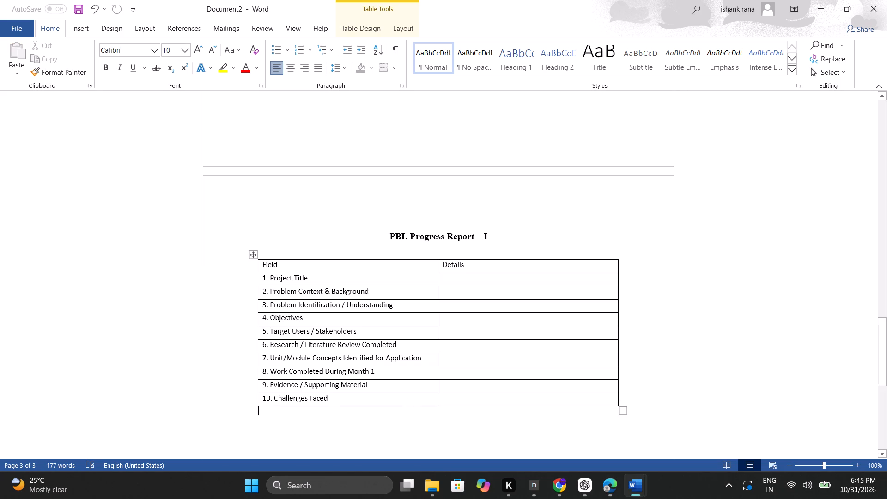
{"action": "left_click", "coordinate": [633, 414]}
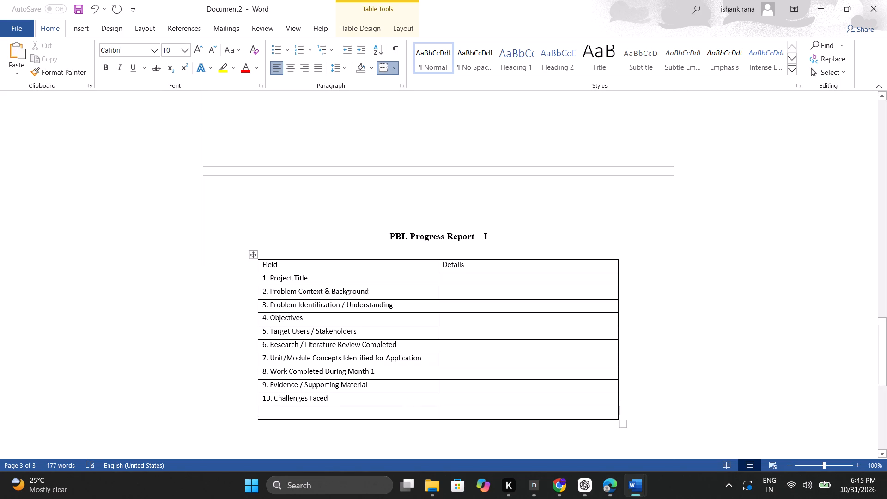
{"action": "key", "text": "Return"}
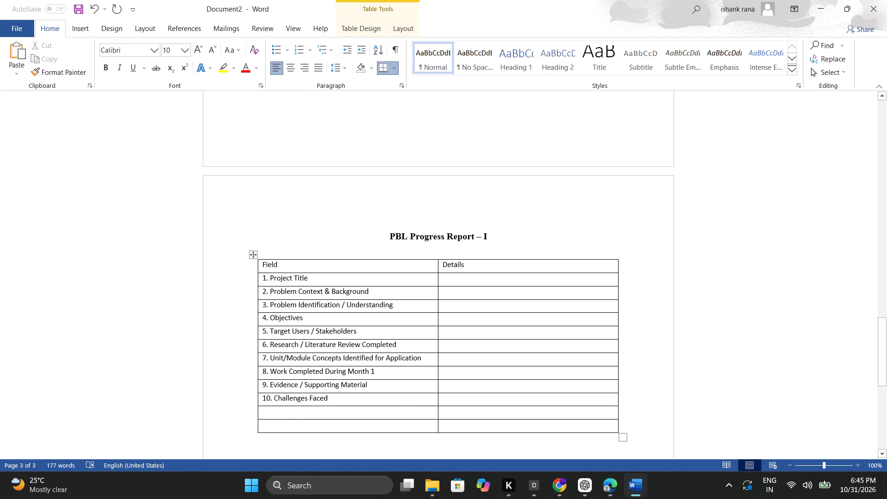
{"action": "left_click", "coordinate": [395, 413]}
{"action": "key", "text": "ctrl+v"}
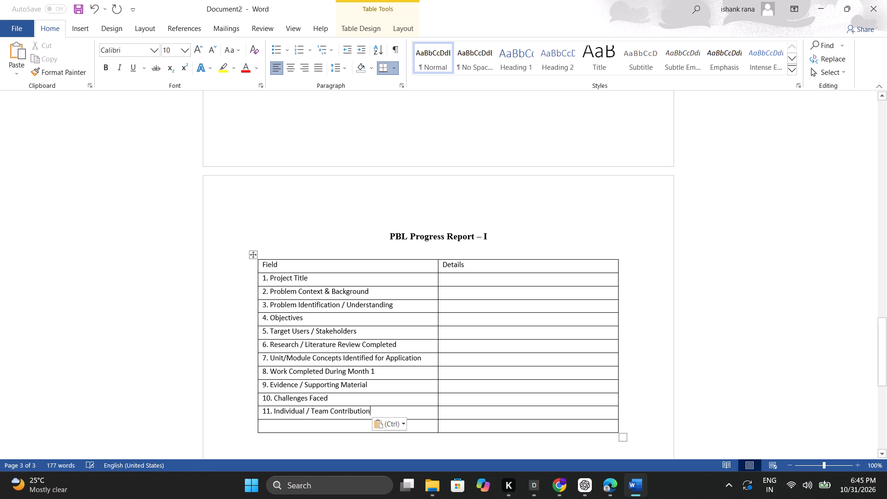
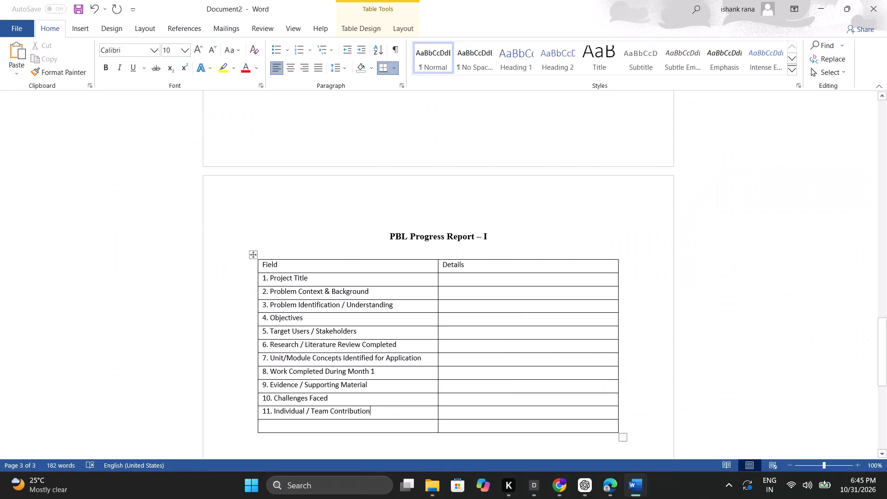
Paste the copied label "12. Overall Progress (%)" into the empty last Field row of Document2's table.
{"action": "left_click", "coordinate": [280, 427]}
{"action": "key", "text": "ctrl+v"}
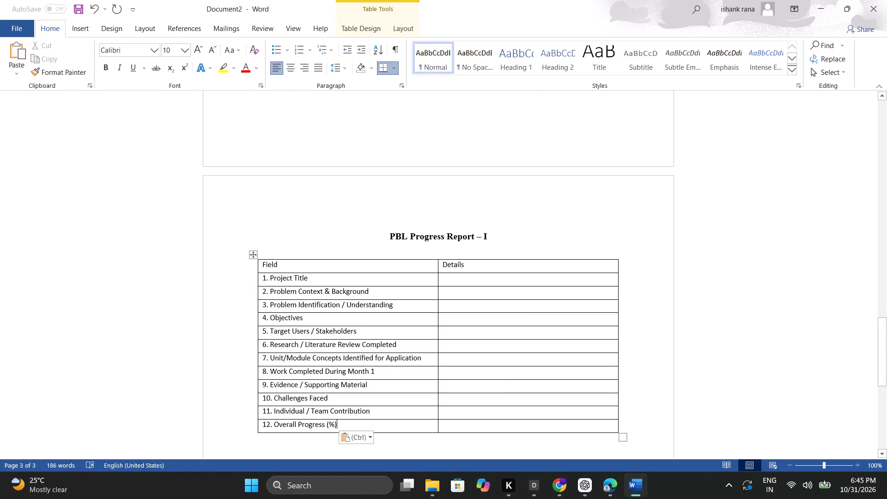
Add a row to the end of Document2's table and copy "13. Plan for Next Review" from the sample PDF into its Field cell.
{"action": "left_click", "coordinate": [626, 426]}
{"action": "key", "text": "Return"}
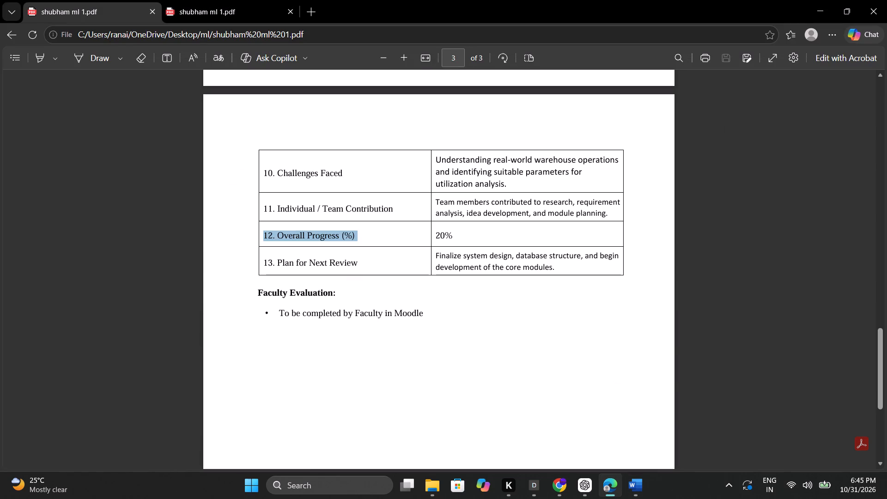
{"action": "left_click_drag", "start_coordinate": [264, 262], "coordinate": [364, 264]}
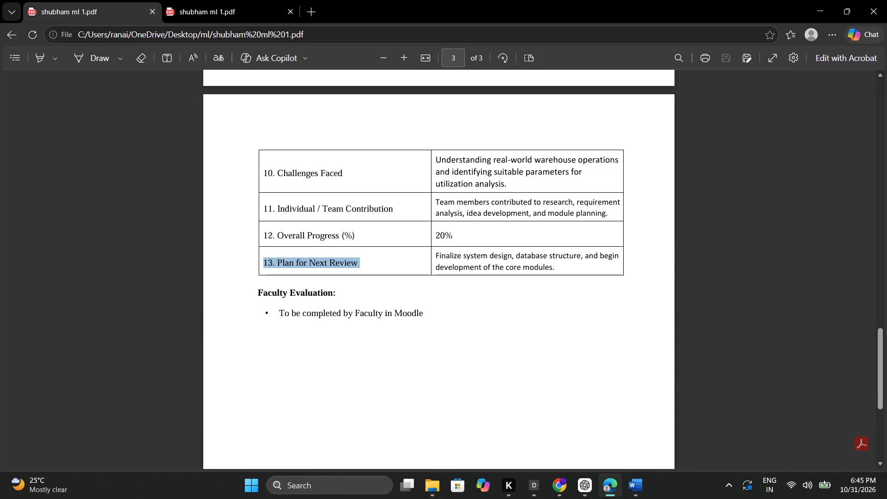
{"action": "left_click_drag", "start_coordinate": [364, 264], "coordinate": [366, 266]}
{"action": "key", "text": "ctrl+c"}
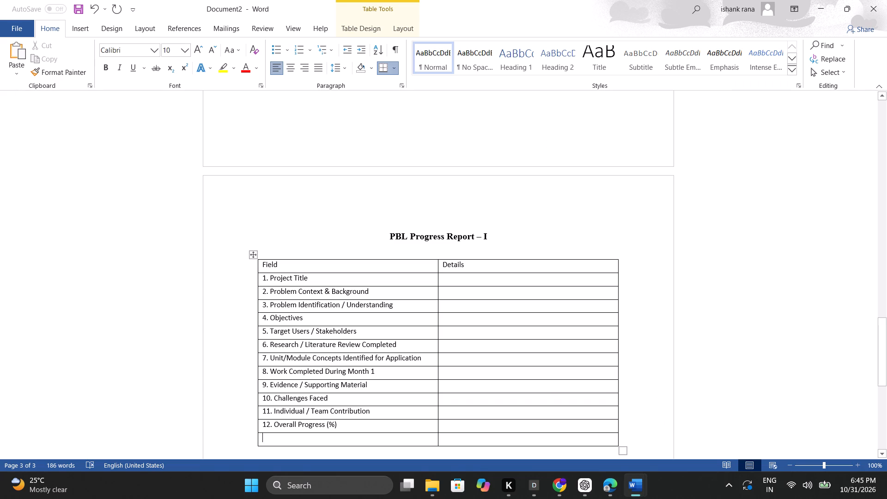
{"action": "key", "text": "ctrl+v"}
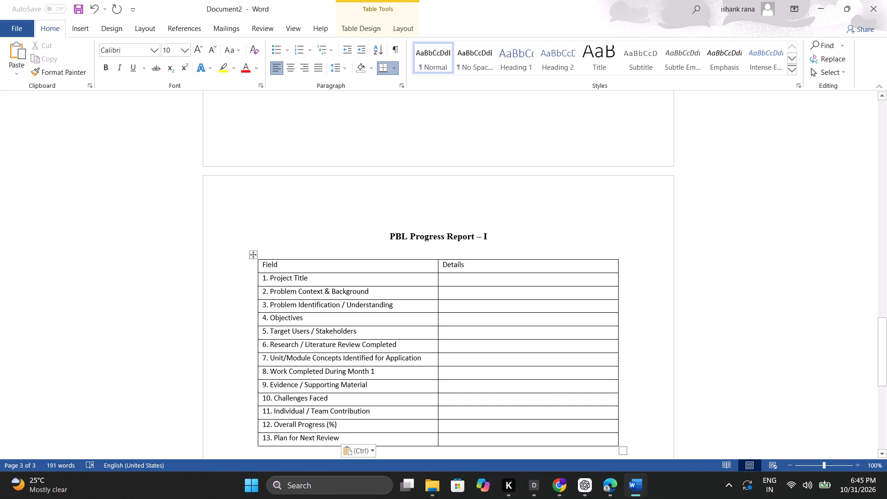
Copy the heading "Faculty Evaluation:" from the sample PDF onto a new line below the table in Document2.
{"action": "scroll", "coordinate": [609, 429], "scroll_direction": "down", "scroll_amount": 1}
{"action": "left_click", "coordinate": [408, 368]}
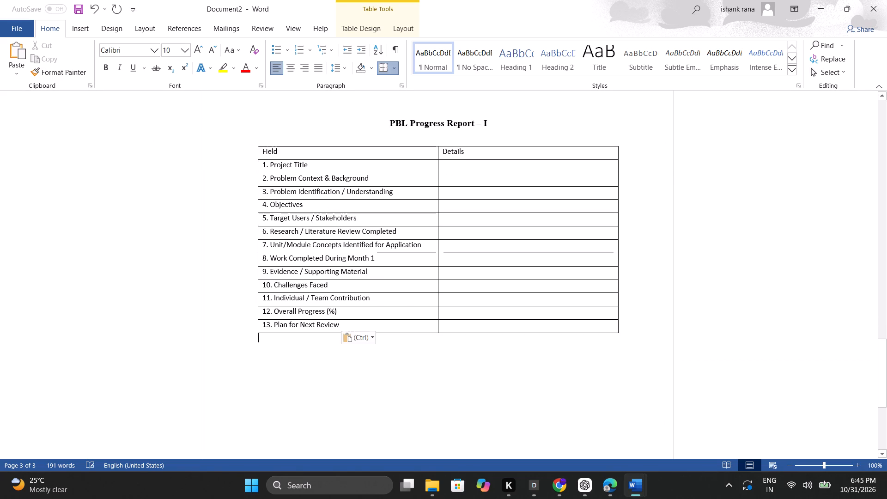
{"action": "key", "text": "Return"}
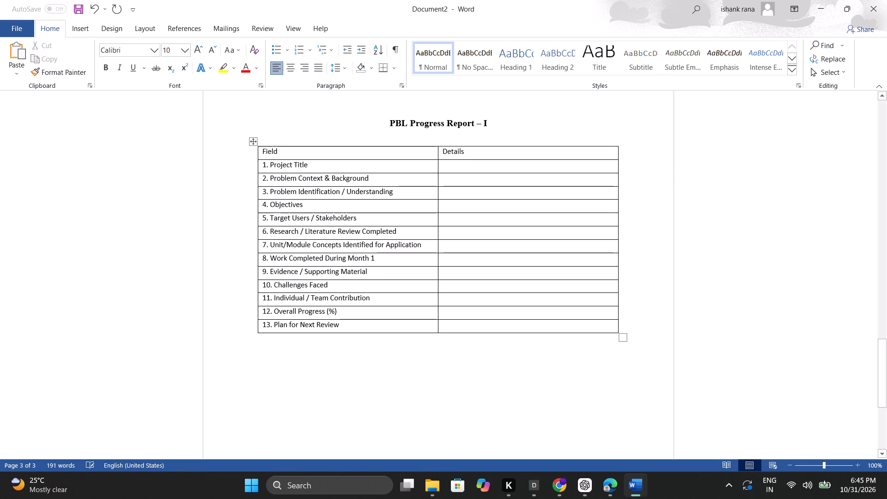
{"action": "left_click", "coordinate": [593, 432]}
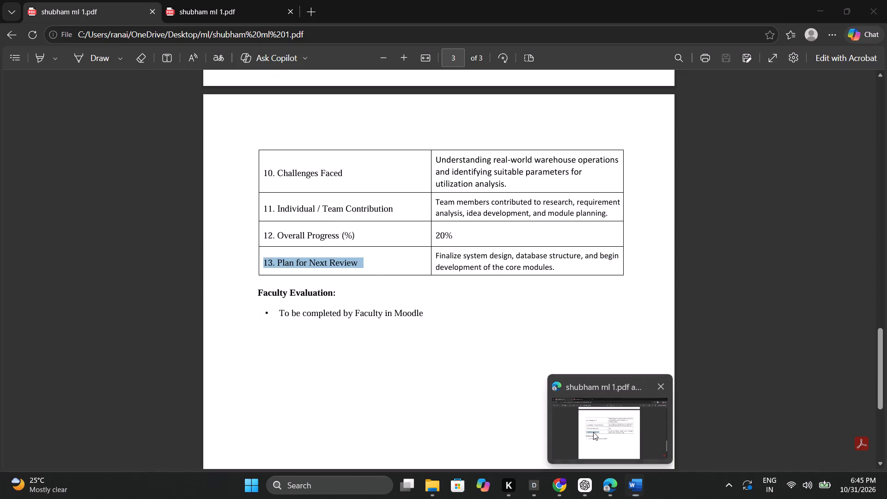
{"action": "left_click_drag", "start_coordinate": [256, 292], "coordinate": [360, 294]}
{"action": "key", "text": "ctrl+c"}
{"action": "scroll", "coordinate": [360, 294], "scroll_direction": "right", "scroll_amount": 1}
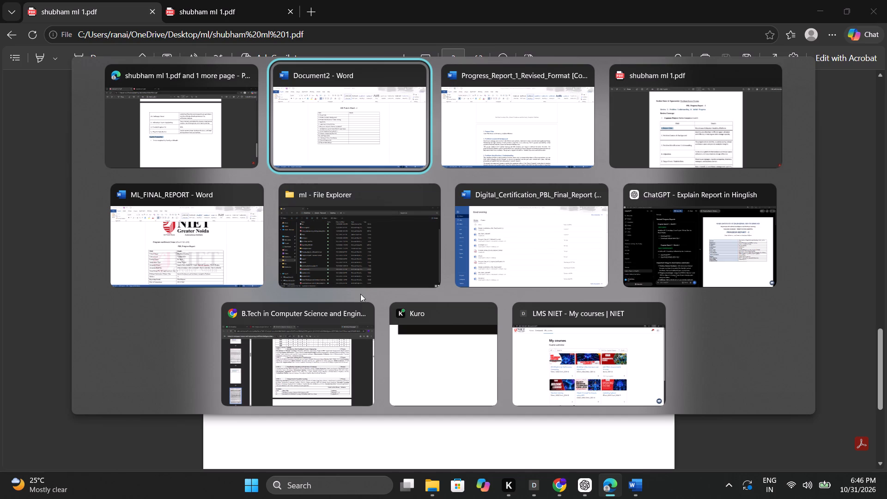
{"action": "key", "text": "ctrl+v"}
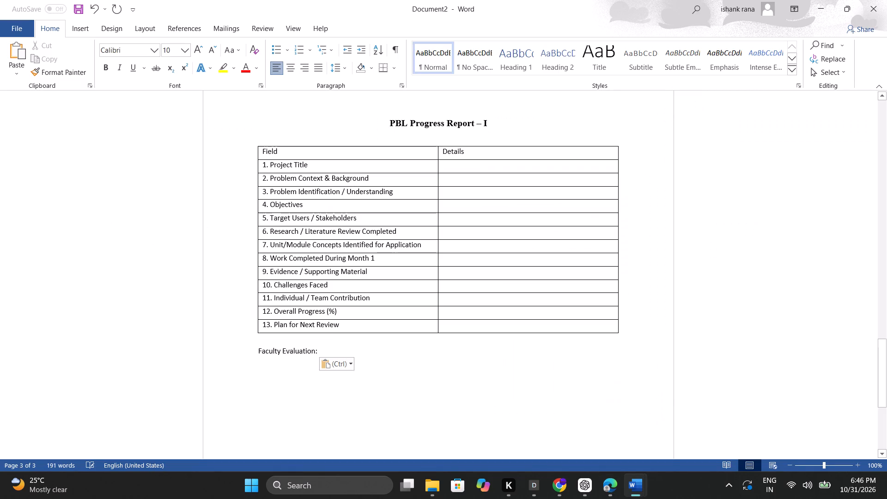
Format the "Faculty Evaluation:" heading below the table as bold Times New Roman.
{"action": "left_click_drag", "start_coordinate": [319, 350], "coordinate": [259, 354]}
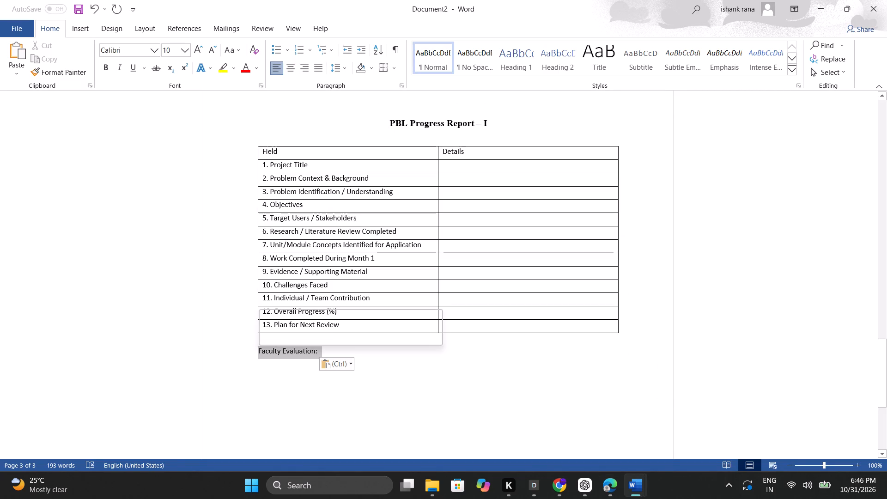
{"action": "left_click", "coordinate": [269, 340]}
{"action": "left_click", "coordinate": [309, 318]}
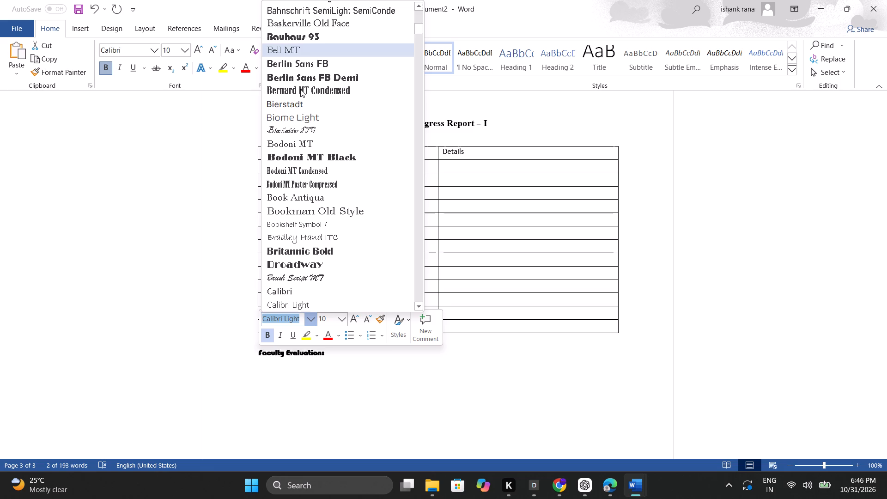
{"action": "scroll", "coordinate": [304, 131], "scroll_direction": "up", "scroll_amount": 8}
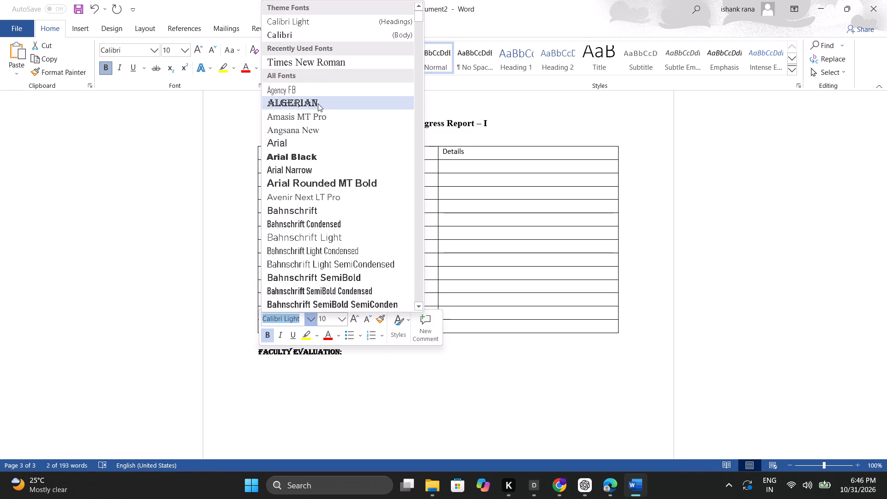
{"action": "left_click", "coordinate": [319, 66]}
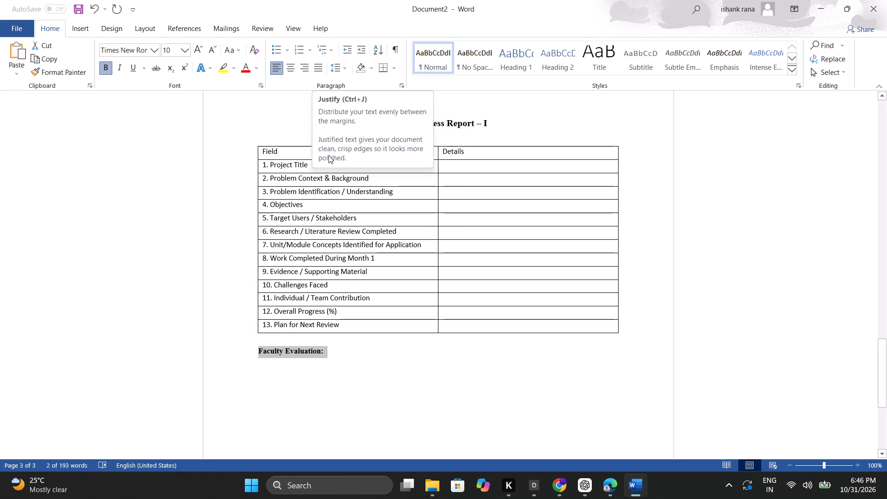
Set the whole Field/Details table's text to Times New Roman, size 12.
{"action": "left_click", "coordinate": [266, 116]}
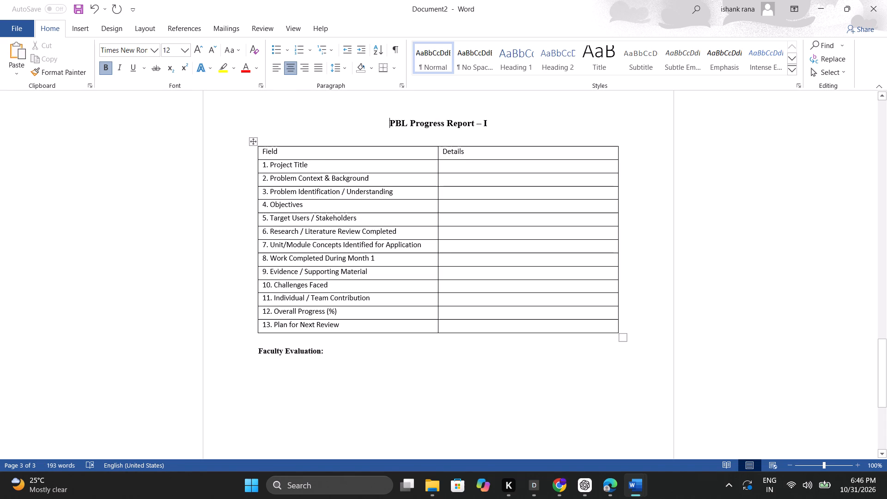
{"action": "left_click", "coordinate": [251, 141]}
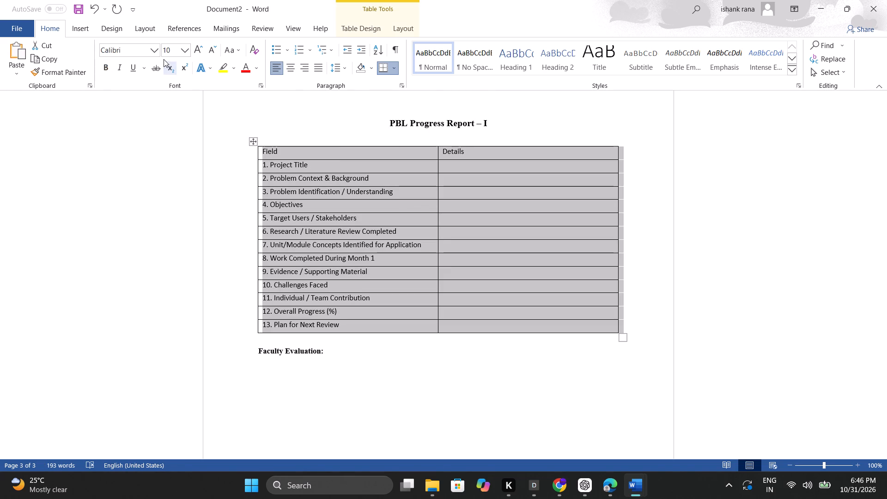
{"action": "left_click", "coordinate": [154, 52]}
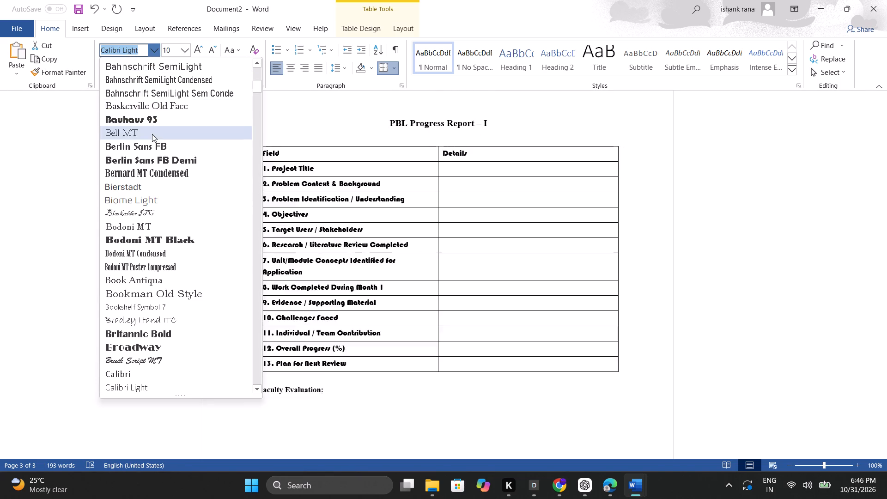
{"action": "scroll", "coordinate": [153, 142], "scroll_direction": "up", "scroll_amount": 5}
{"action": "left_click", "coordinate": [156, 119]}
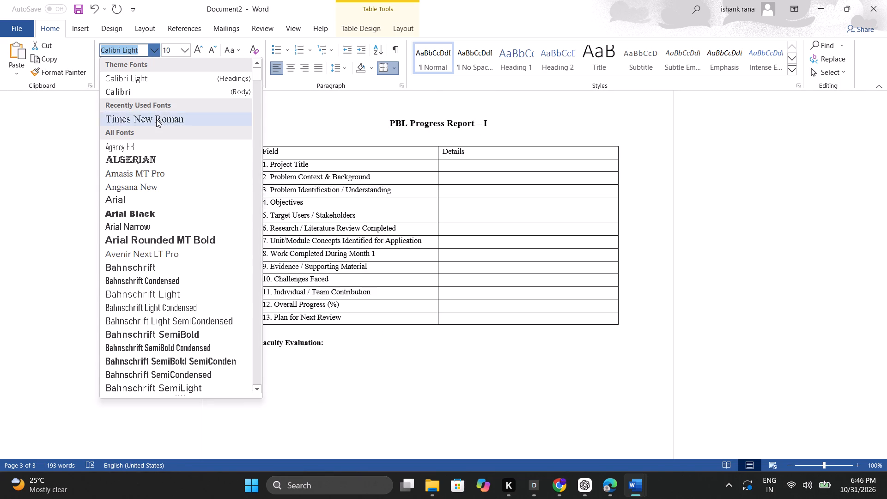
{"action": "left_click", "coordinate": [185, 53]}
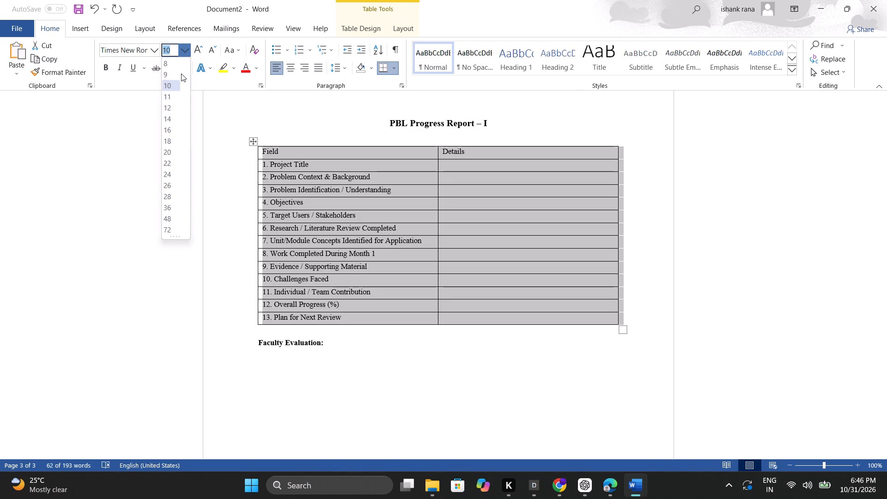
{"action": "left_click", "coordinate": [177, 108]}
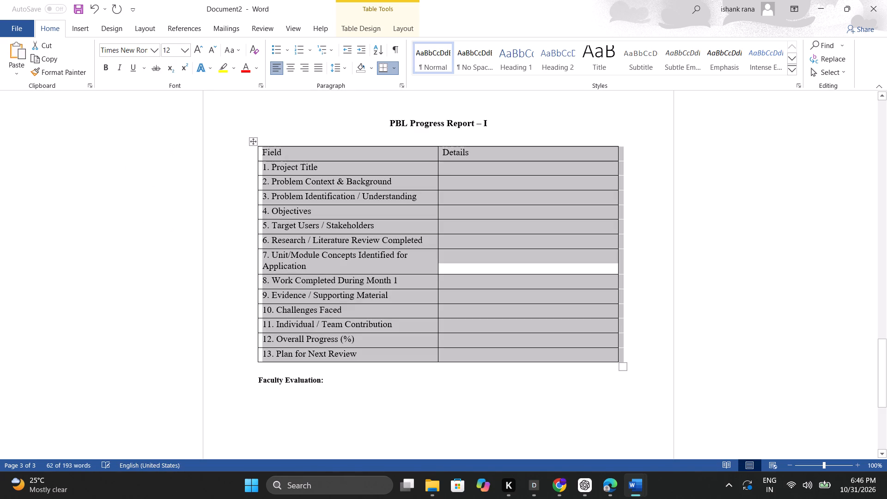
Copy "Smart Warehouse and Inventory Analytics Platform" from Progress_Report_1_Revised_Format into Document2's Project Title Details cell, without the extra blank line.
{"action": "left_click", "coordinate": [456, 164]}
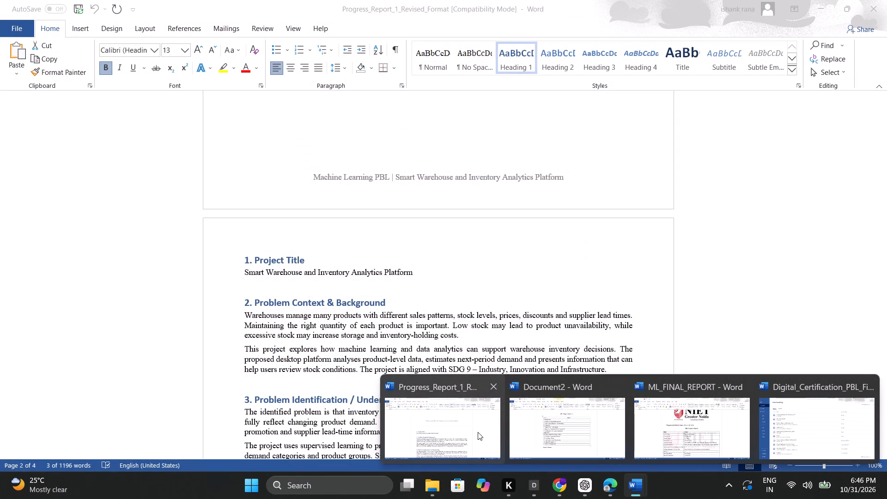
{"action": "left_click", "coordinate": [478, 432]}
{"action": "scroll", "coordinate": [415, 287], "scroll_direction": "up", "scroll_amount": 1}
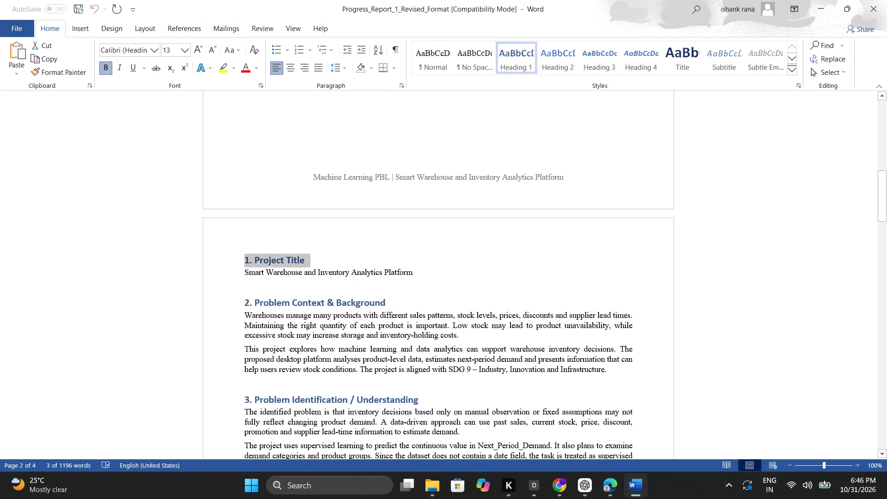
{"action": "scroll", "coordinate": [415, 287], "scroll_direction": "up", "scroll_amount": 2}
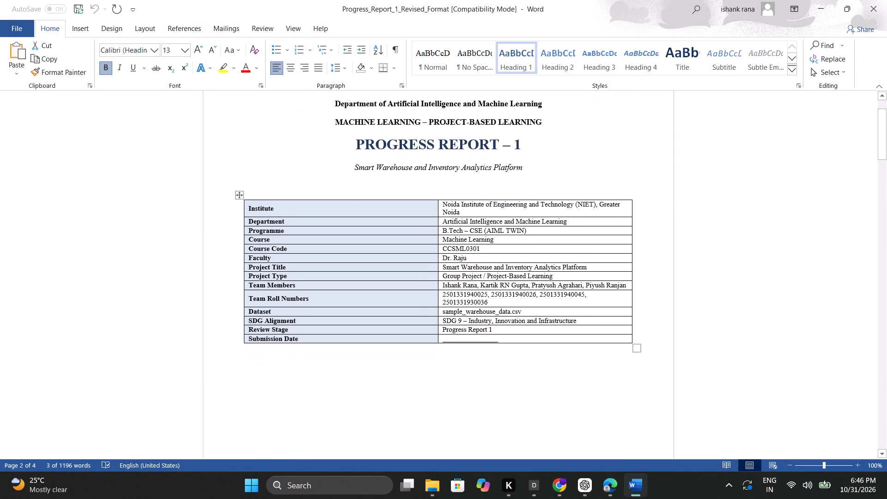
{"action": "scroll", "coordinate": [415, 287], "scroll_direction": "down", "scroll_amount": 4}
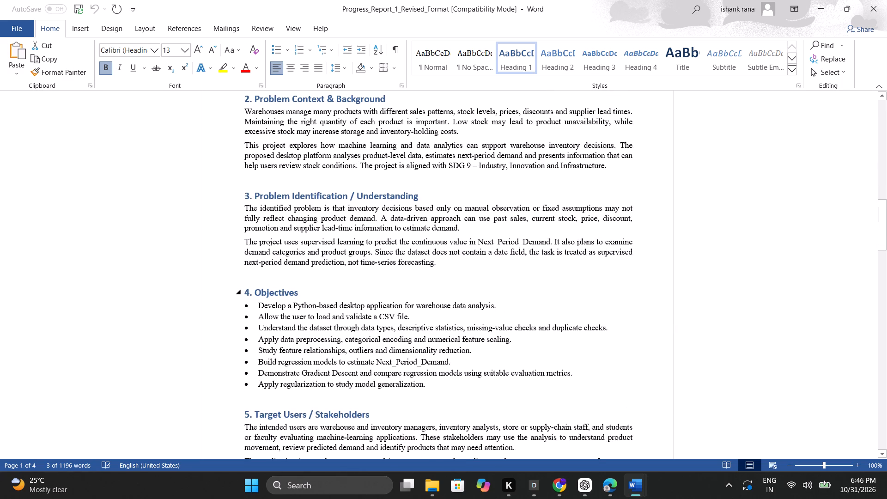
{"action": "scroll", "coordinate": [401, 231], "scroll_direction": "up", "scroll_amount": 1}
{"action": "left_click_drag", "start_coordinate": [413, 234], "coordinate": [328, 231]}
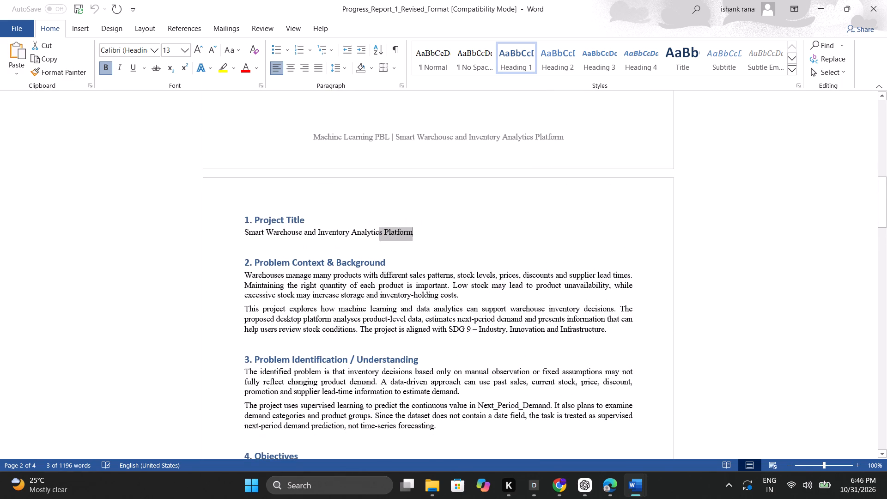
{"action": "left_click_drag", "start_coordinate": [328, 231], "coordinate": [247, 239]}
{"action": "key", "text": "ctrl+c"}
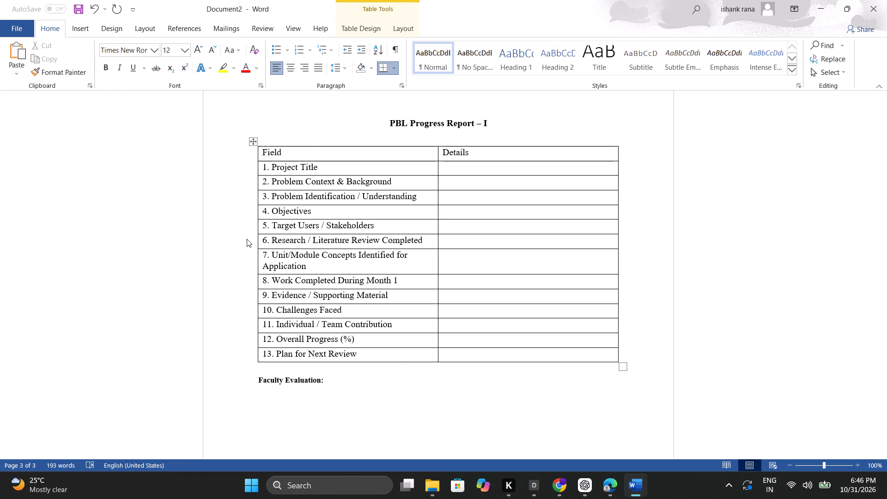
{"action": "key", "text": "ctrl+v"}
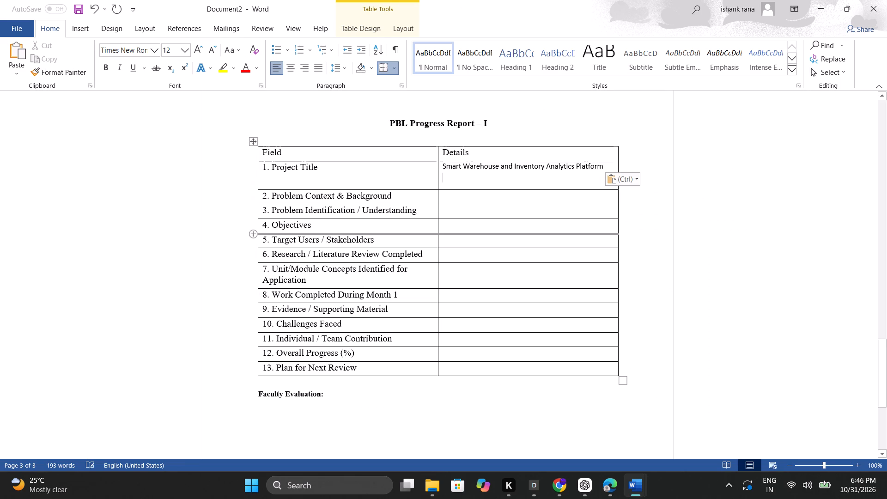
{"action": "key", "text": "BackSpace"}
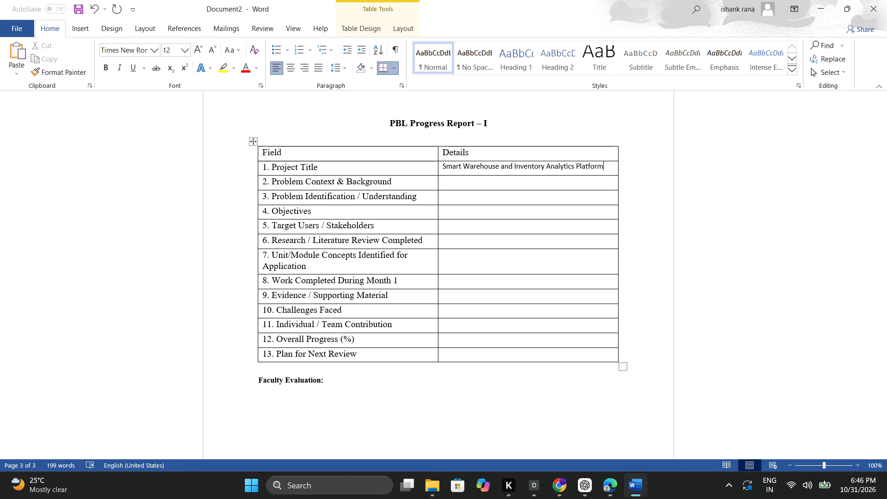
Copy both Problem Context & Background paragraphs from Progress_Report_1_Revised_Format into the matching Details cell in Document2, removing the trailing blank line.
{"action": "key", "text": "Down"}
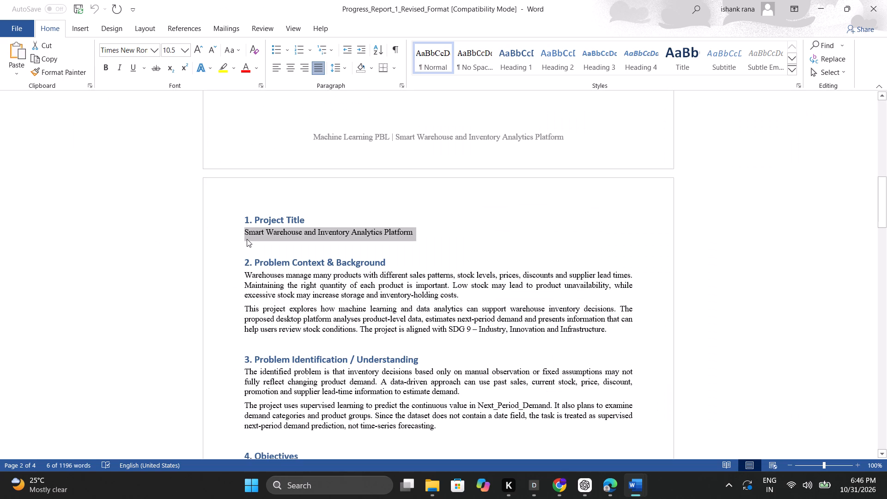
{"action": "left_click_drag", "start_coordinate": [246, 275], "coordinate": [441, 304]}
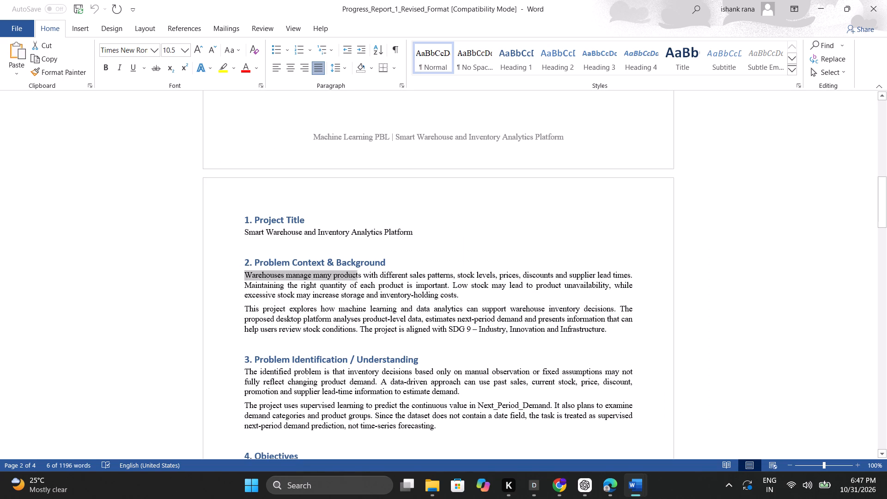
{"action": "left_click_drag", "start_coordinate": [441, 304], "coordinate": [603, 333]}
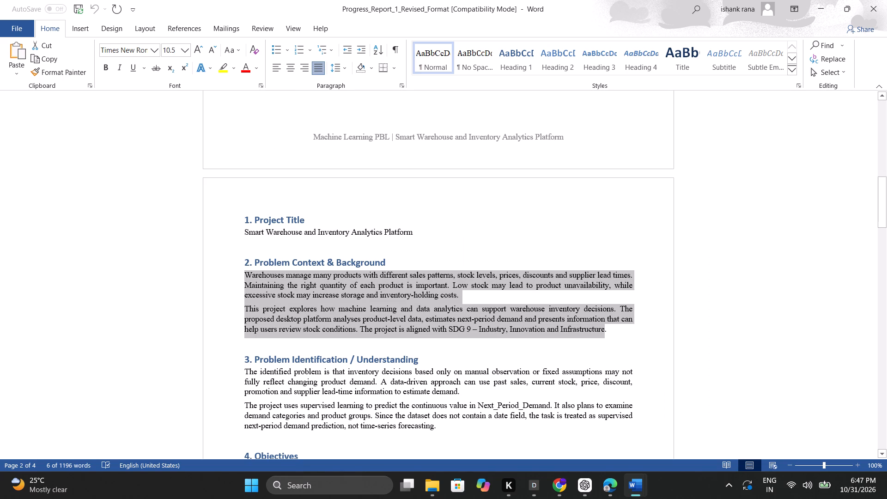
{"action": "left_click_drag", "start_coordinate": [603, 333], "coordinate": [609, 334]}
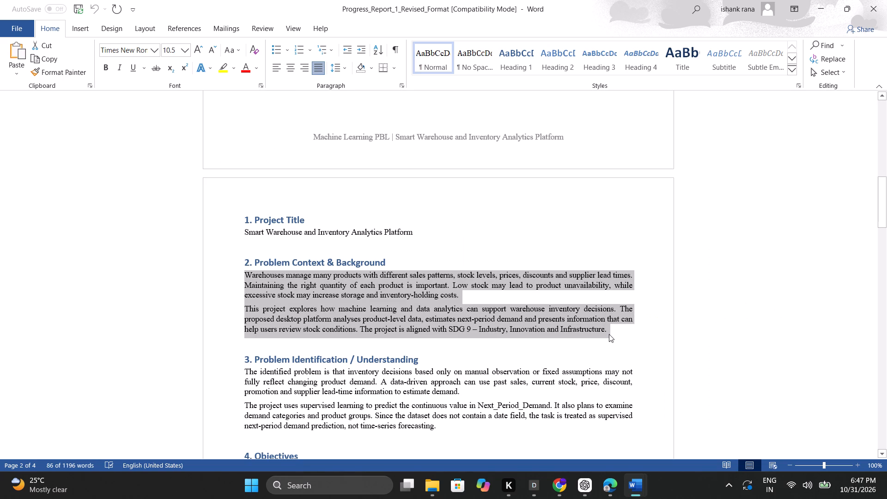
{"action": "key", "text": "ctrl+c"}
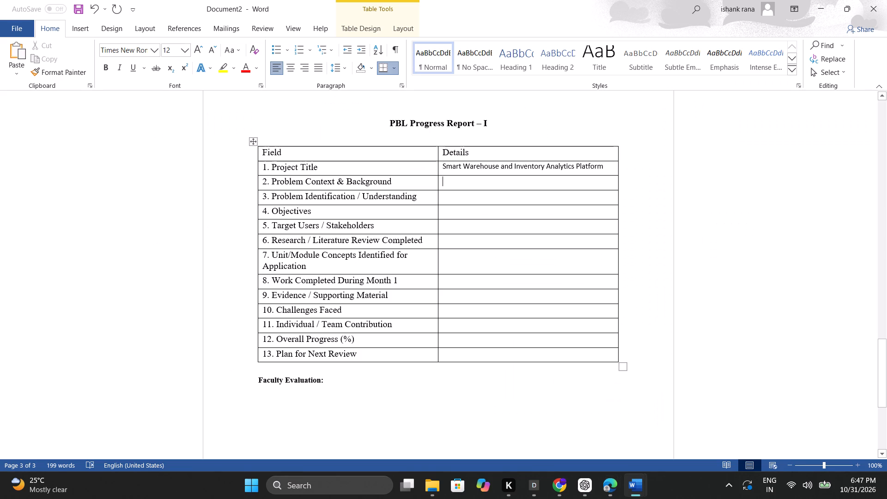
{"action": "key", "text": "ctrl+v"}
{"action": "key", "text": "BackSpace"}
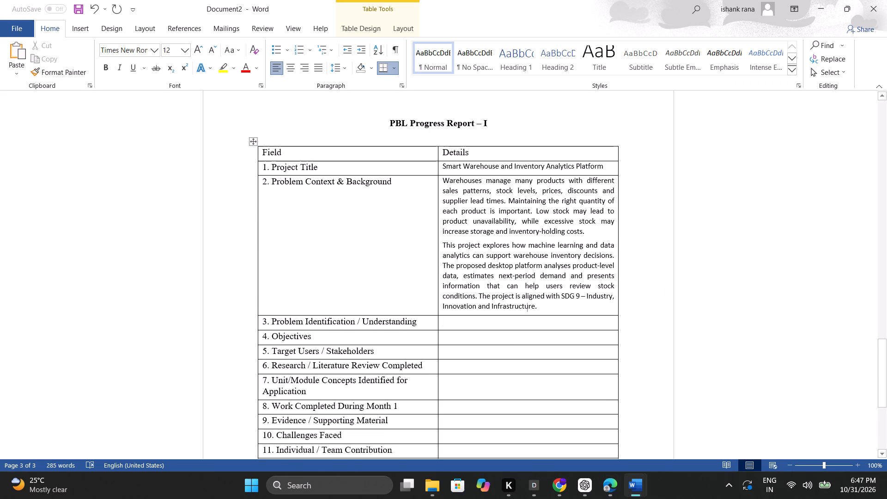
{"action": "key", "text": "Down"}
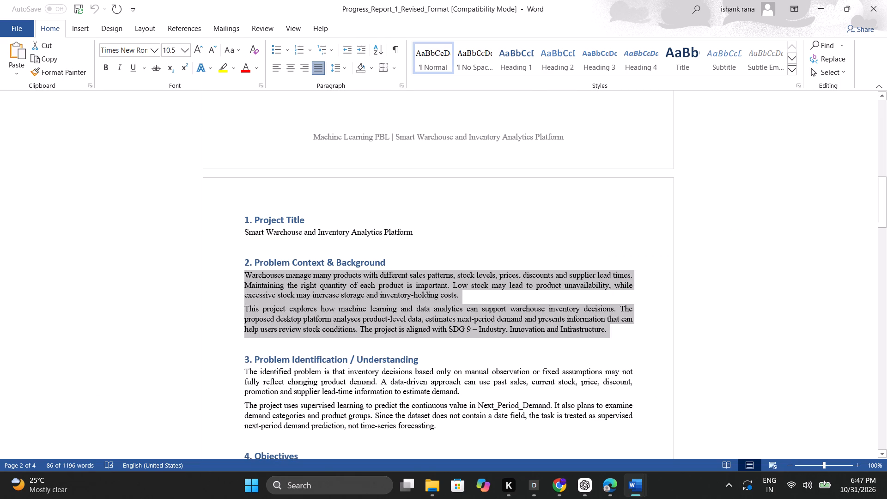
Copy both Problem Identification / Understanding paragraphs from Progress_Report_1_Revised_Format into the matching Details cell in Document2, removing the trailing blank line.
{"action": "left_click_drag", "start_coordinate": [243, 373], "coordinate": [461, 431]}
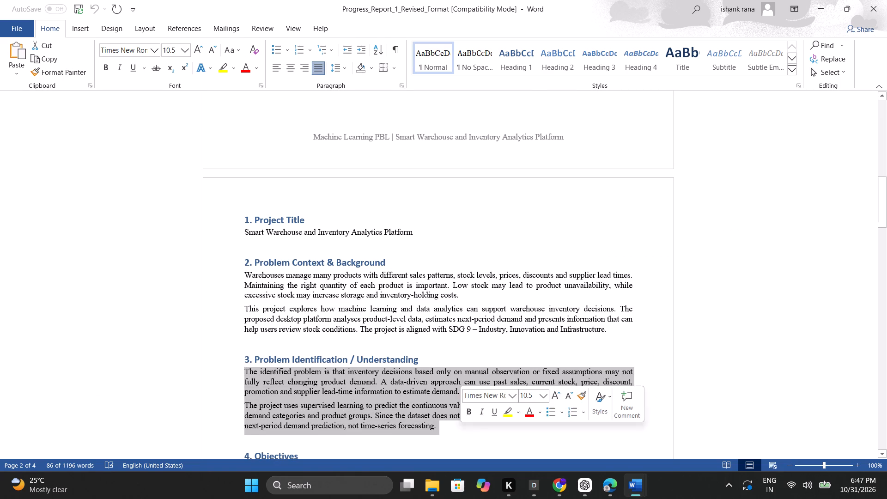
{"action": "key", "text": "ctrl+c"}
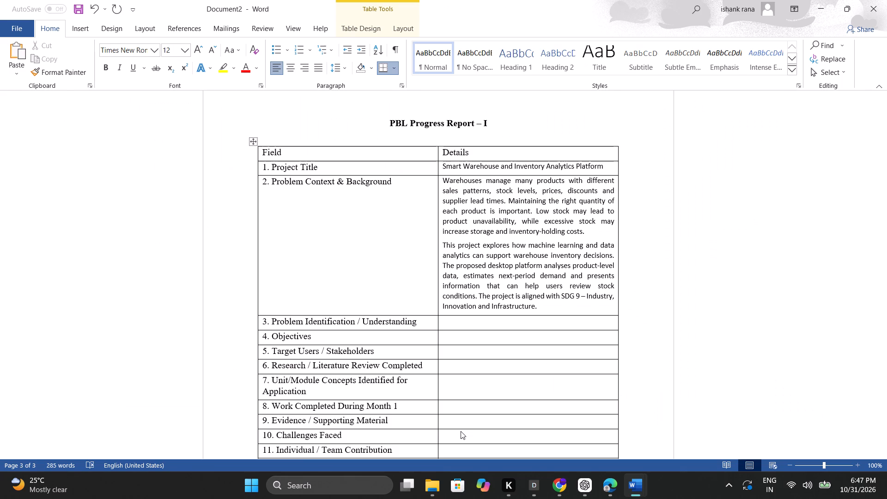
{"action": "key", "text": "ctrl+v"}
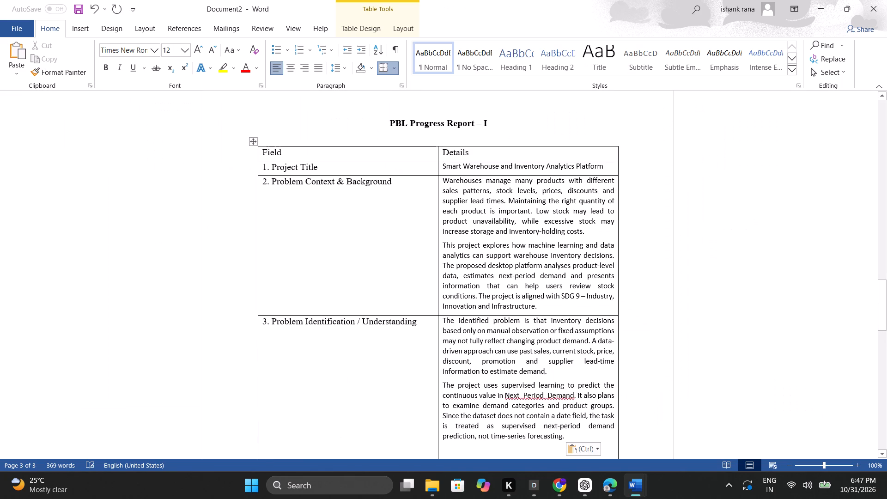
{"action": "left_click", "coordinate": [461, 431]}
{"action": "key", "text": "BackSpace"}
{"action": "scroll", "coordinate": [461, 431], "scroll_direction": "down", "scroll_amount": 1}
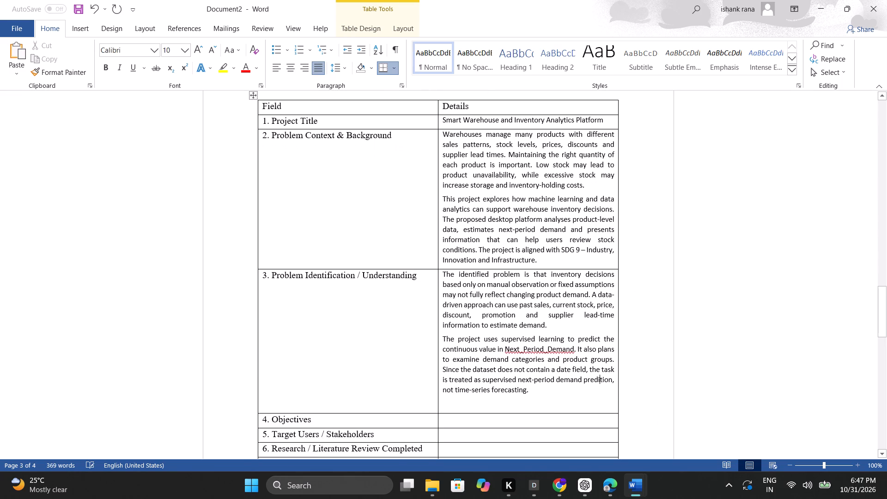
{"action": "key", "text": "ctrl+z"}
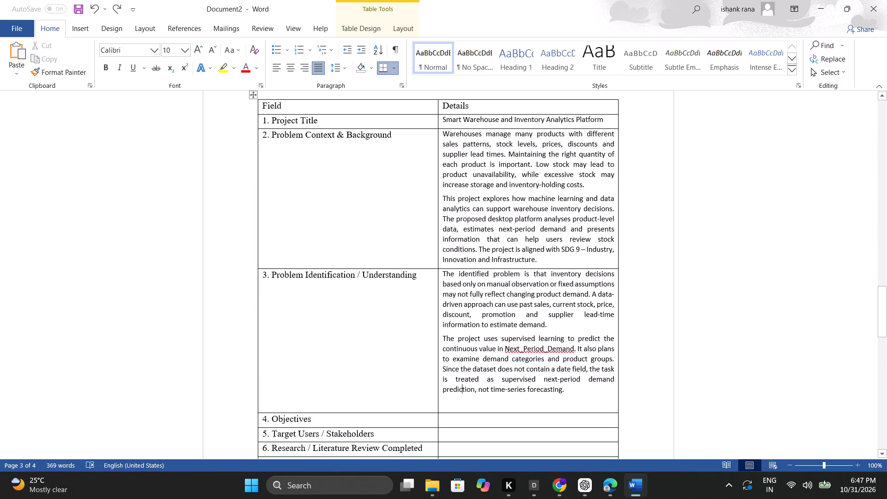
{"action": "left_click", "coordinate": [456, 405]}
{"action": "key", "text": "BackSpace"}
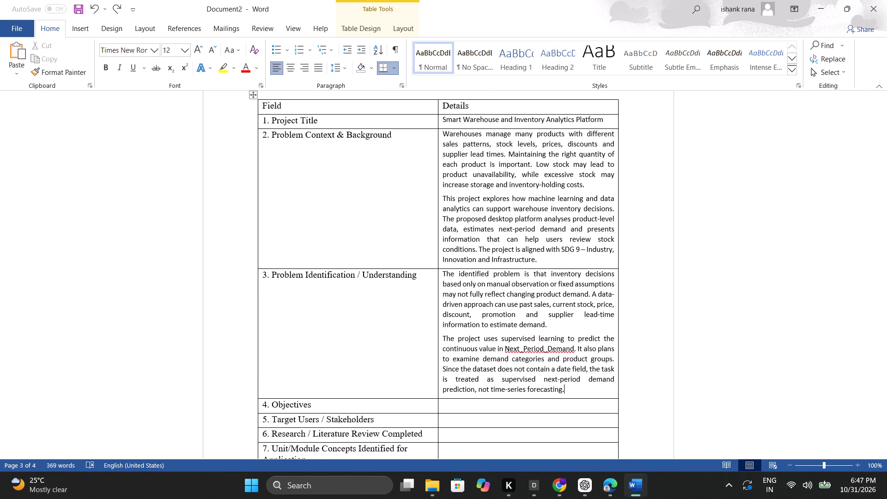
Copy the first four Objectives bullets, through "Apply data preprocessing, categorical encoding and numerical feature scaling.", from Progress_Report_1_Revised_Format into Document2's Objectives Details cell.
{"action": "scroll", "coordinate": [413, 332], "scroll_direction": "down", "scroll_amount": 1}
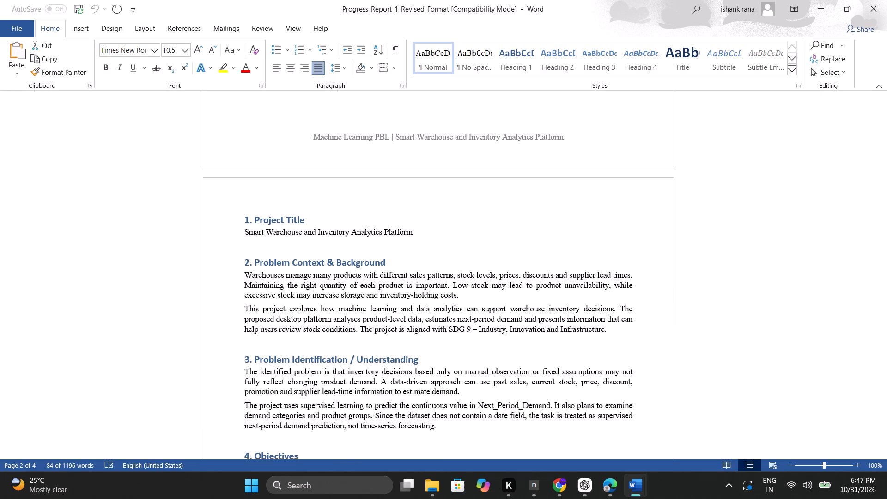
{"action": "scroll", "coordinate": [413, 332], "scroll_direction": "down", "scroll_amount": 3}
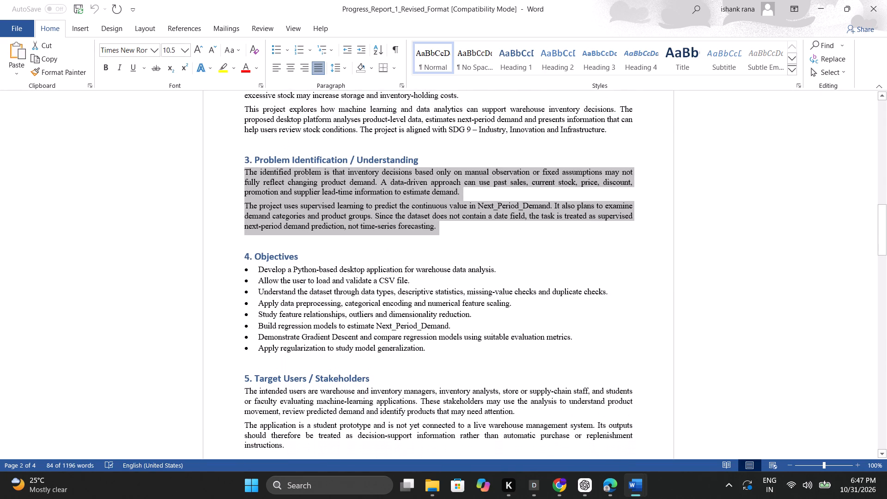
{"action": "scroll", "coordinate": [413, 332], "scroll_direction": "down", "scroll_amount": 1}
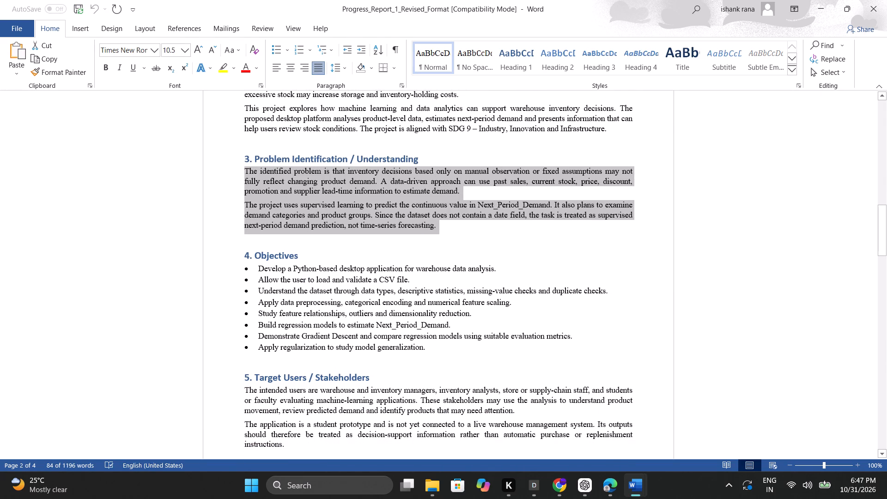
{"action": "left_click_drag", "start_coordinate": [256, 267], "coordinate": [558, 273]}
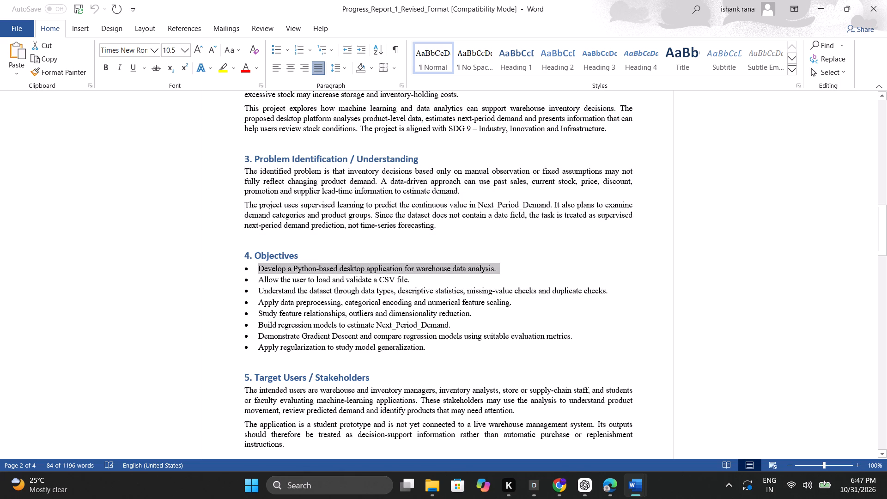
{"action": "left_click_drag", "start_coordinate": [558, 273], "coordinate": [611, 297]}
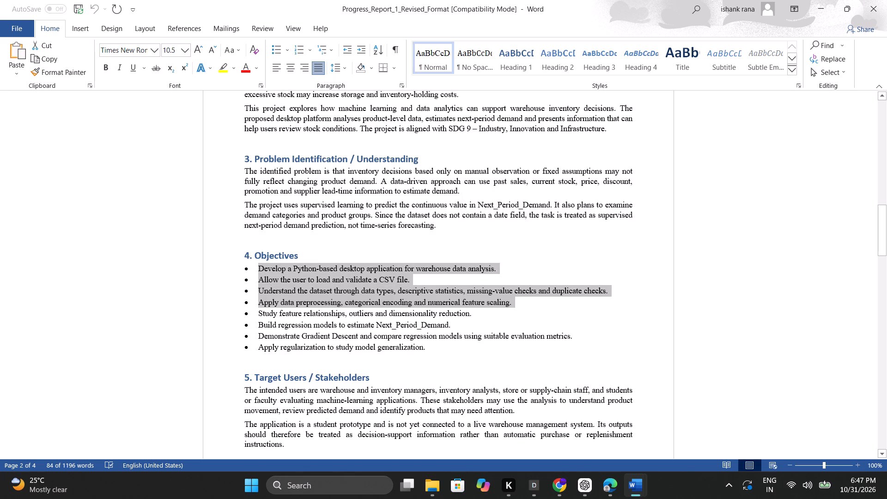
{"action": "left_click_drag", "start_coordinate": [611, 297], "coordinate": [610, 297]}
{"action": "left_click_drag", "start_coordinate": [610, 297], "coordinate": [610, 297]}
{"action": "key", "text": "ctrl+c"}
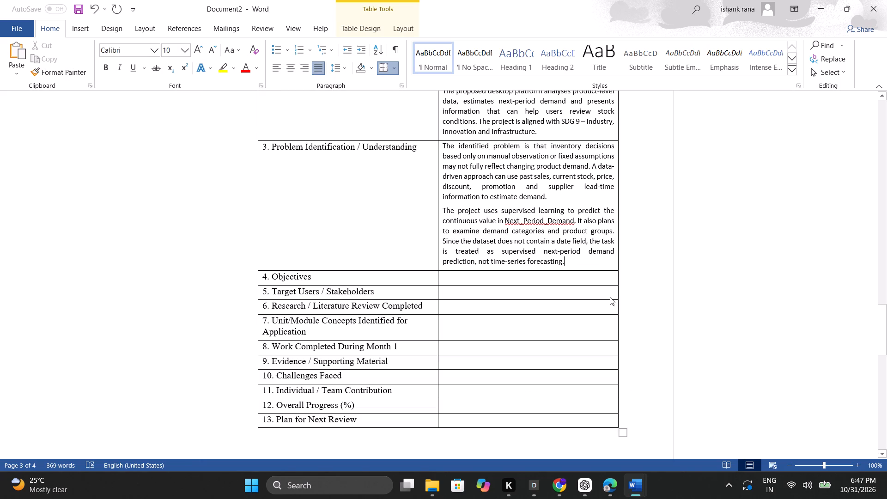
{"action": "left_click", "coordinate": [529, 280]}
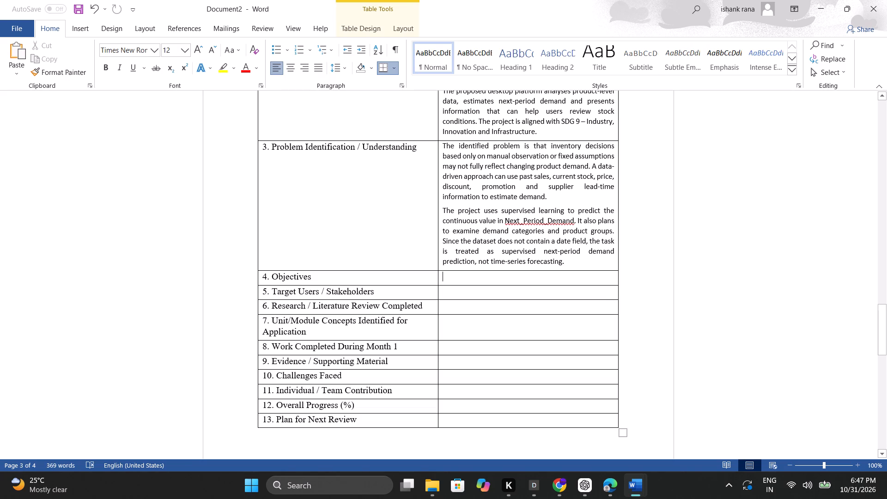
{"action": "key", "text": "ctrl+v"}
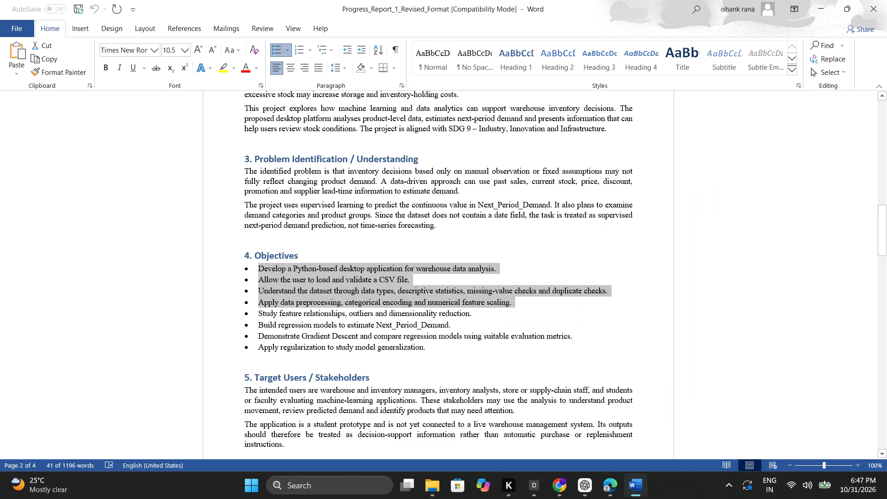
Add the bullet "Build regression models to estimate Next_Period_Demand." from Progress_Report_1_Revised_Format to Document2's Objectives Details cell, removing the trailing blank line.
{"action": "left_click_drag", "start_coordinate": [255, 325], "coordinate": [453, 324]}
{"action": "key", "text": "ctrl+c"}
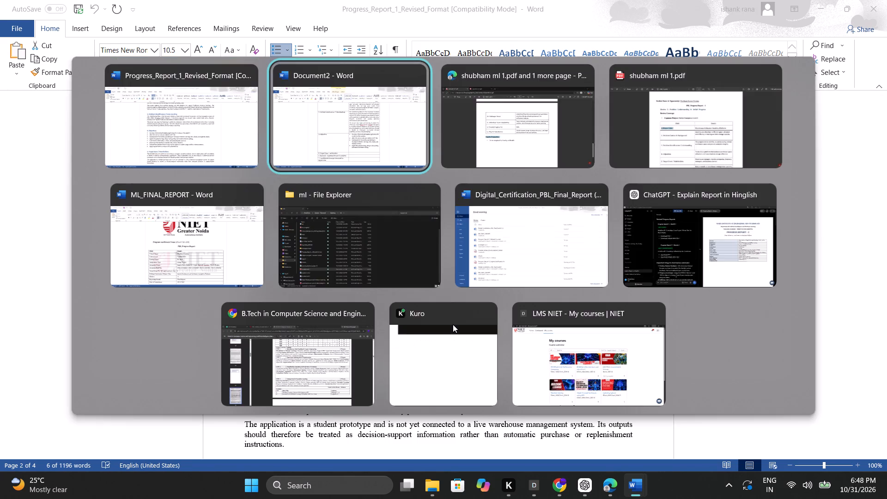
{"action": "key", "text": "ctrl+v"}
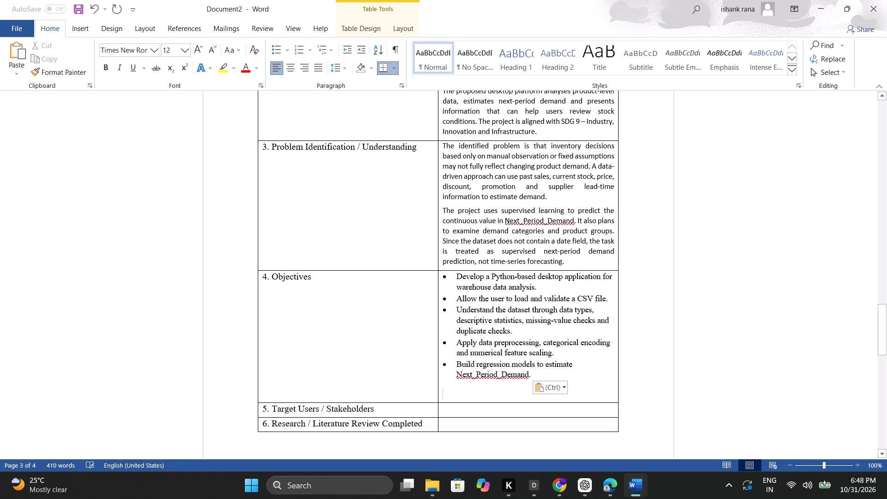
{"action": "key", "text": "BackSpace"}
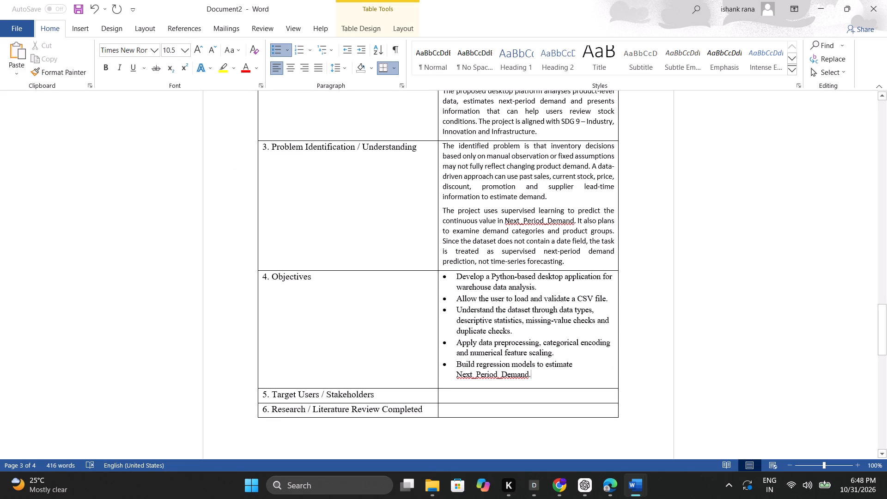
Copy both Target Users / Stakeholders paragraphs from Progress_Report_1_Revised_Format into the matching Details cell in Document2, removing the trailing blank line.
{"action": "left_click", "coordinate": [493, 395]}
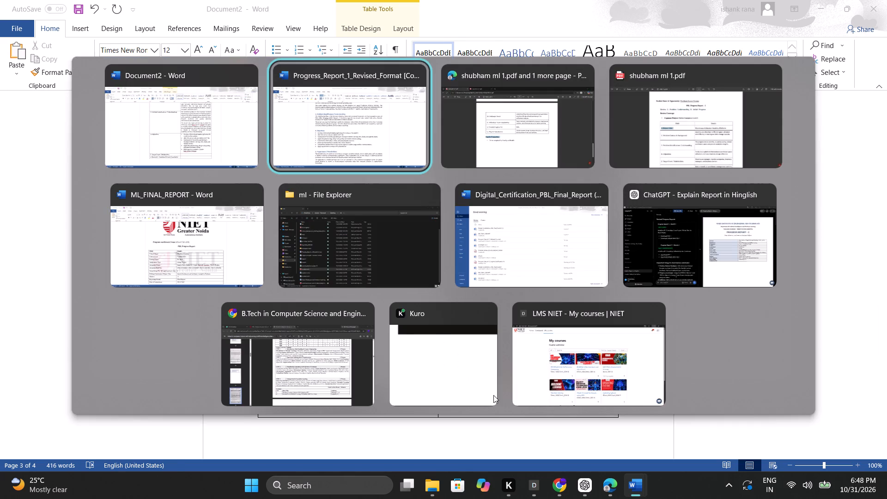
{"action": "scroll", "coordinate": [323, 312], "scroll_direction": "down", "scroll_amount": 2}
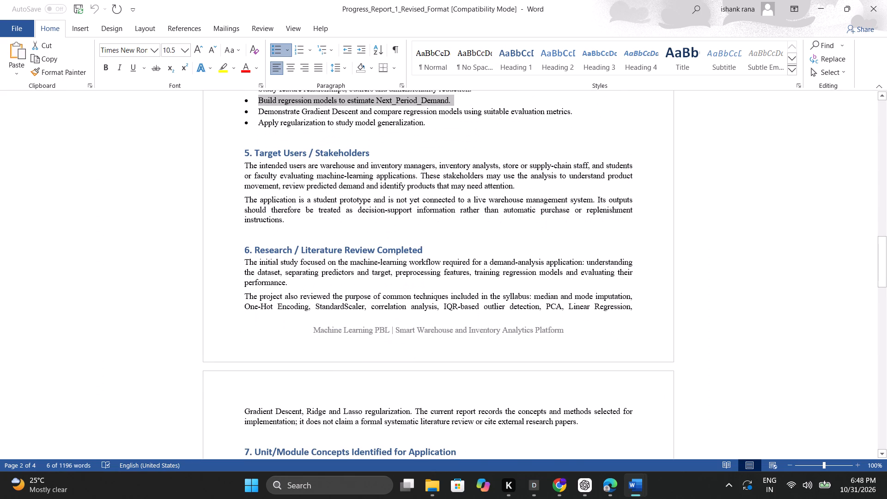
{"action": "left_click_drag", "start_coordinate": [244, 164], "coordinate": [284, 220]}
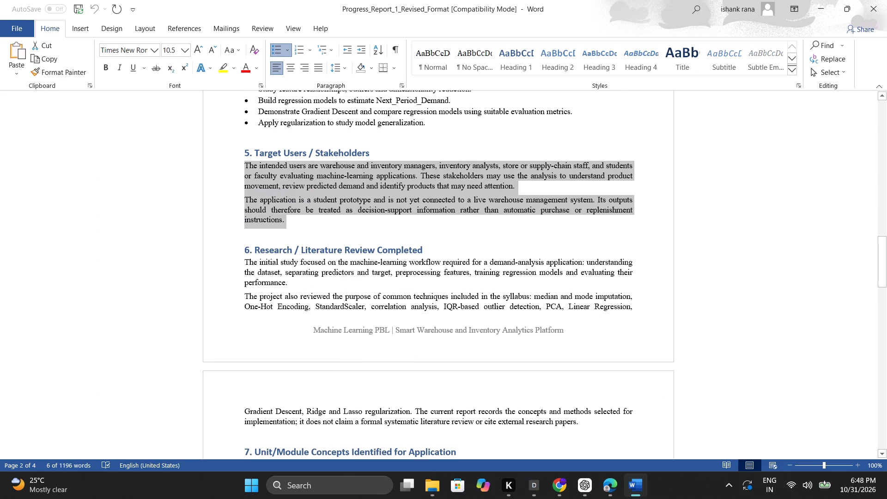
{"action": "left_click_drag", "start_coordinate": [284, 220], "coordinate": [285, 221]}
{"action": "key", "text": "ctrl+c"}
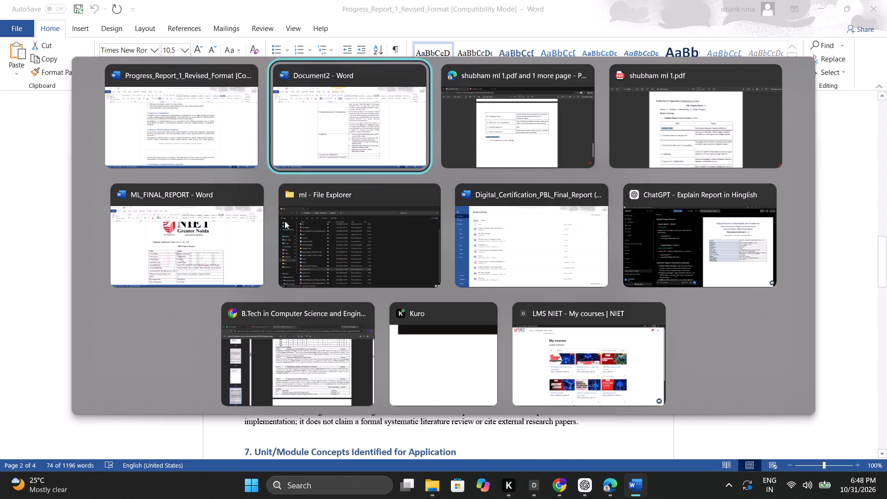
{"action": "key", "text": "ctrl+v"}
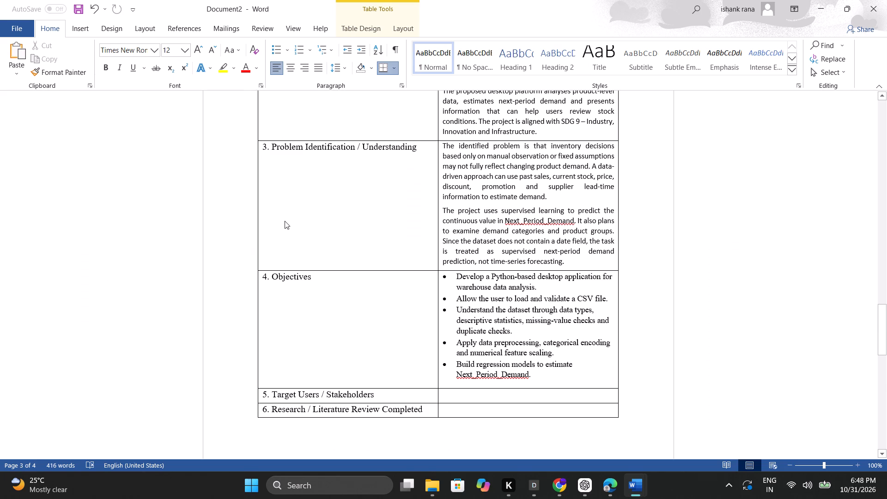
{"action": "scroll", "coordinate": [405, 346], "scroll_direction": "down", "scroll_amount": 2}
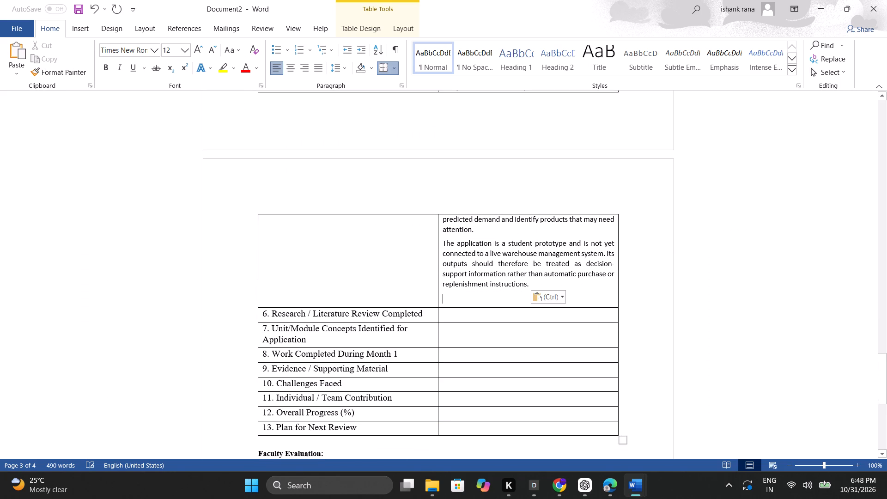
{"action": "key", "text": "BackSpace"}
Copy both Research / Literature Review Completed paragraphs, including the part continued on the following page, from Progress_Report_1_Revised_Format into the matching Details cell in Document2.
{"action": "left_click", "coordinate": [460, 301]}
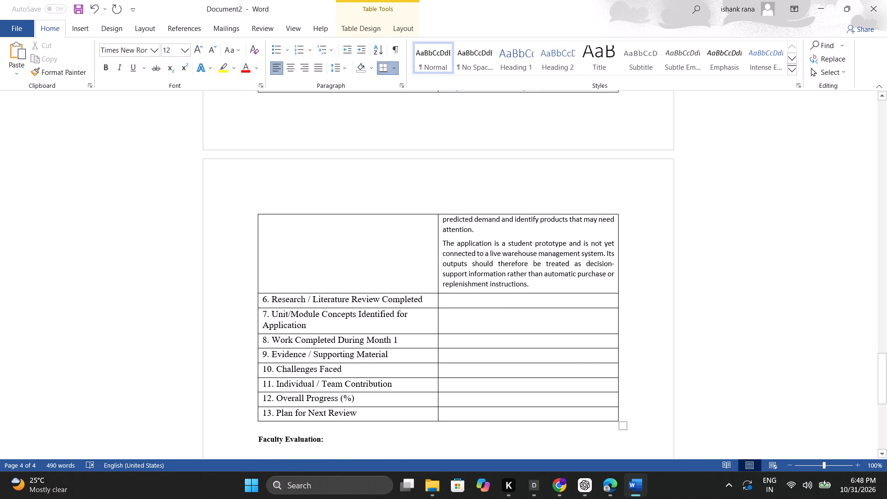
{"action": "scroll", "coordinate": [257, 259], "scroll_direction": "down", "scroll_amount": 1}
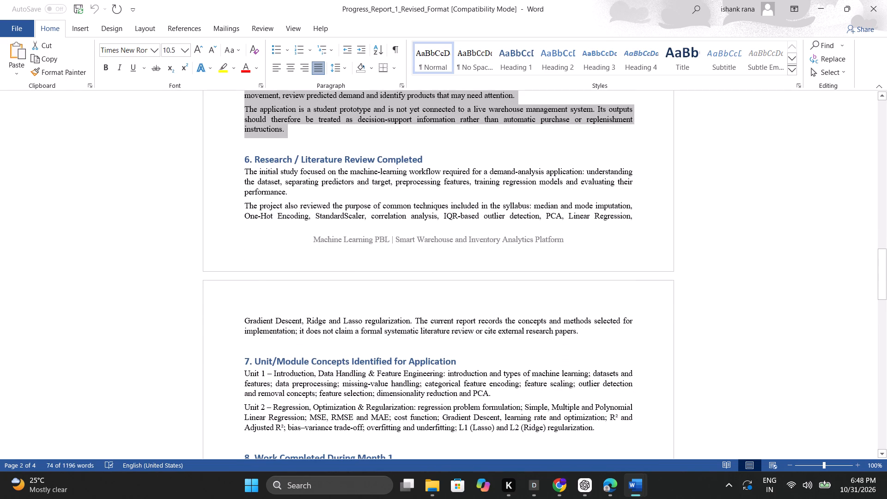
{"action": "left_click_drag", "start_coordinate": [242, 170], "coordinate": [333, 256]}
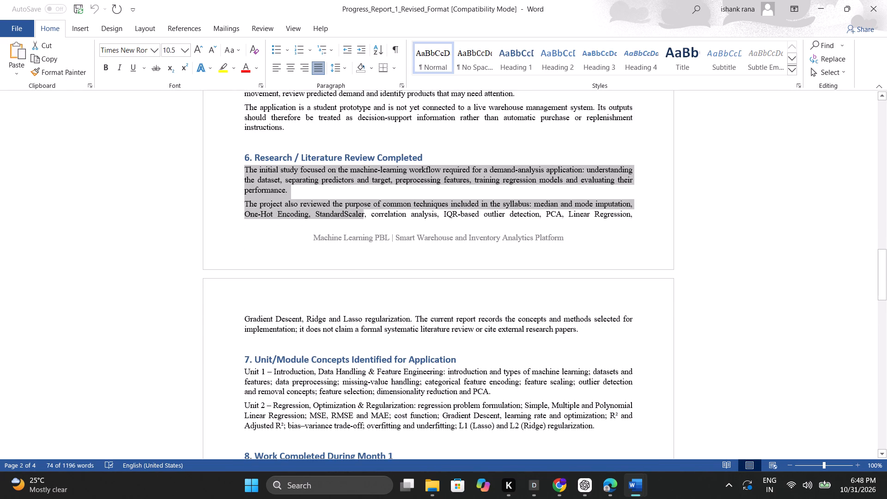
{"action": "left_click_drag", "start_coordinate": [333, 256], "coordinate": [576, 329]}
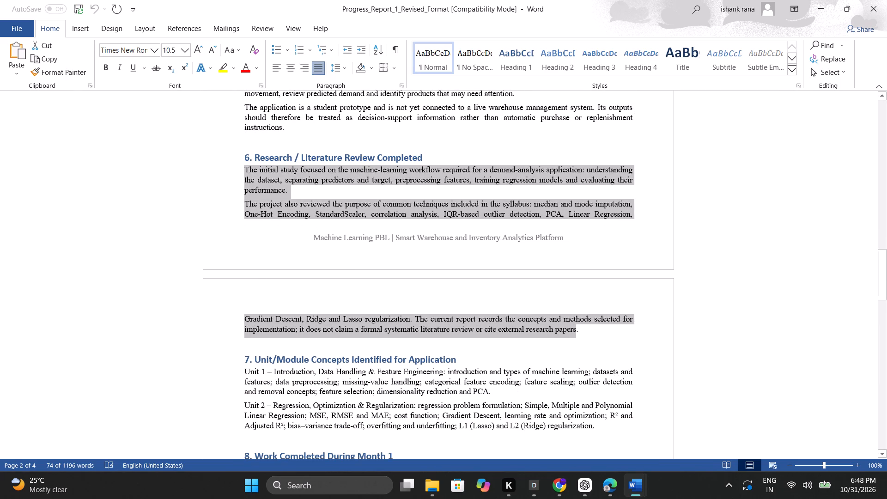
{"action": "left_click_drag", "start_coordinate": [576, 329], "coordinate": [580, 333]}
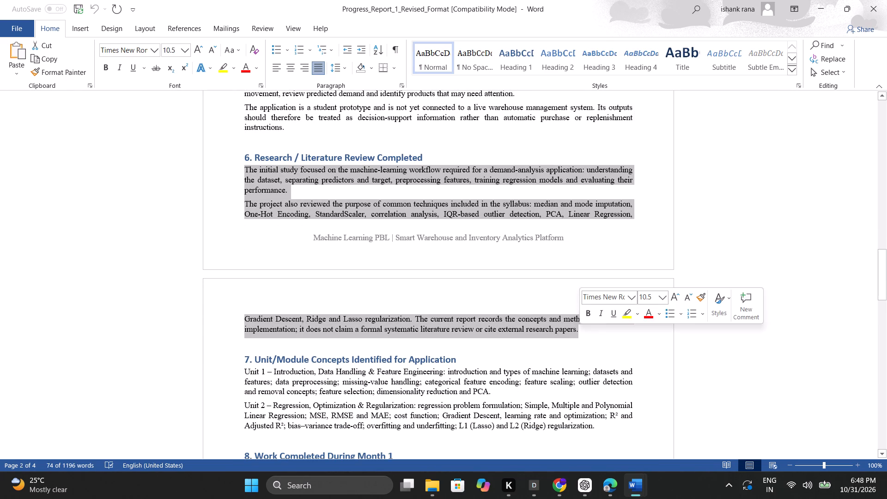
{"action": "key", "text": "ctrl+c"}
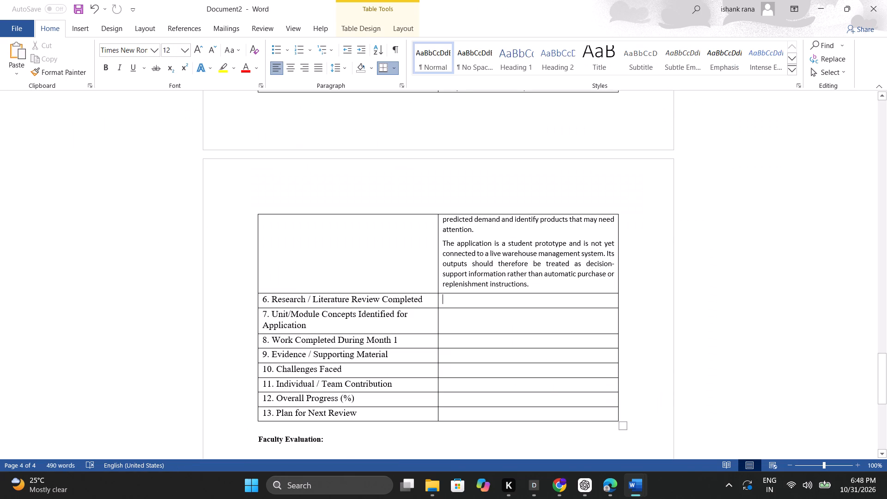
{"action": "key", "text": "ctrl+v"}
{"action": "scroll", "coordinate": [502, 359], "scroll_direction": "down", "scroll_amount": 1}
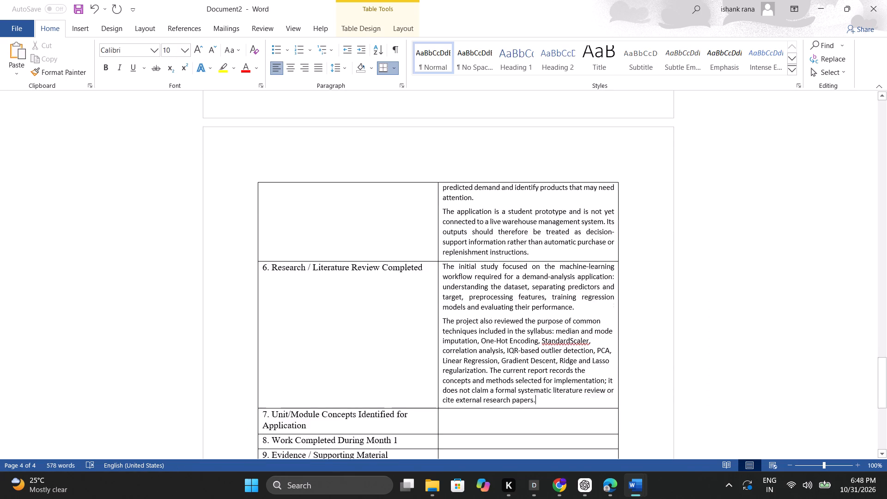
{"action": "scroll", "coordinate": [502, 359], "scroll_direction": "down", "scroll_amount": 1}
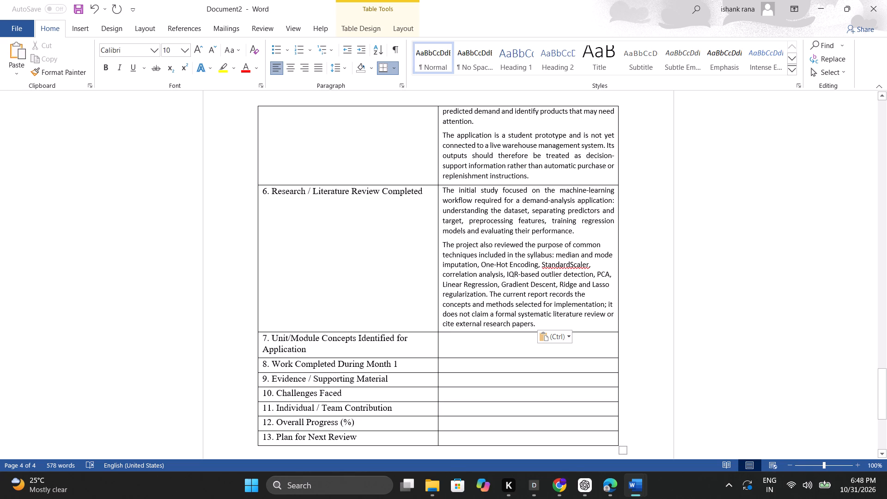
Copy both Unit/Module Concepts paragraphs, Unit 1 and Unit 2, from Progress_Report_1_Revised_Format into the matching Details cell in Document2, removing the trailing blank line.
{"action": "left_click", "coordinate": [498, 346]}
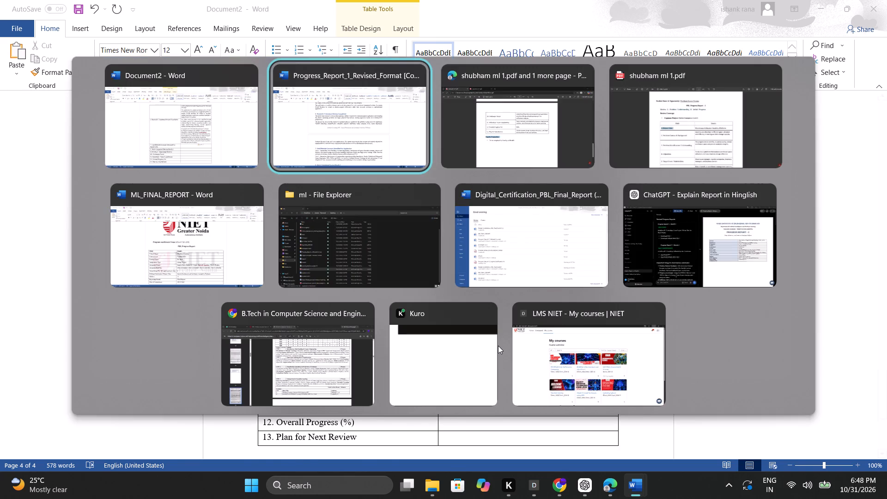
{"action": "scroll", "coordinate": [311, 344], "scroll_direction": "down", "scroll_amount": 1}
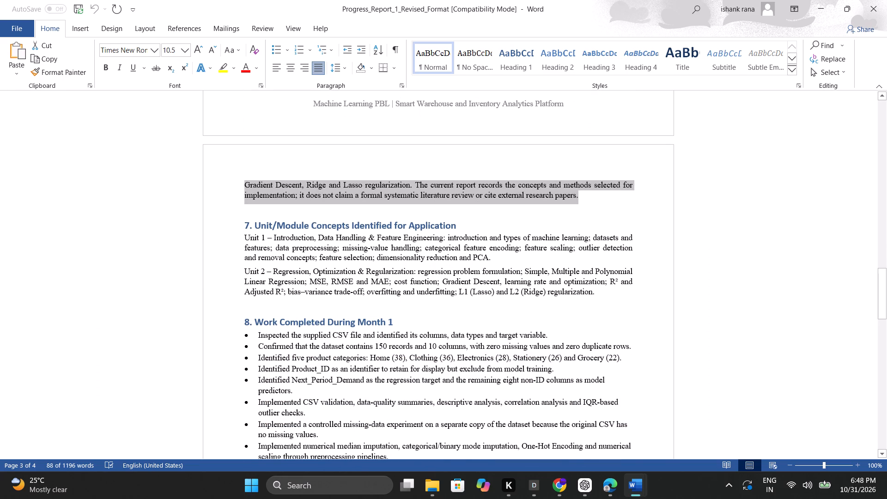
{"action": "left_click_drag", "start_coordinate": [243, 236], "coordinate": [600, 293]}
{"action": "key", "text": "ctrl+c"}
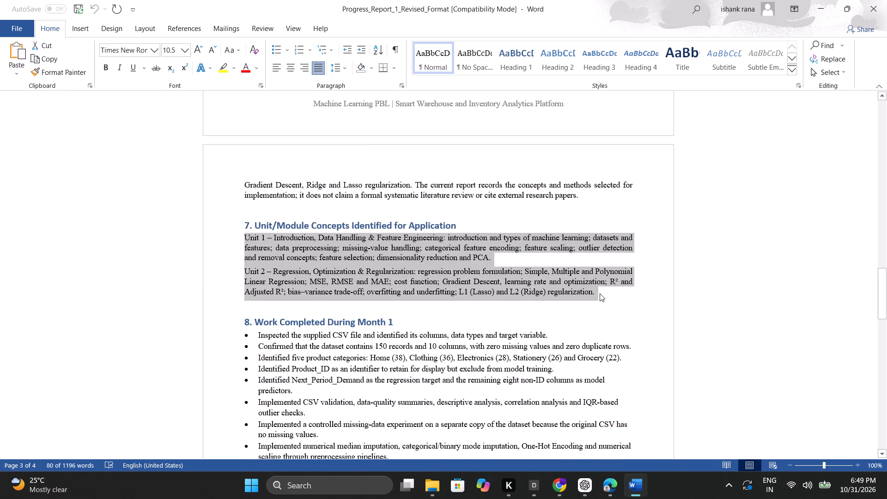
{"action": "key", "text": "ctrl+v"}
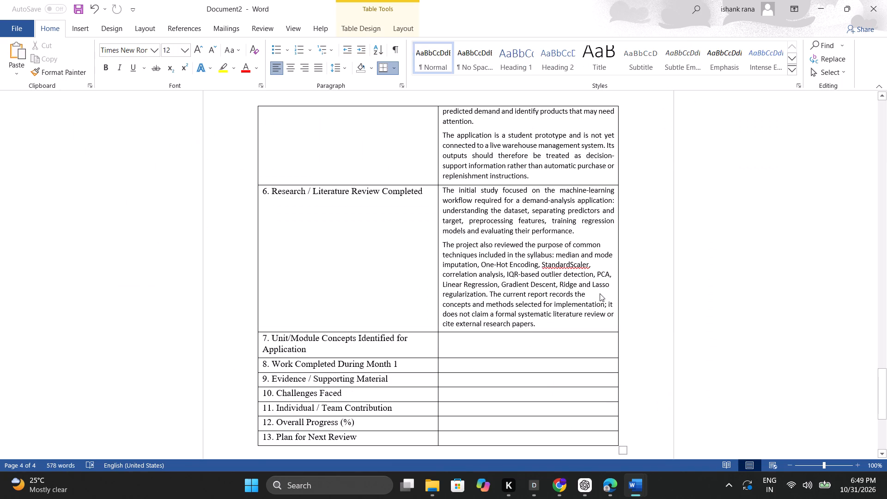
{"action": "key", "text": "BackSpace"}
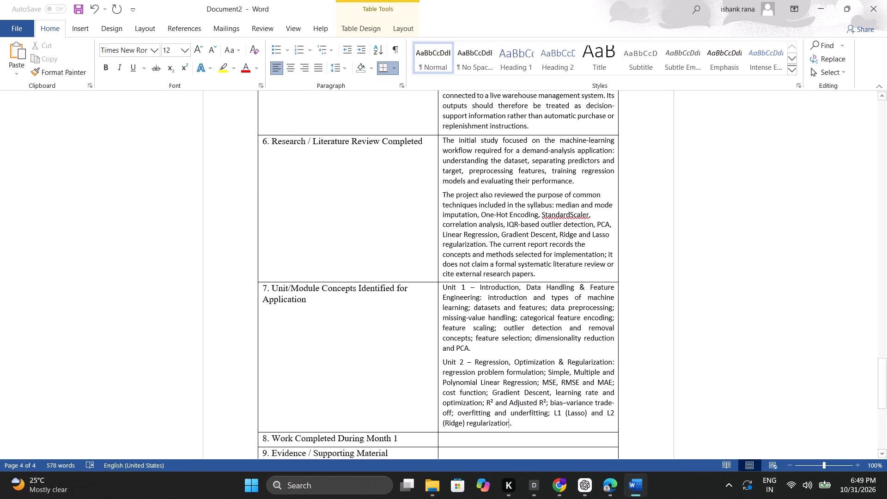
Copy the first seven Work Completed During Month 1 bullets, through the controlled missing-data experiment, from Progress_Report_1_Revised_Format into Document2's matching cell, removing the trailing blank line.
{"action": "scroll", "coordinate": [537, 344], "scroll_direction": "down", "scroll_amount": 2}
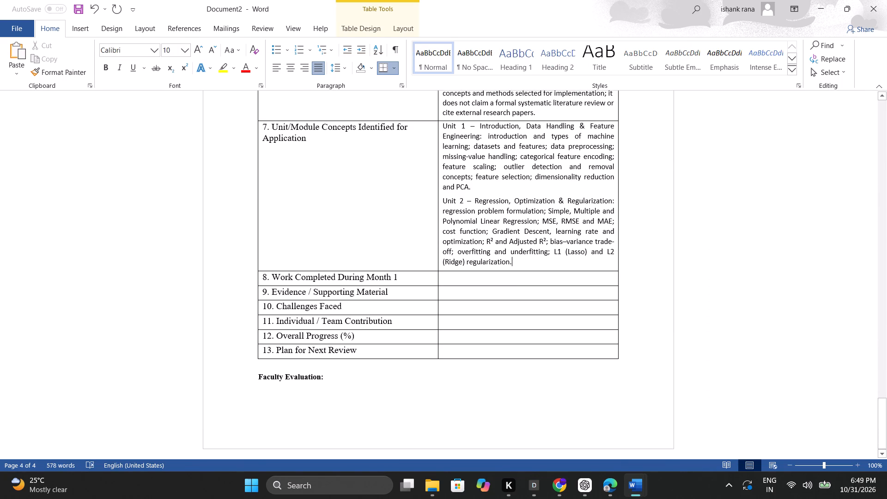
{"action": "left_click", "coordinate": [516, 280]}
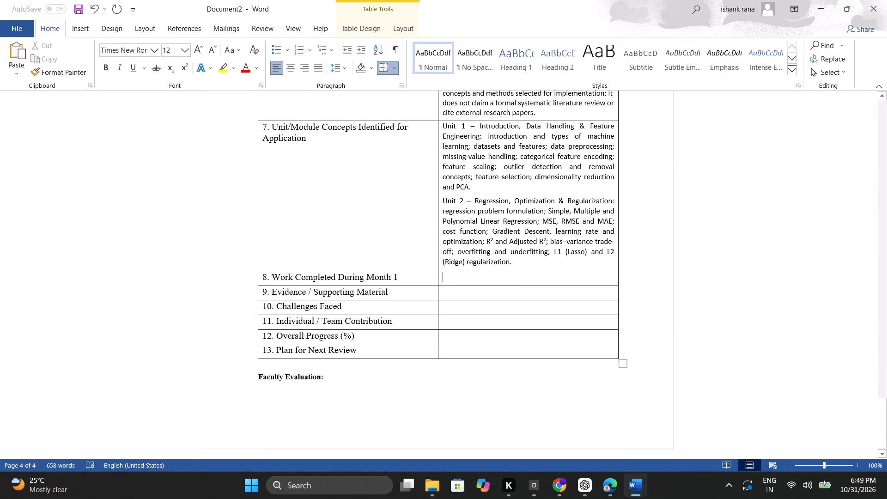
{"action": "scroll", "coordinate": [334, 268], "scroll_direction": "down", "scroll_amount": 1}
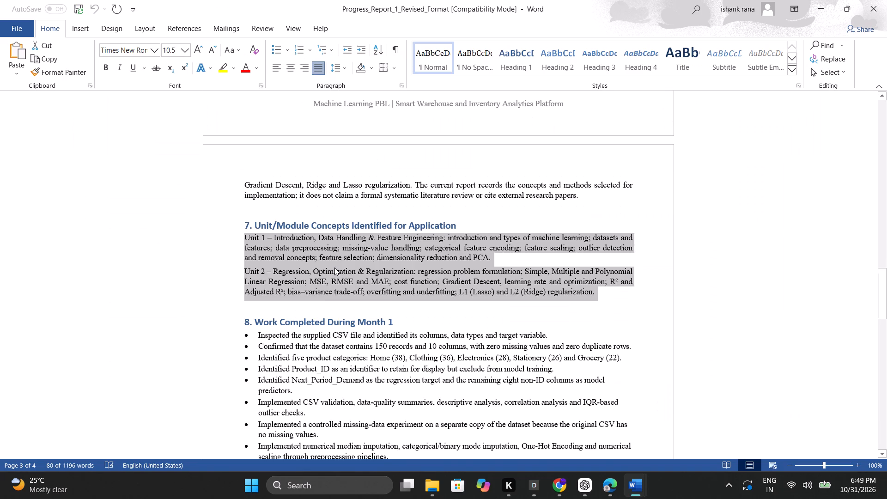
{"action": "scroll", "coordinate": [334, 268], "scroll_direction": "down", "scroll_amount": 1}
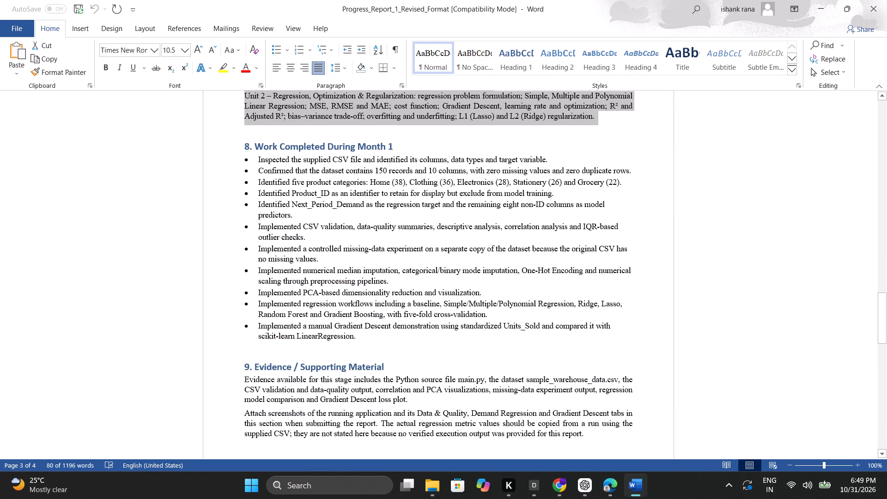
{"action": "left_click_drag", "start_coordinate": [258, 159], "coordinate": [309, 207]}
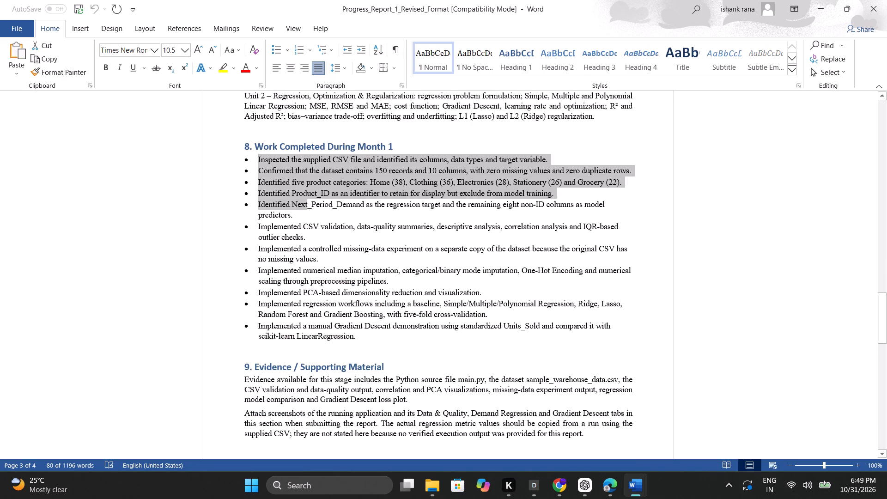
{"action": "left_click_drag", "start_coordinate": [309, 207], "coordinate": [329, 258]}
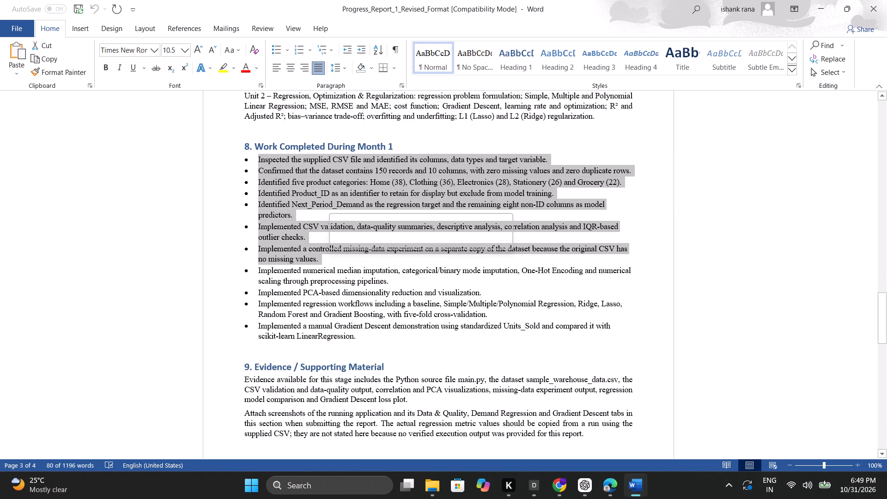
{"action": "key", "text": "ctrl+c"}
{"action": "scroll", "coordinate": [329, 258], "scroll_direction": "right", "scroll_amount": 1}
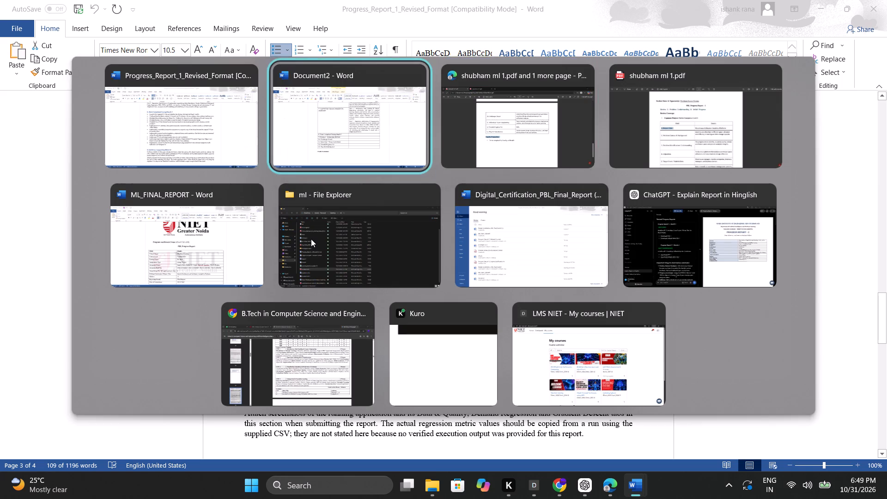
{"action": "key", "text": "ctrl+v"}
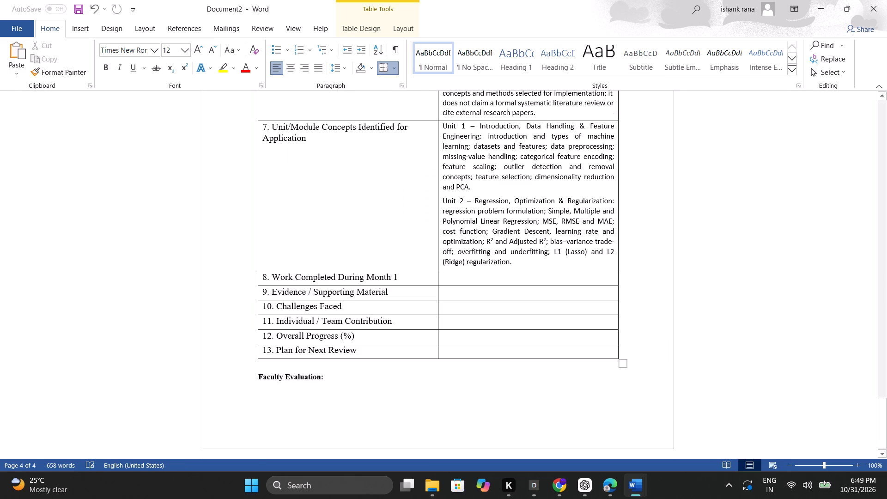
{"action": "key", "text": "BackSpace"}
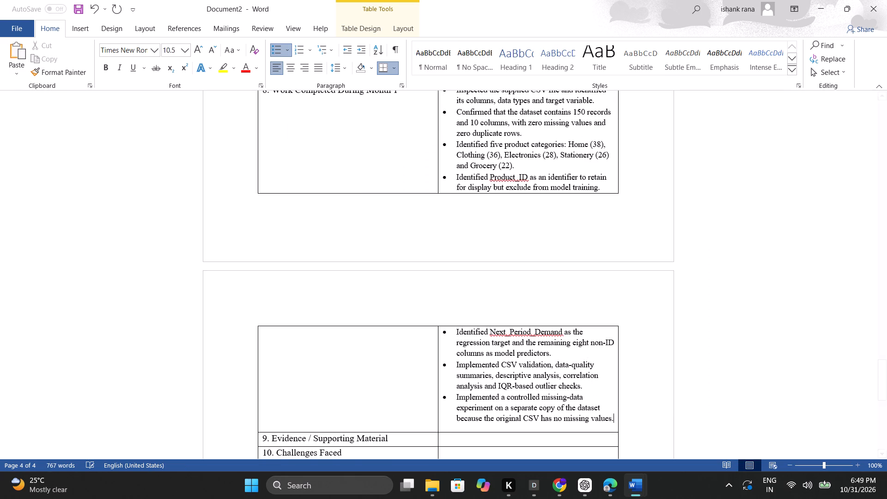
Copy both Evidence / Supporting Material paragraphs from Progress_Report_1_Revised_Format into the matching Details cell in Document2, removing the trailing blank line.
{"action": "scroll", "coordinate": [443, 440], "scroll_direction": "down", "scroll_amount": 1}
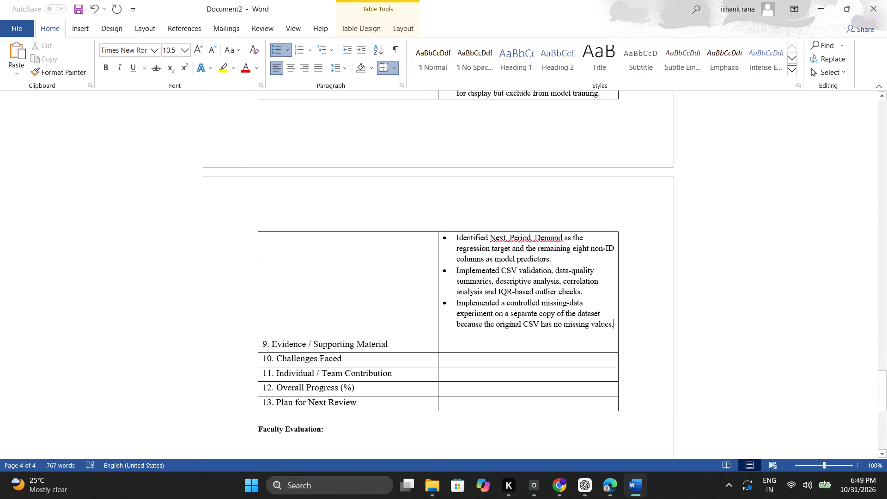
{"action": "left_click", "coordinate": [485, 347]}
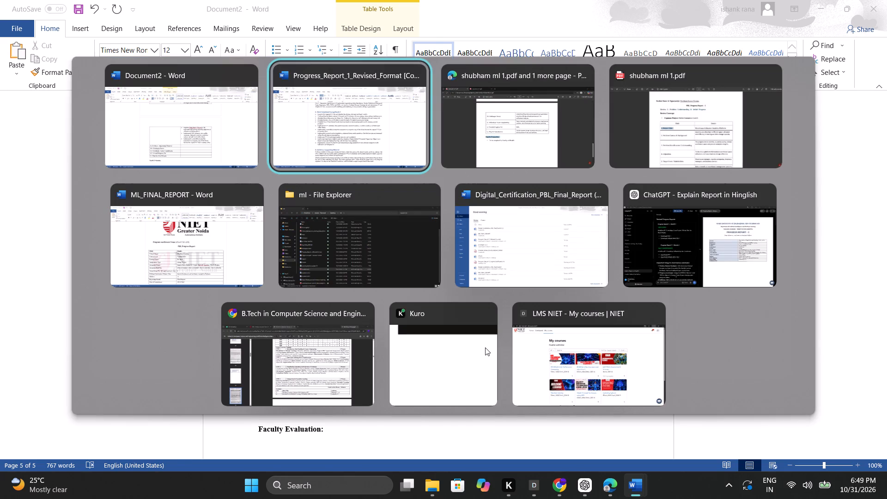
{"action": "scroll", "coordinate": [485, 347], "scroll_direction": "down", "scroll_amount": 2}
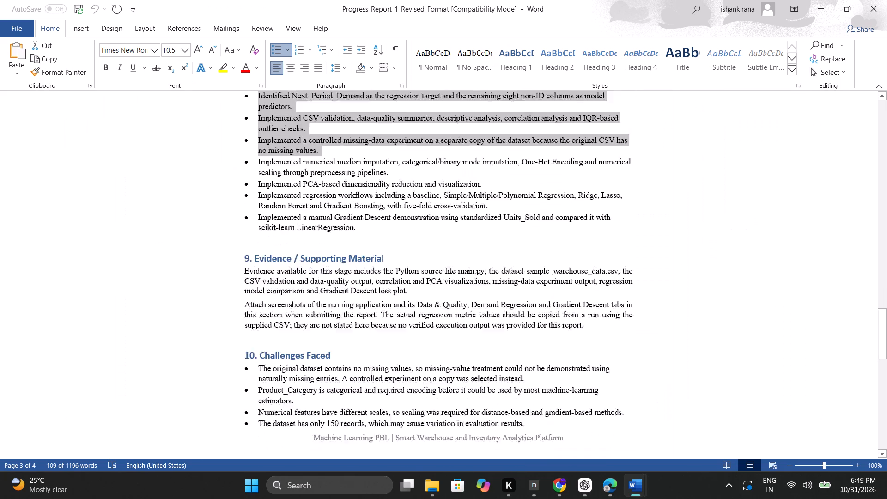
{"action": "scroll", "coordinate": [485, 347], "scroll_direction": "down", "scroll_amount": 1}
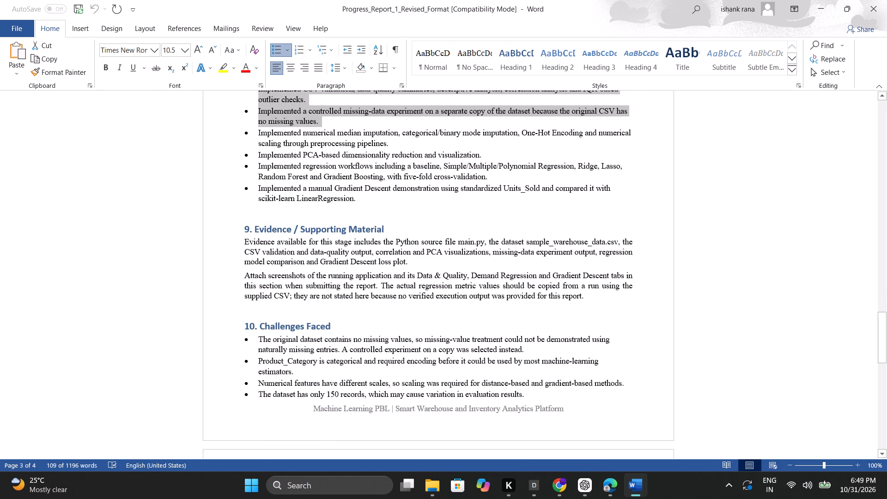
{"action": "scroll", "coordinate": [322, 221], "scroll_direction": "up", "scroll_amount": 2}
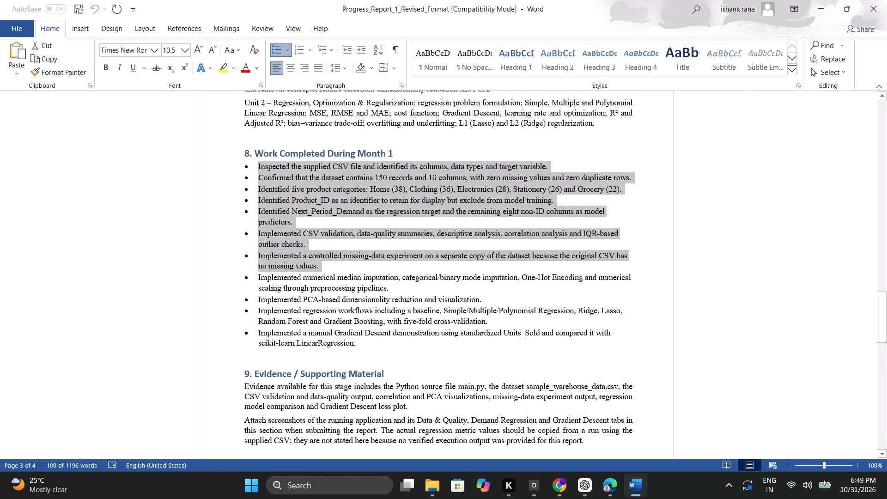
{"action": "scroll", "coordinate": [256, 279], "scroll_direction": "down", "scroll_amount": 2}
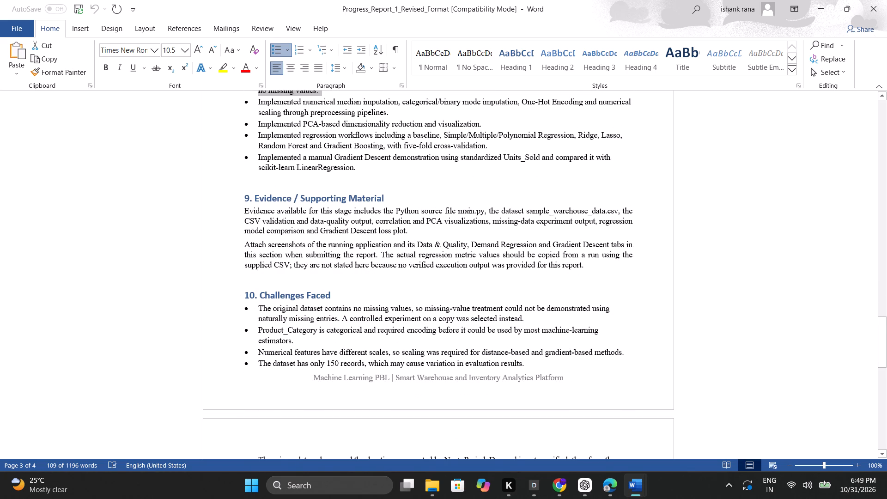
{"action": "left_click_drag", "start_coordinate": [243, 209], "coordinate": [605, 271]}
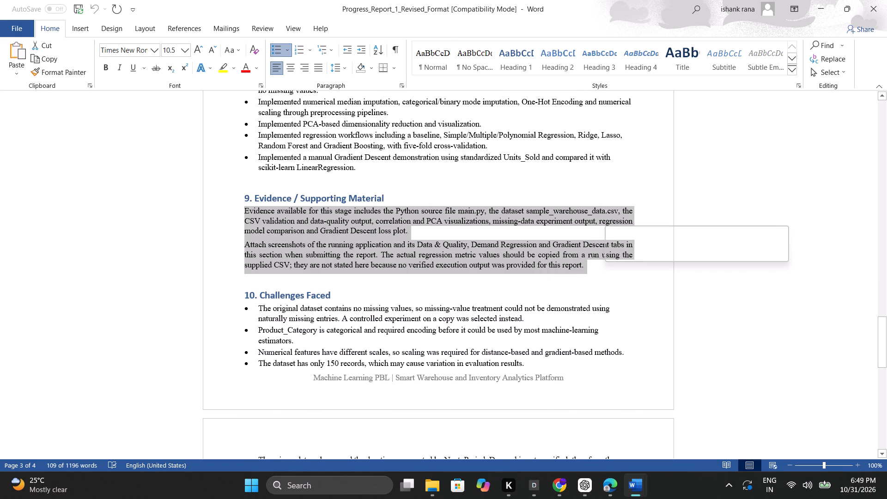
{"action": "key", "text": "ctrl+c"}
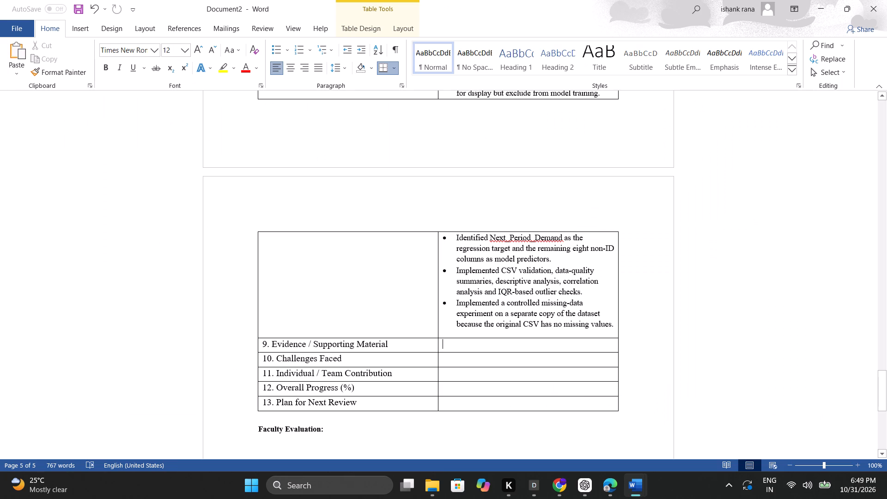
{"action": "key", "text": "ctrl+v"}
{"action": "key", "text": "BackSpace"}
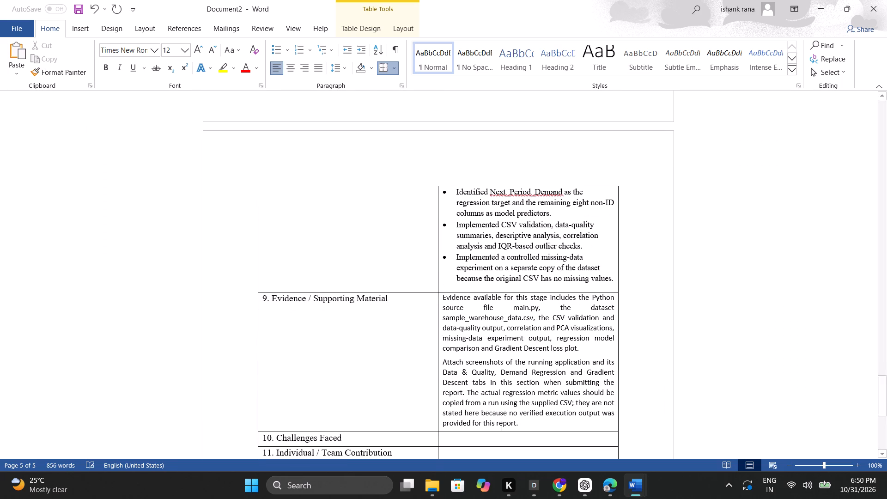
Copy all five Challenges Faced bullets, including the one on the following page, from Progress_Report_1_Revised_Format into Document2's matching Details cell, removing the trailing blank line.
{"action": "scroll", "coordinate": [466, 336], "scroll_direction": "down", "scroll_amount": 1}
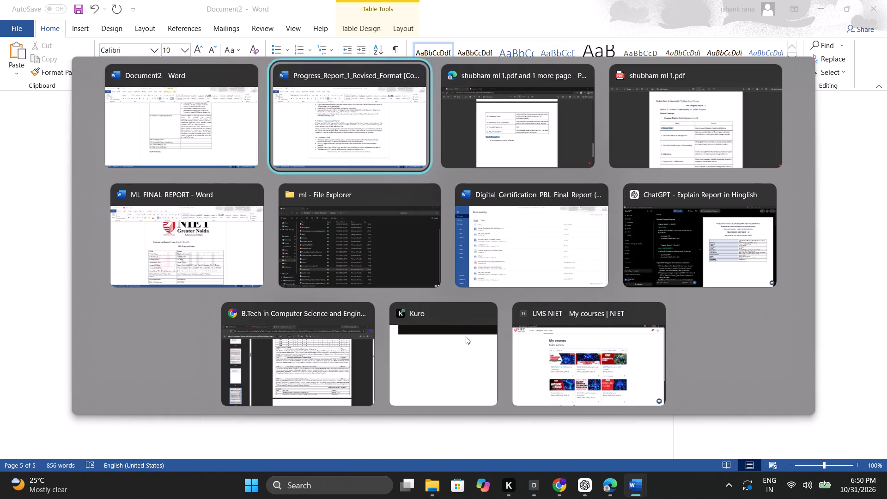
{"action": "scroll", "coordinate": [466, 336], "scroll_direction": "down", "scroll_amount": 2}
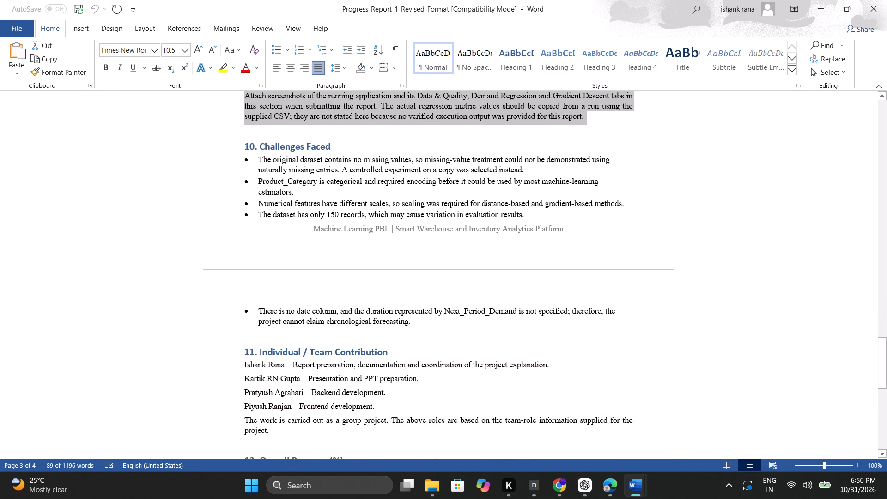
{"action": "left_click_drag", "start_coordinate": [260, 158], "coordinate": [421, 325]}
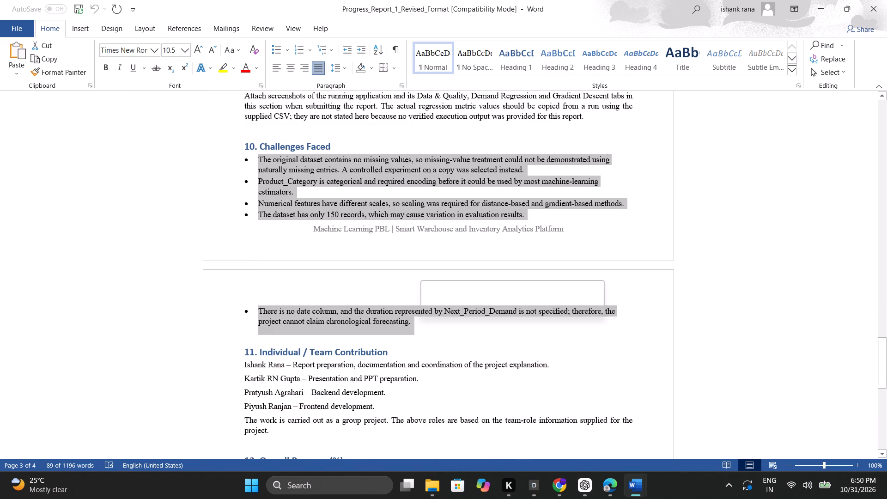
{"action": "key", "text": "ctrl+c"}
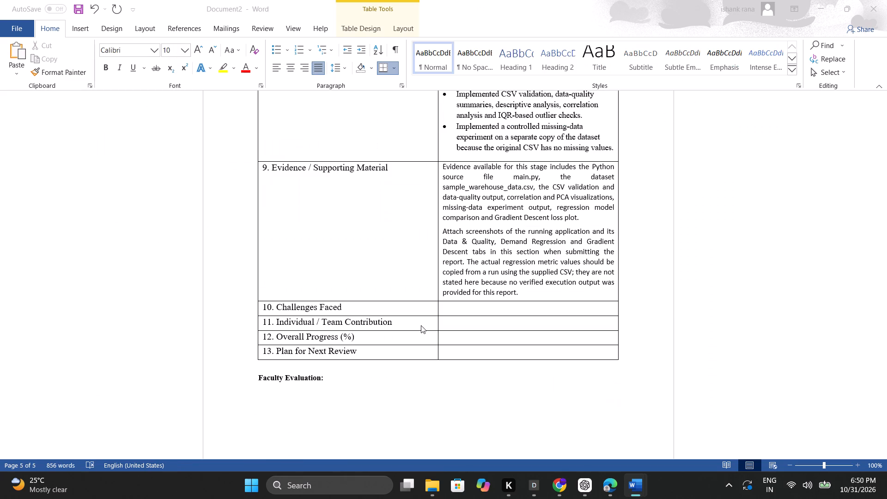
{"action": "left_click", "coordinate": [469, 307]}
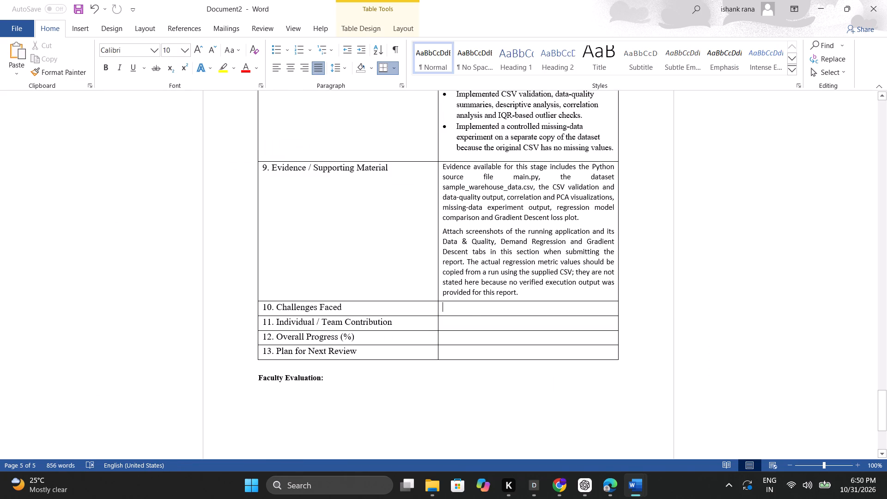
{"action": "key", "text": "ctrl+v"}
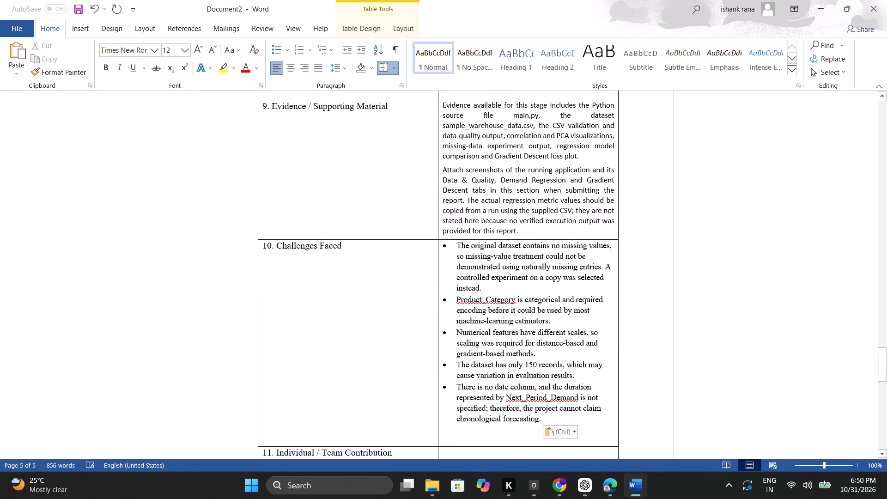
{"action": "key", "text": "BackSpace"}
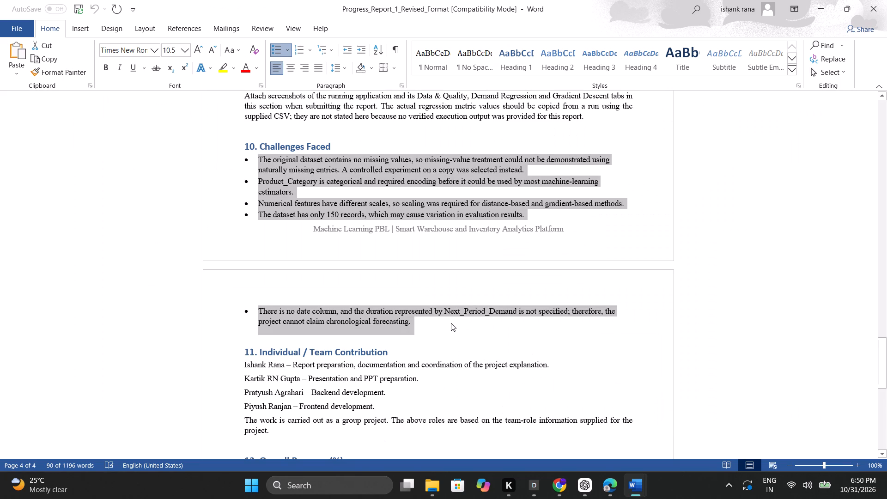
Copy the four team members' role lines under Individual / Team Contribution from Progress_Report_1_Revised_Format into the matching Details cell in Document2.
{"action": "scroll", "coordinate": [269, 353], "scroll_direction": "down", "scroll_amount": 1}
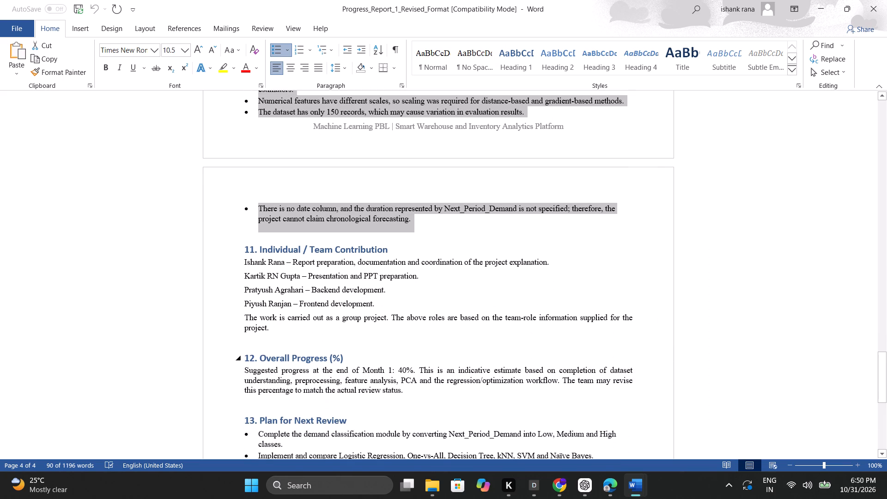
{"action": "left_click_drag", "start_coordinate": [244, 261], "coordinate": [272, 278]}
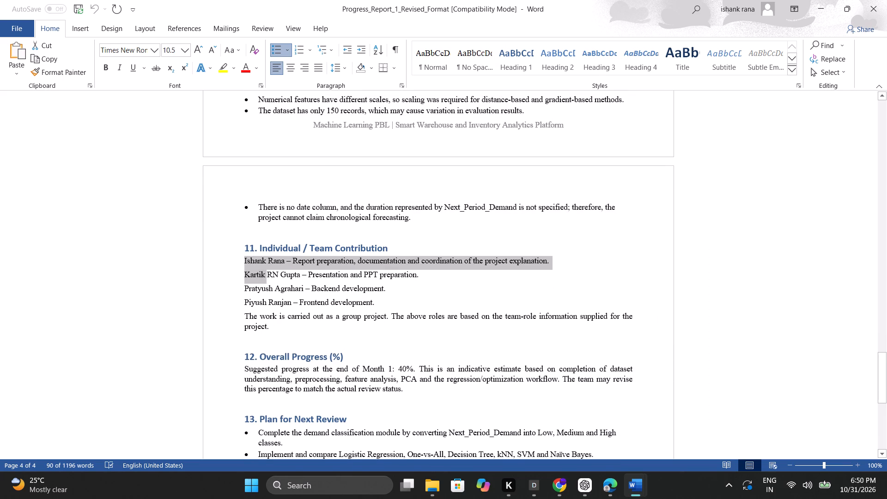
{"action": "left_click_drag", "start_coordinate": [272, 278], "coordinate": [273, 280]}
{"action": "left_click_drag", "start_coordinate": [273, 280], "coordinate": [280, 315]}
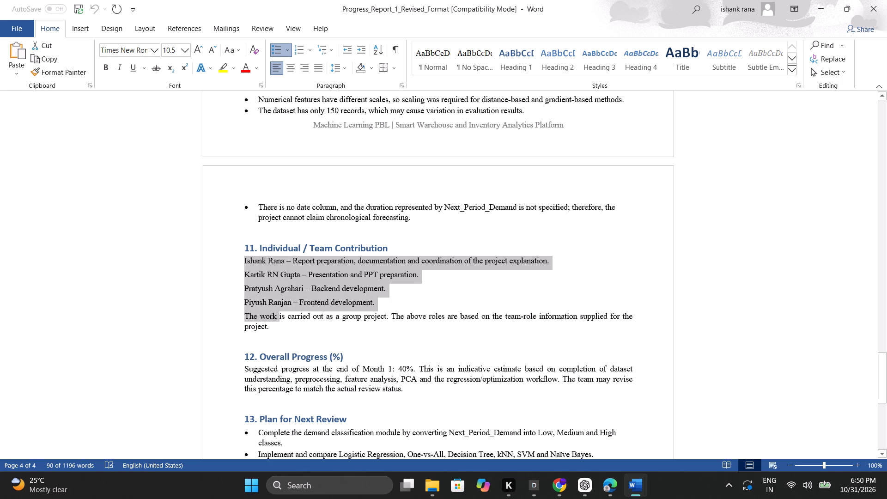
{"action": "left_click_drag", "start_coordinate": [280, 315], "coordinate": [283, 327]}
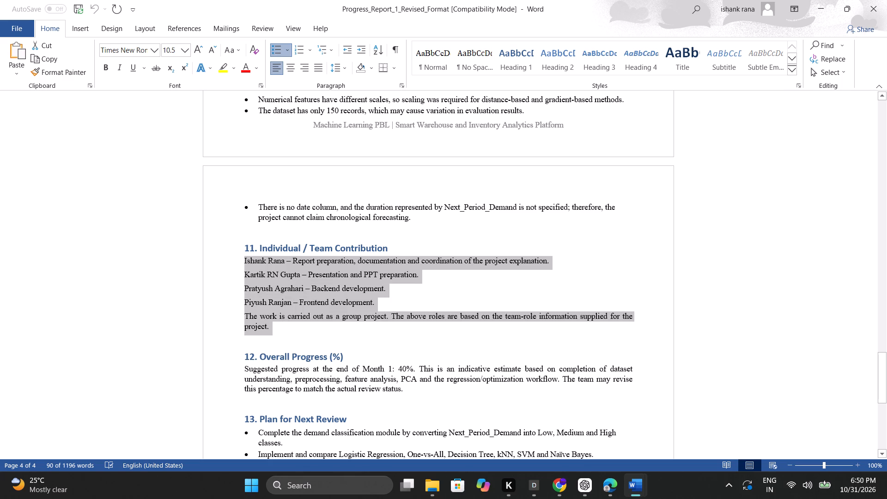
{"action": "left_click_drag", "start_coordinate": [283, 327], "coordinate": [371, 295]}
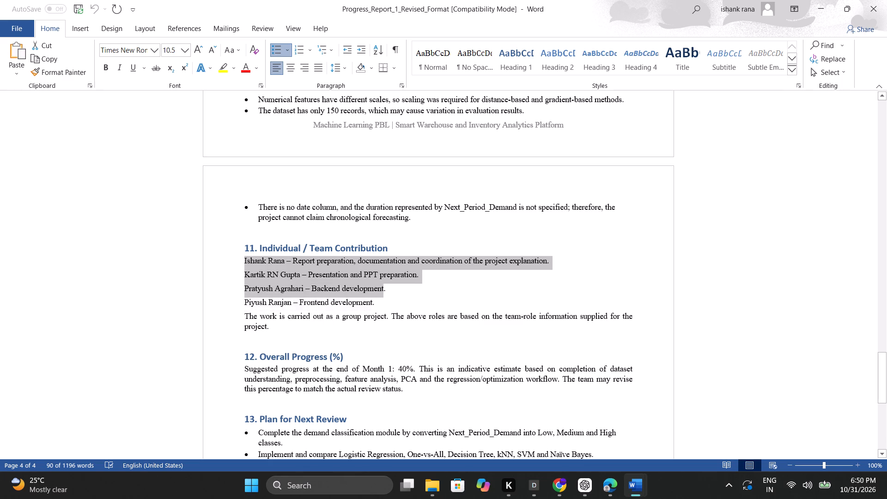
{"action": "left_click_drag", "start_coordinate": [371, 295], "coordinate": [376, 303]}
{"action": "key", "text": "ctrl+c"}
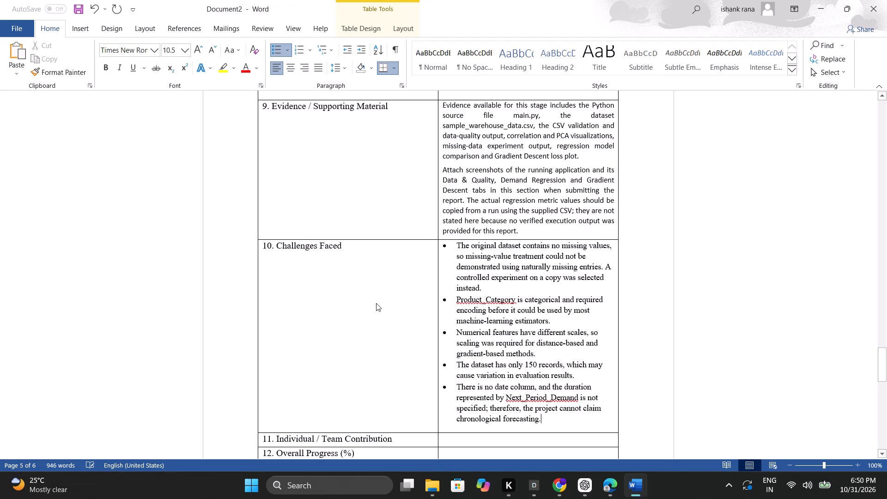
{"action": "scroll", "coordinate": [376, 303], "scroll_direction": "down", "scroll_amount": 1}
{"action": "left_click", "coordinate": [461, 253]}
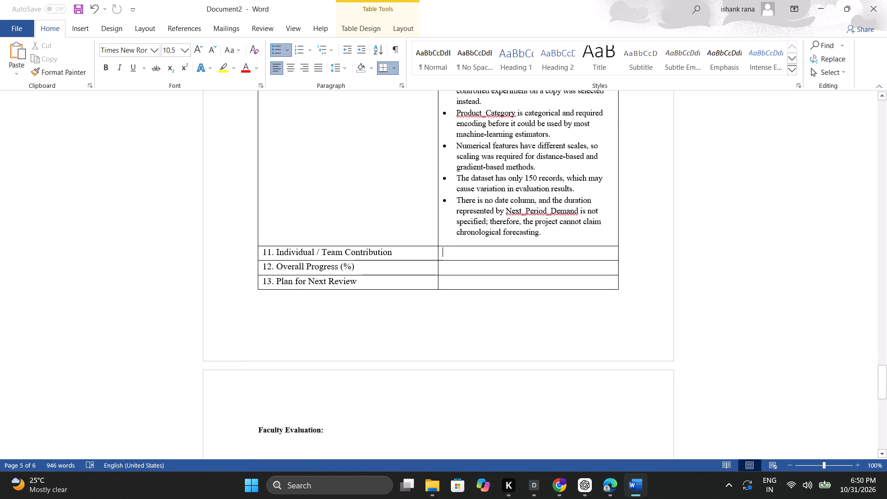
{"action": "key", "text": "ctrl+v"}
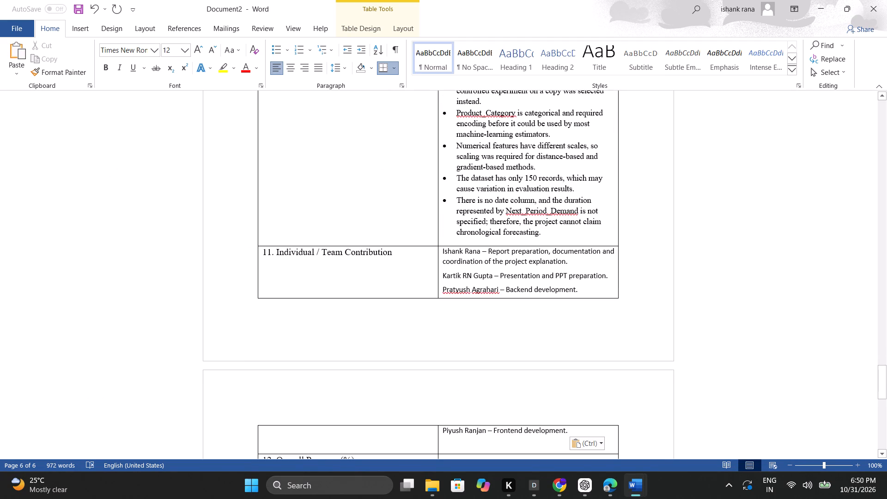
Swap the first and fourth members' roles: Frontend development for the first, report preparation, documentation and coordination for the fourth, removing leftover text and blank lines.
{"action": "left_click_drag", "start_coordinate": [488, 250], "coordinate": [579, 264]}
{"action": "key", "text": "ctrl+c"}
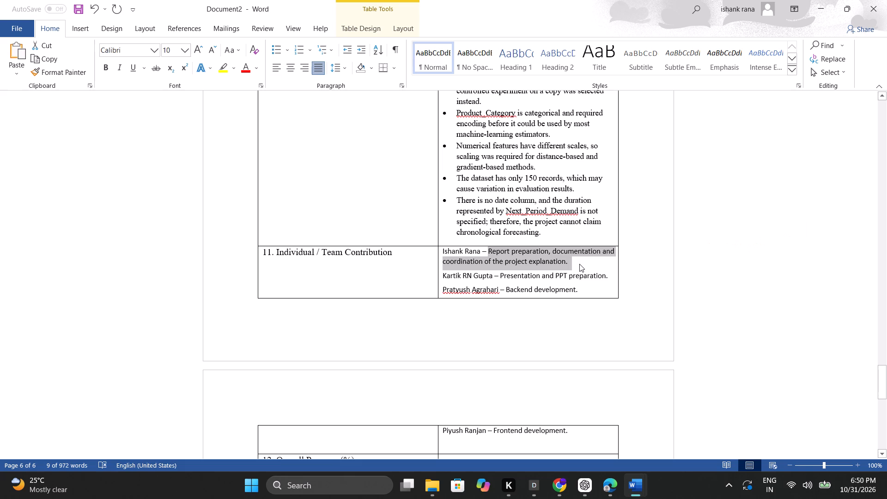
{"action": "key", "text": "BackSpace"}
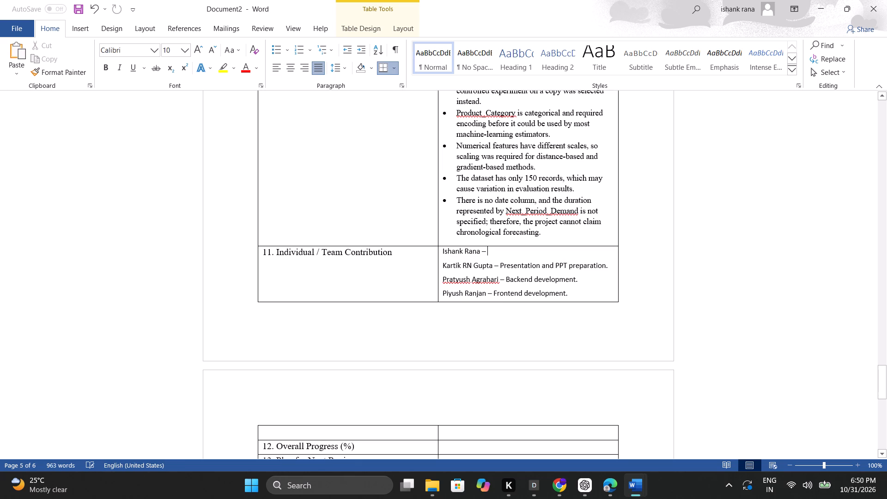
{"action": "scroll", "coordinate": [579, 264], "scroll_direction": "down", "scroll_amount": 1}
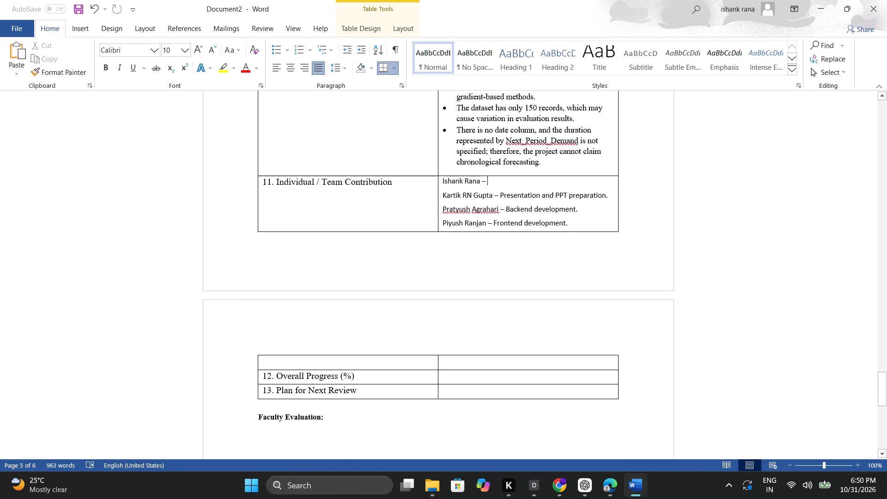
{"action": "left_click", "coordinate": [493, 220]}
{"action": "key", "text": "ctrl+v"}
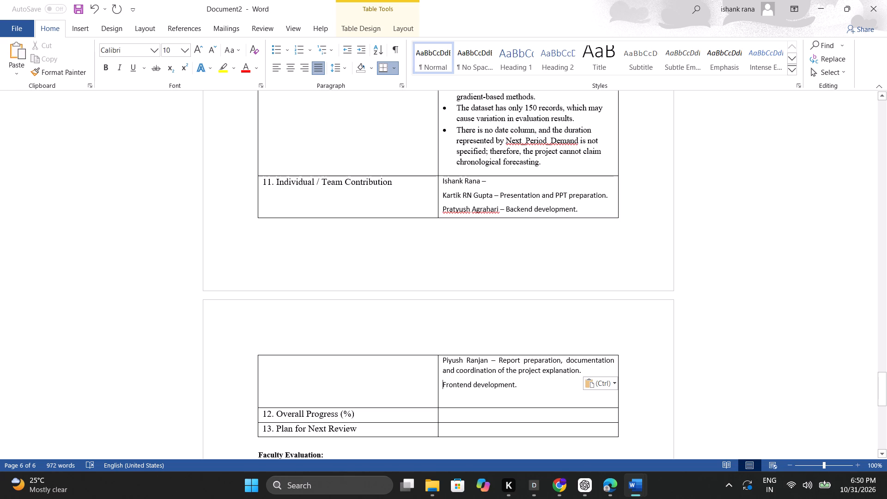
{"action": "left_click_drag", "start_coordinate": [443, 383], "coordinate": [519, 384]}
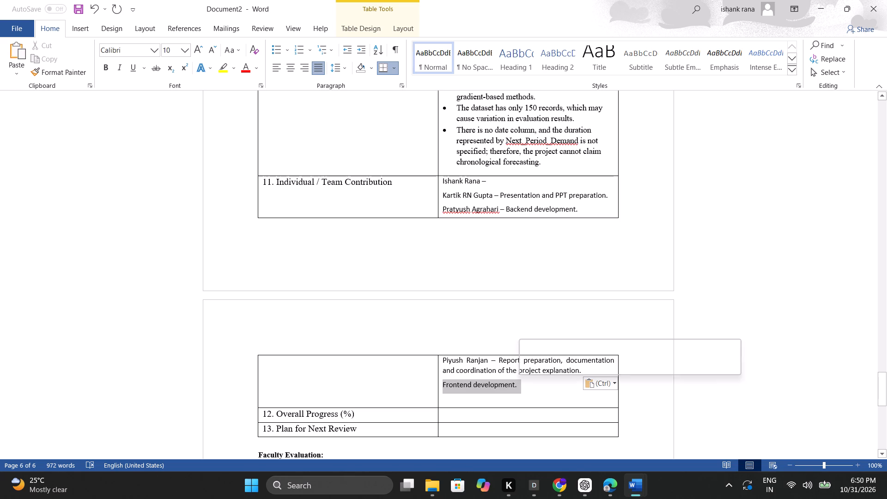
{"action": "key", "text": "ctrl+c"}
{"action": "left_click", "coordinate": [502, 181]}
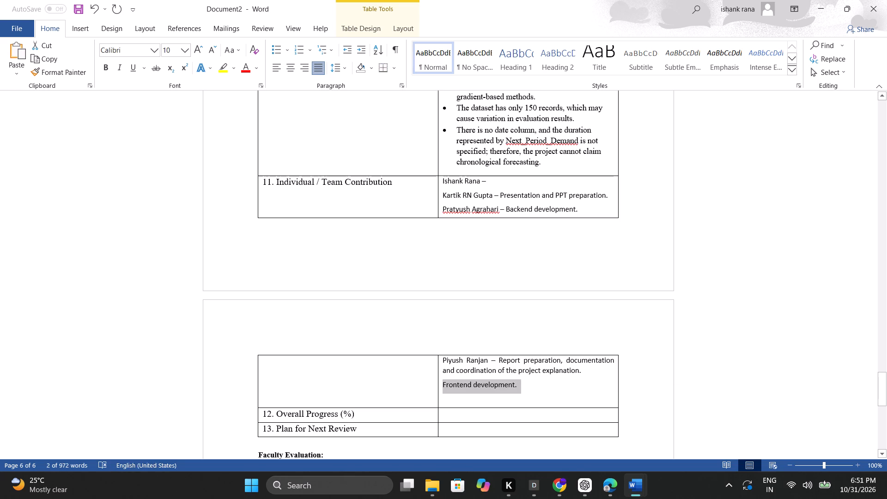
{"action": "key", "text": "ctrl+v"}
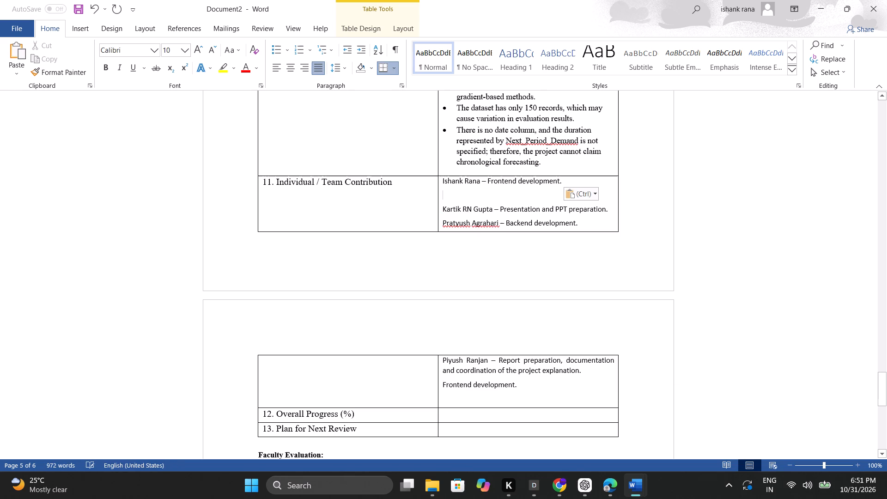
{"action": "key", "text": "BackSpace"}
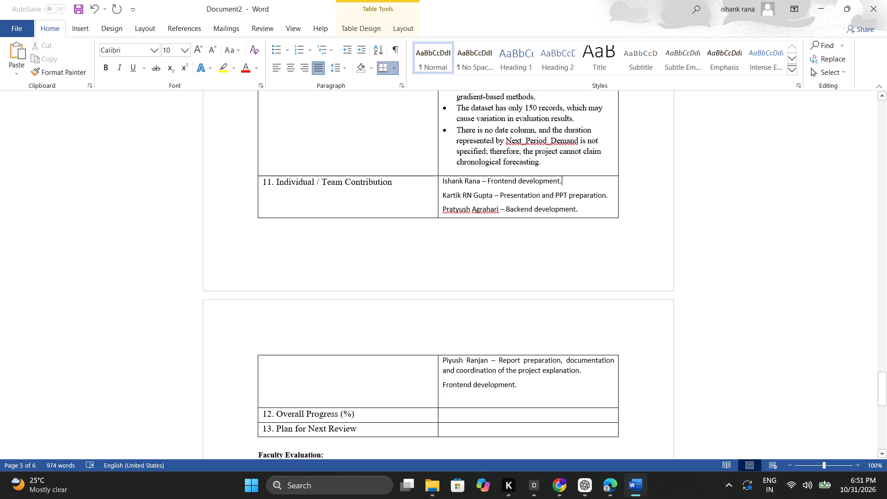
{"action": "left_click_drag", "start_coordinate": [506, 400], "coordinate": [448, 386]}
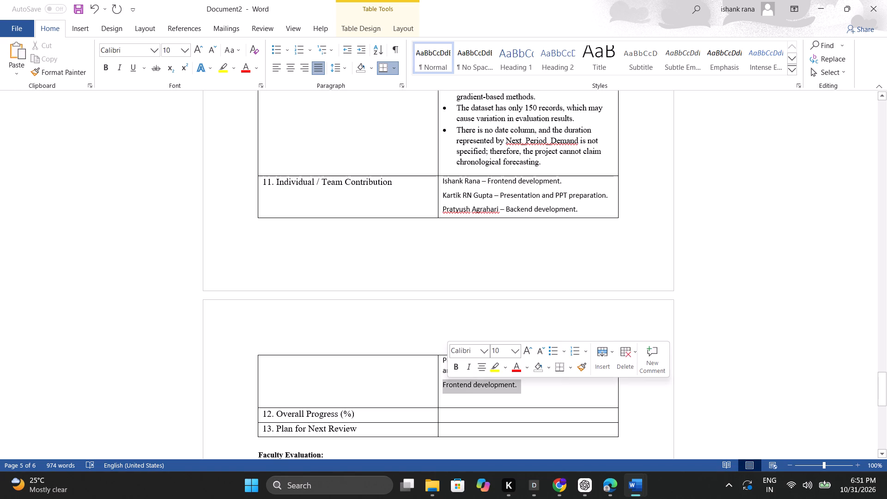
{"action": "key", "text": "BackSpace"}
{"action": "key", "text": "BackSpace"}
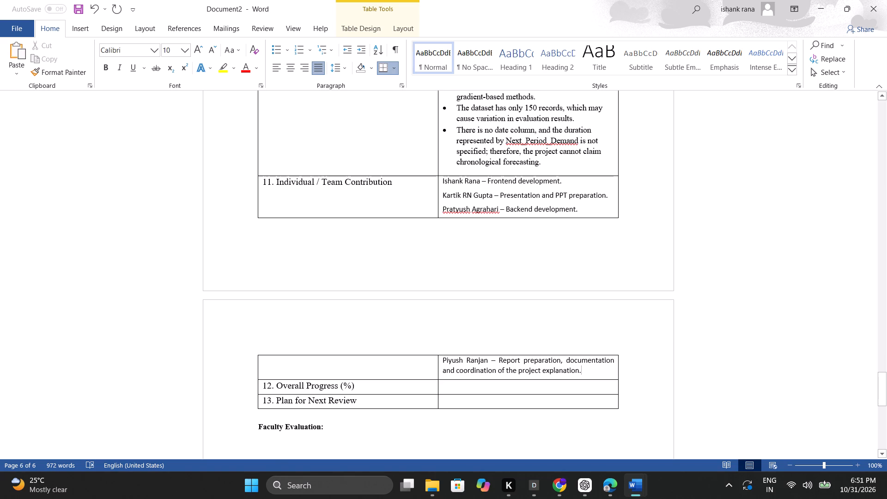
Replace the second member's role in the Individual / Team Contribution cell with "Backend development.", copied from the third member's line.
{"action": "left_click_drag", "start_coordinate": [501, 197], "coordinate": [607, 197]}
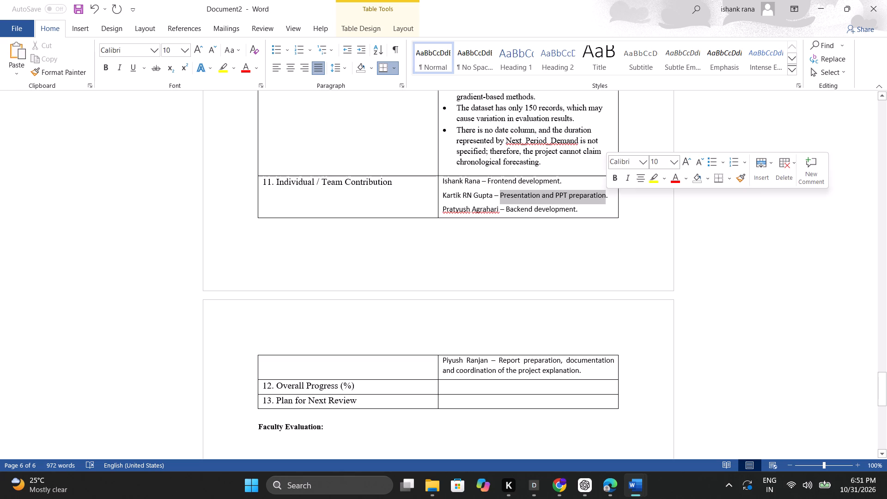
{"action": "key", "text": "BackSpace"}
{"action": "key", "text": "Right"}
{"action": "key", "text": "BackSpace"}
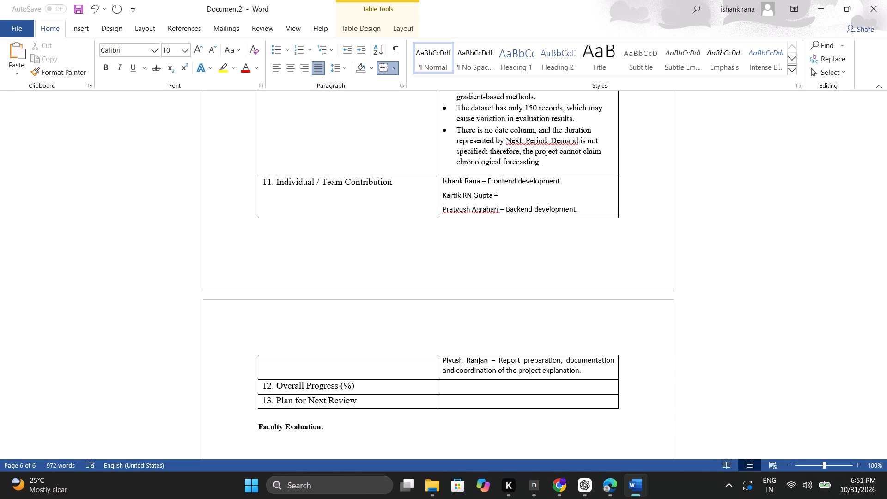
{"action": "left_click_drag", "start_coordinate": [507, 207], "coordinate": [575, 207]}
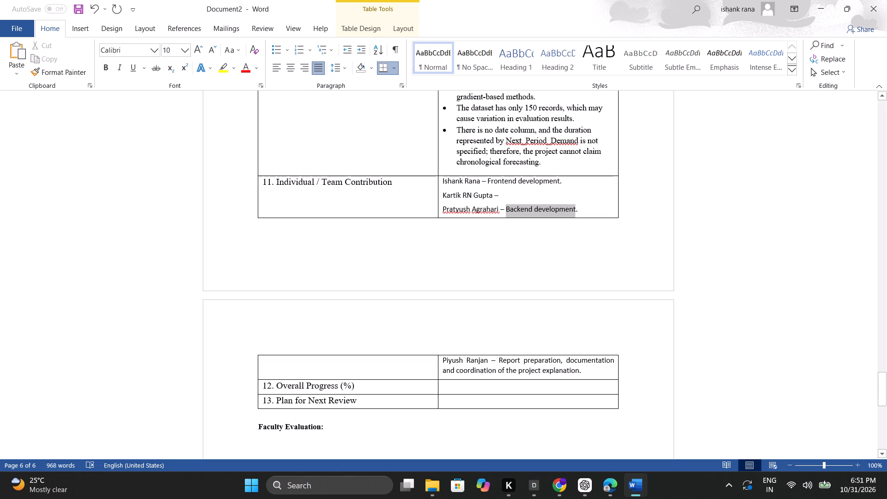
{"action": "left_click_drag", "start_coordinate": [575, 207], "coordinate": [580, 208]}
{"action": "key", "text": "ctrl+c"}
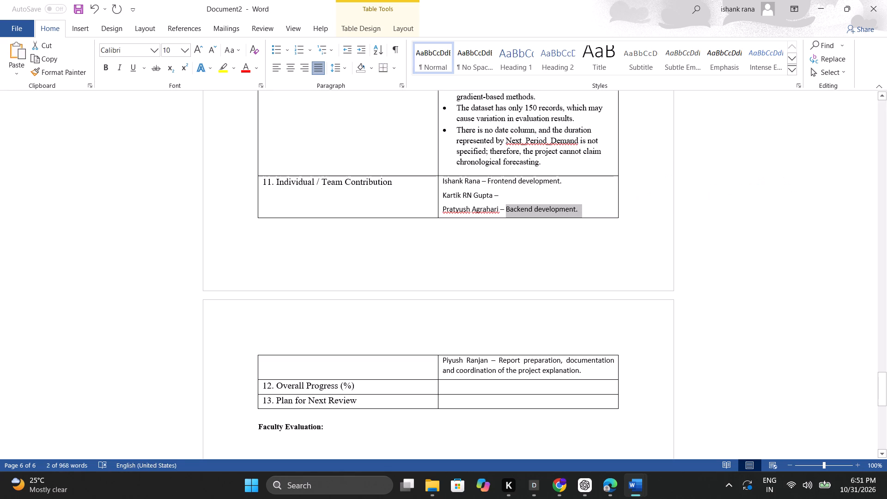
{"action": "left_click", "coordinate": [522, 193]}
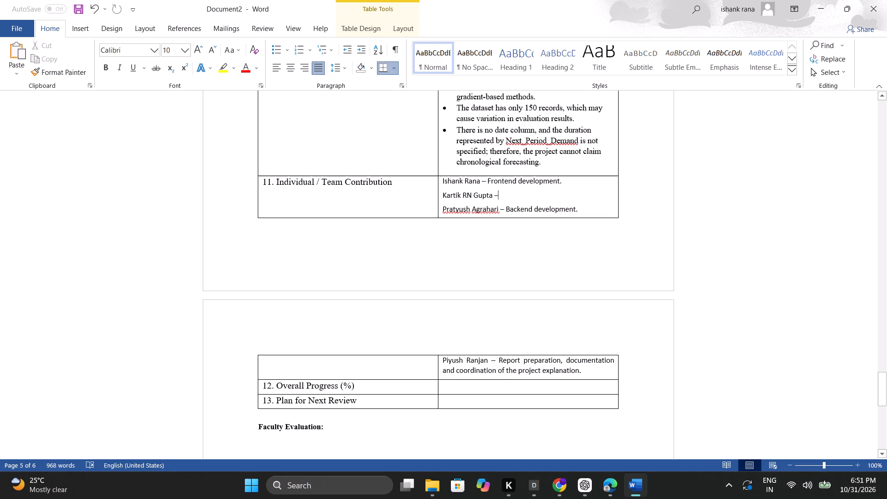
{"action": "key", "text": "ctrl+v"}
{"action": "key", "text": "BackSpace"}
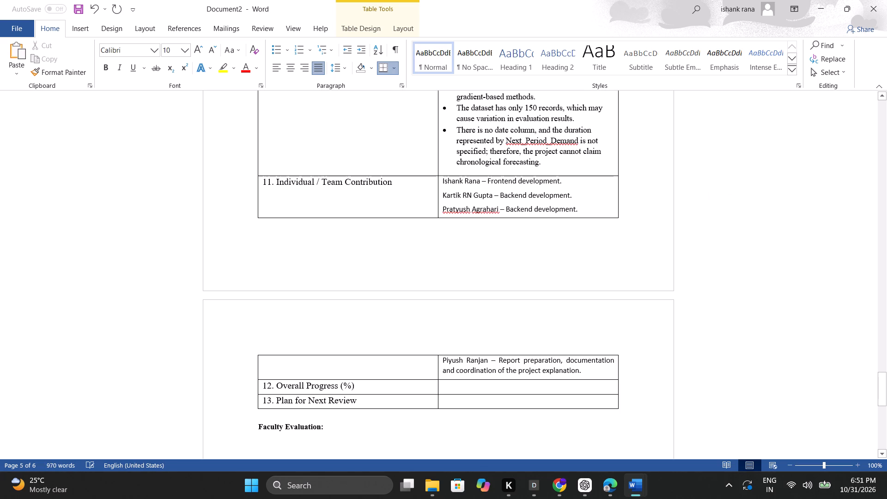
Copy the Overall Progress text from "40%." onward from Progress_Report_1_Revised_Format into Document2's matching Details cell, removing the trailing blank line.
{"action": "scroll", "coordinate": [522, 193], "scroll_direction": "down", "scroll_amount": 2}
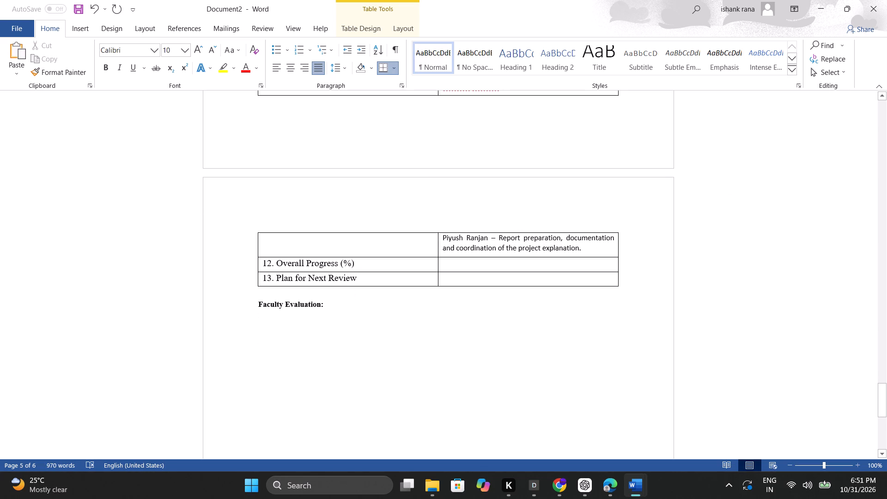
{"action": "left_click", "coordinate": [522, 267]}
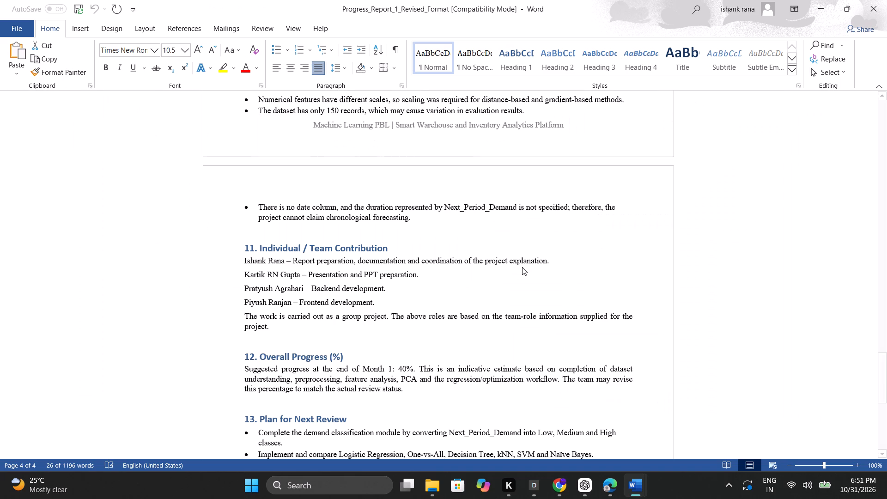
{"action": "scroll", "coordinate": [378, 262], "scroll_direction": "down", "scroll_amount": 2}
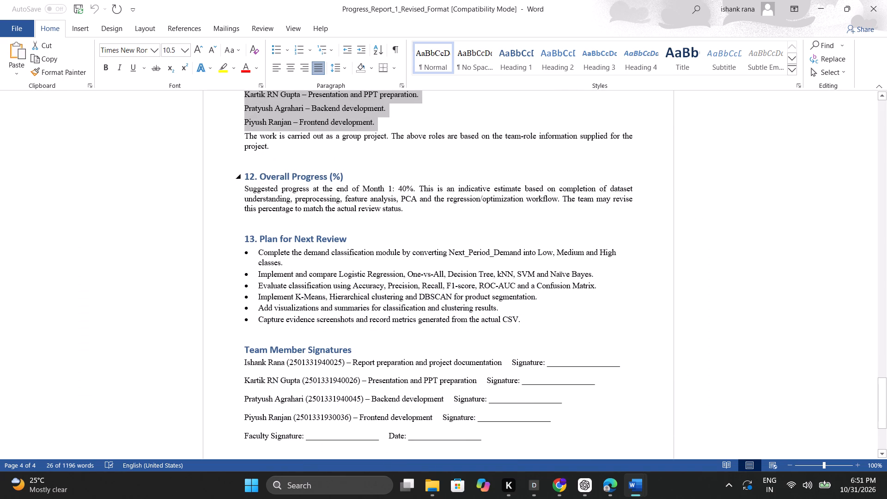
{"action": "left_click_drag", "start_coordinate": [400, 186], "coordinate": [410, 209]}
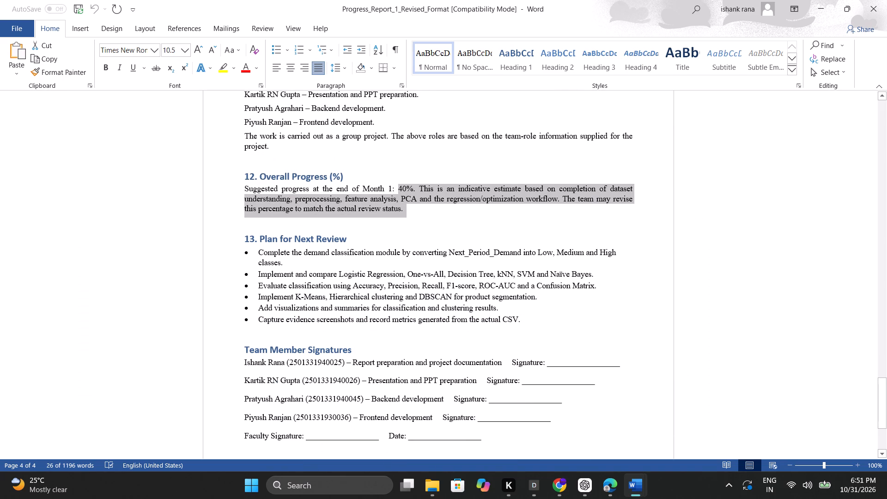
{"action": "left_click_drag", "start_coordinate": [410, 209], "coordinate": [410, 210]}
{"action": "key", "text": "ctrl+c"}
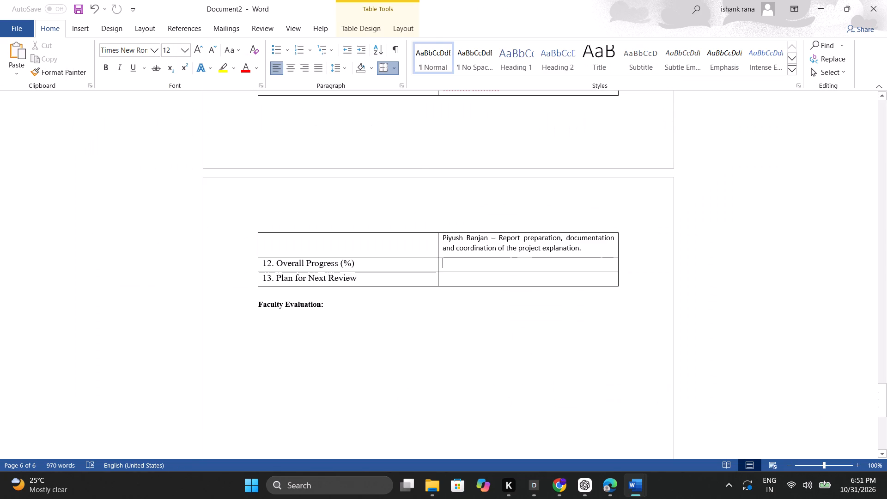
{"action": "key", "text": "ctrl+v"}
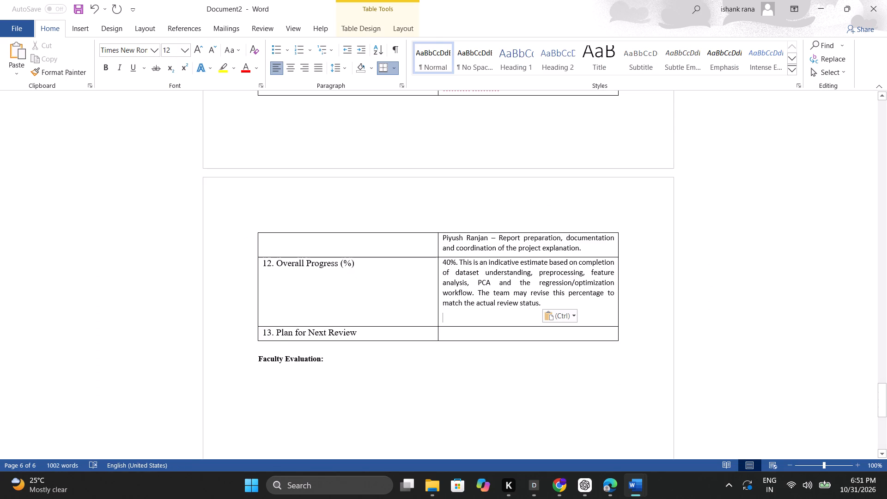
{"action": "key", "text": "BackSpace"}
Copy the six Plan for Next Review bullets from Progress_Report_1_Revised_Format into Document2's matching Details cell, removing the trailing blank line.
{"action": "left_click", "coordinate": [454, 325]}
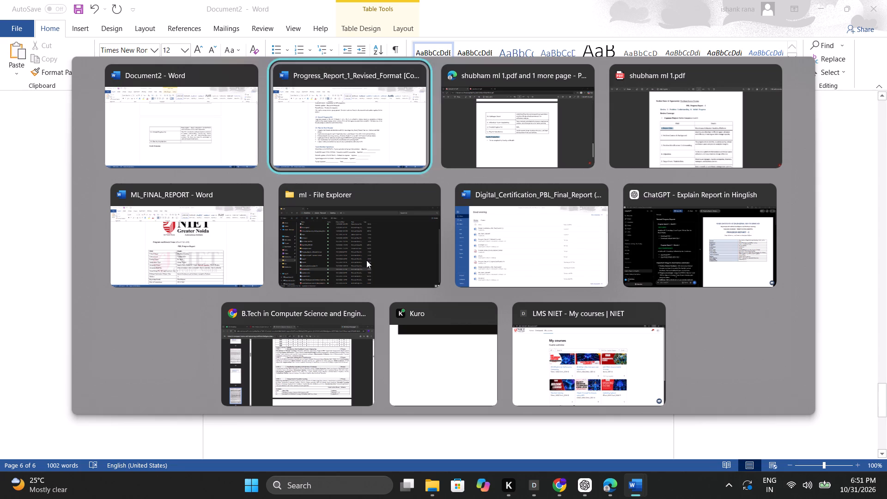
{"action": "scroll", "coordinate": [366, 260], "scroll_direction": "down", "scroll_amount": 1}
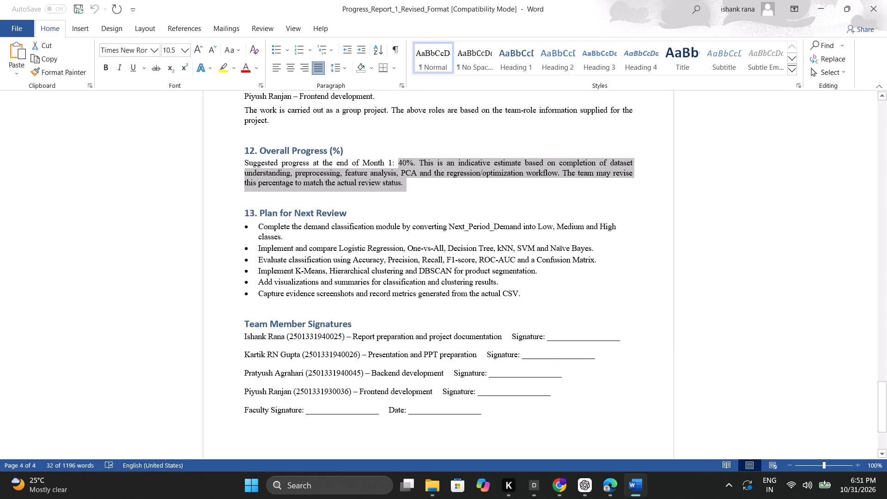
{"action": "scroll", "coordinate": [366, 260], "scroll_direction": "down", "scroll_amount": 1}
{"action": "left_click_drag", "start_coordinate": [258, 132], "coordinate": [446, 152]}
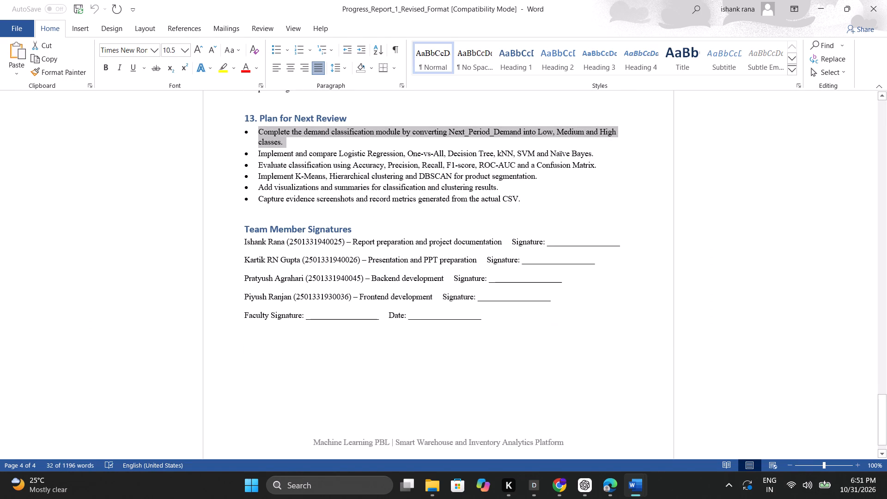
{"action": "left_click_drag", "start_coordinate": [446, 152], "coordinate": [525, 197]}
{"action": "key", "text": "ctrl+c"}
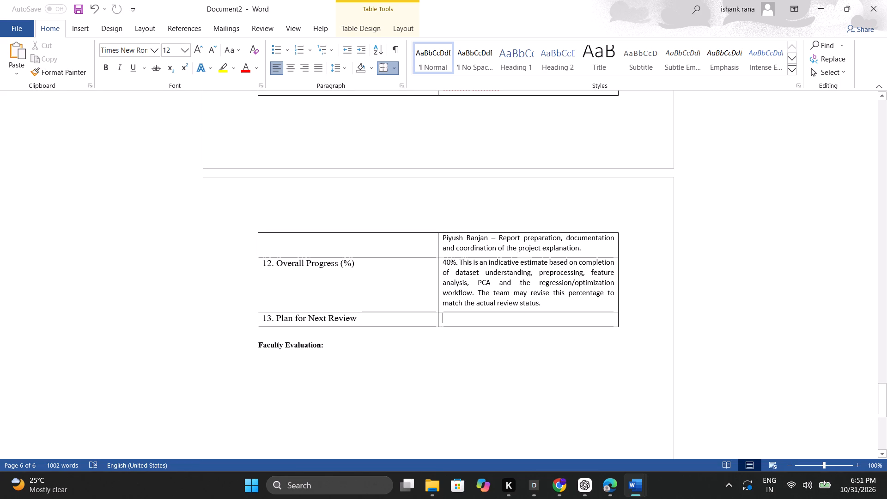
{"action": "key", "text": "ctrl+v"}
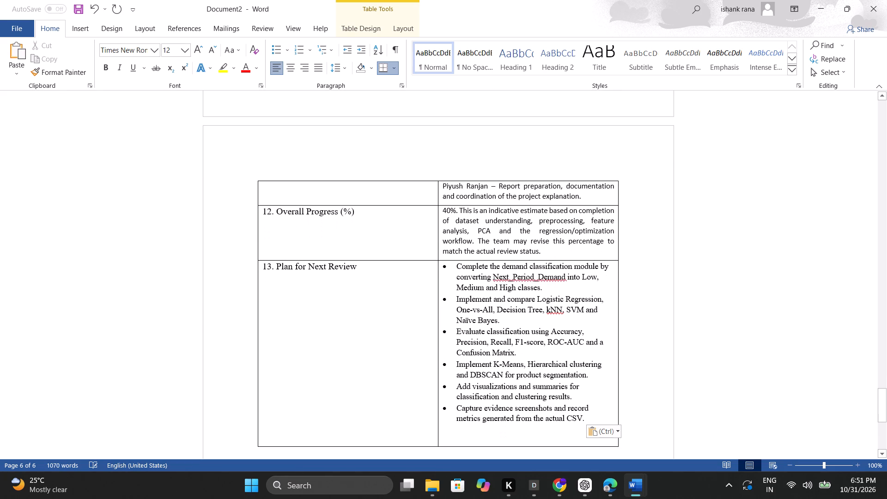
{"action": "key", "text": "BackSpace"}
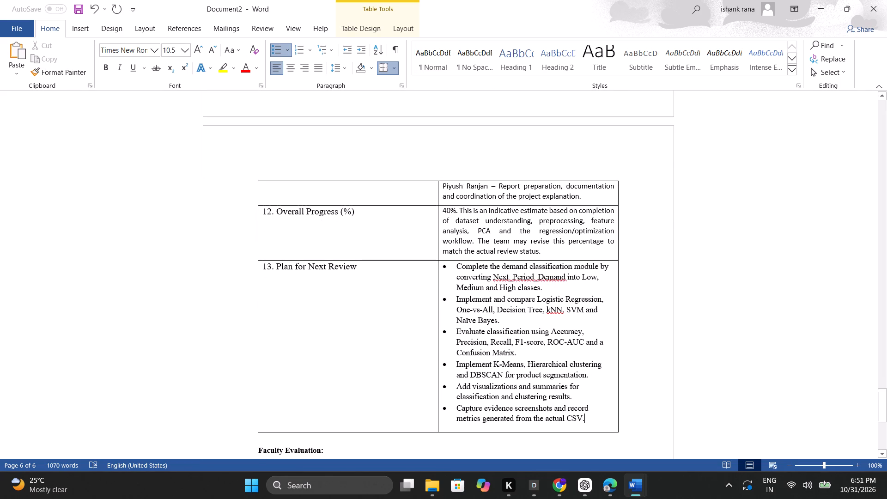
Format all of Document2's text in Times New Roman at size 12.
{"action": "scroll", "coordinate": [469, 225], "scroll_direction": "up", "scroll_amount": 12}
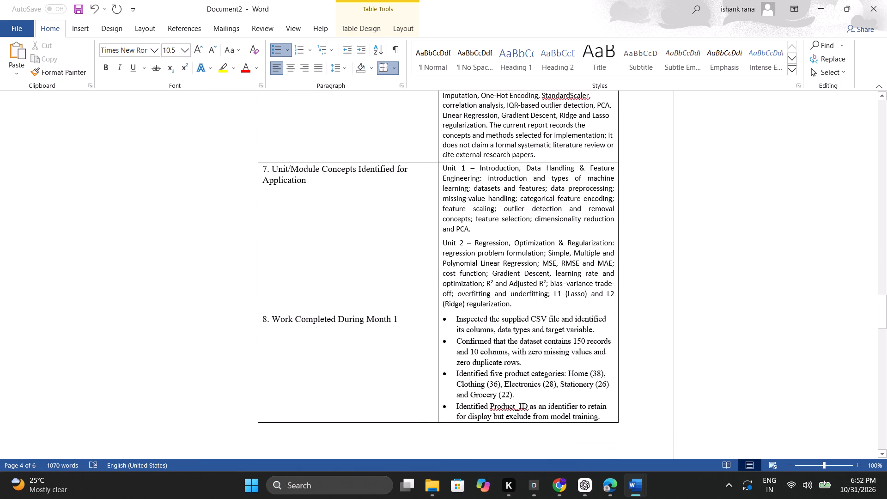
{"action": "scroll", "coordinate": [424, 174], "scroll_direction": "up", "scroll_amount": 2}
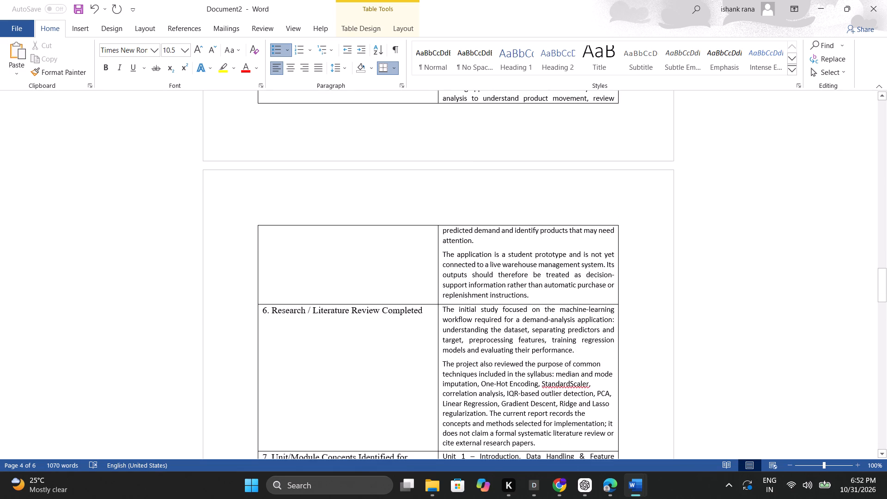
{"action": "scroll", "coordinate": [424, 174], "scroll_direction": "up", "scroll_amount": 3}
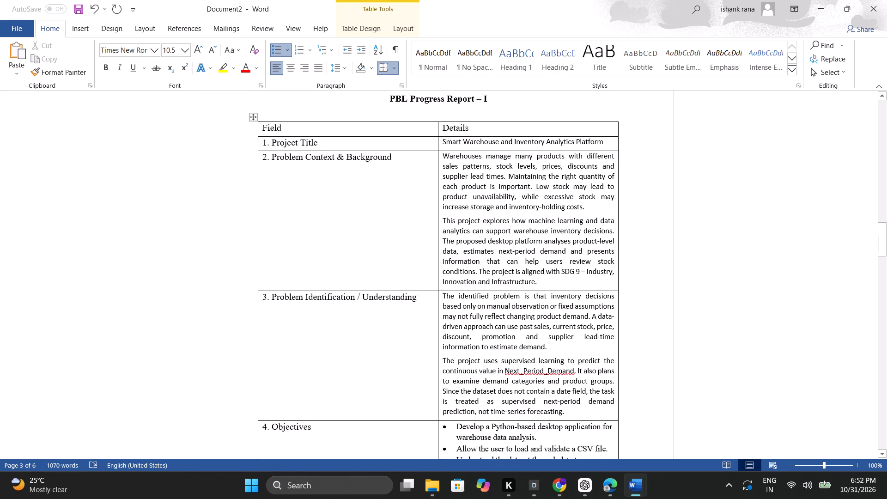
{"action": "key", "text": "ctrl+a"}
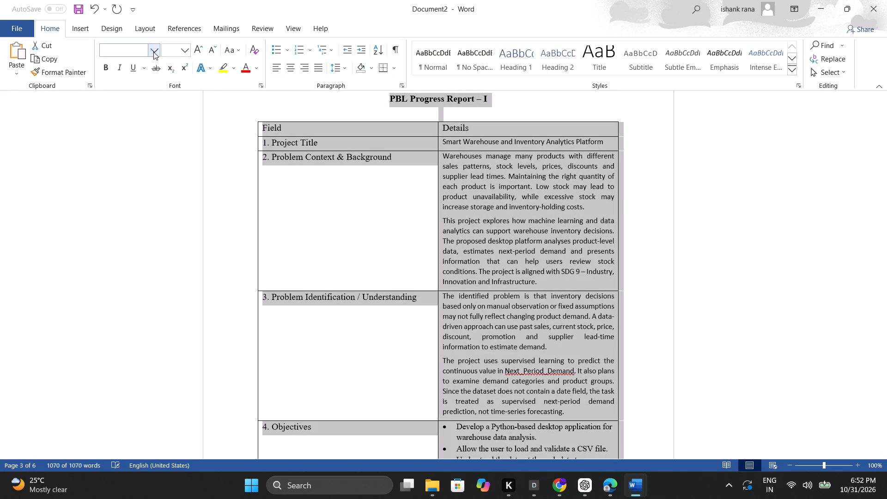
{"action": "left_click", "coordinate": [153, 52]}
{"action": "left_click", "coordinate": [161, 116]}
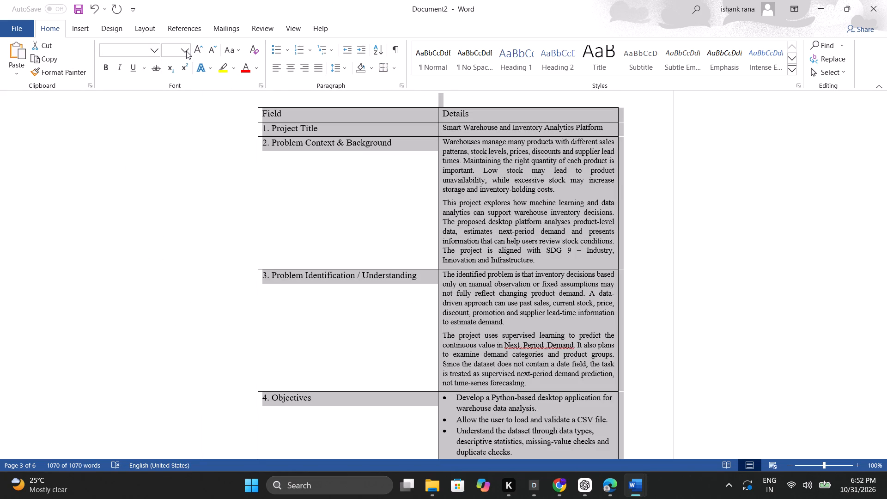
{"action": "left_click", "coordinate": [186, 51]}
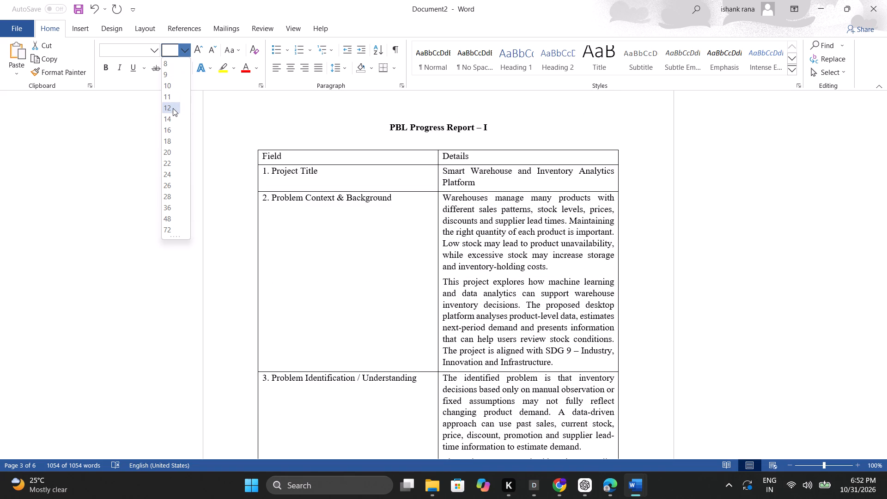
{"action": "left_click", "coordinate": [173, 108]}
{"action": "left_click", "coordinate": [413, 255]}
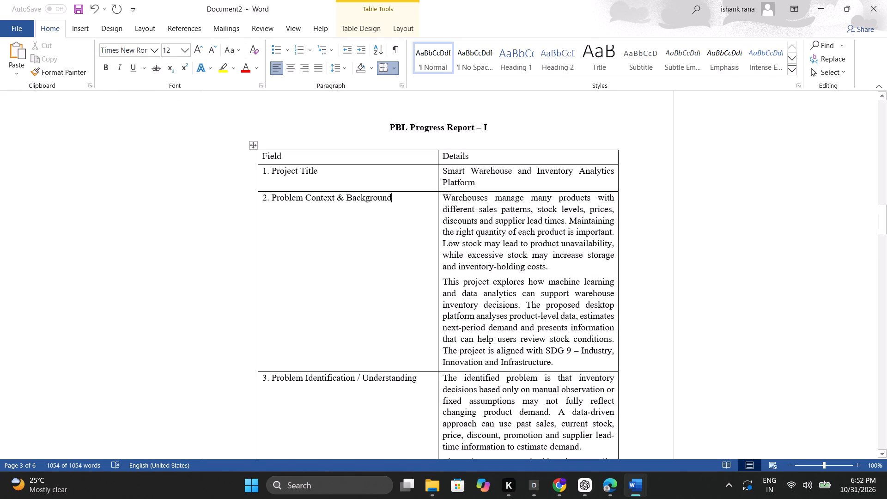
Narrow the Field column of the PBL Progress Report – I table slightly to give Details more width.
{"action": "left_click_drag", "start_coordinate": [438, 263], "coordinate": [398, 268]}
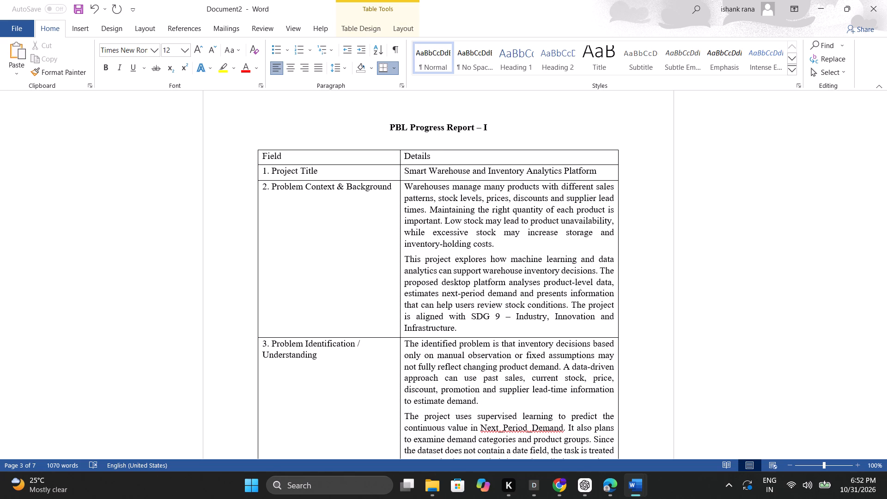
Review the reformatted PBL Progress Report – I table from Project Title through Plan for Next Review and the Faculty Evaluation heading.
{"action": "scroll", "coordinate": [456, 271], "scroll_direction": "down", "scroll_amount": 1}
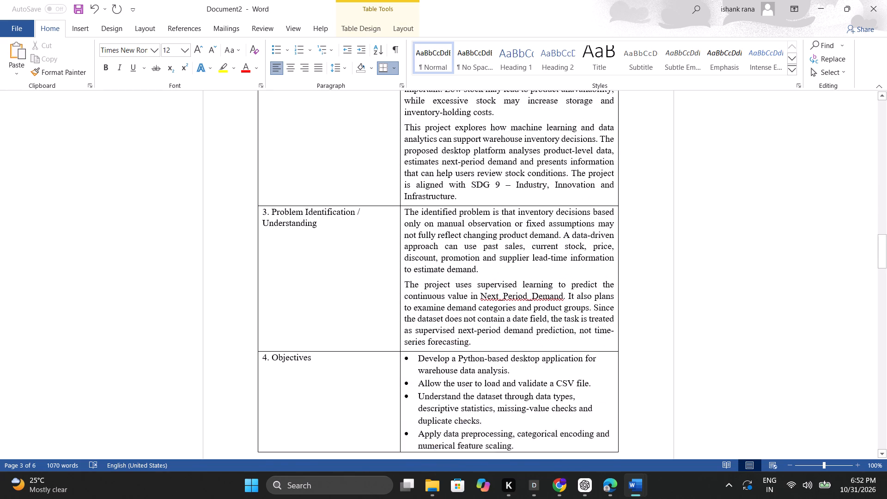
{"action": "scroll", "coordinate": [456, 271], "scroll_direction": "down", "scroll_amount": 5}
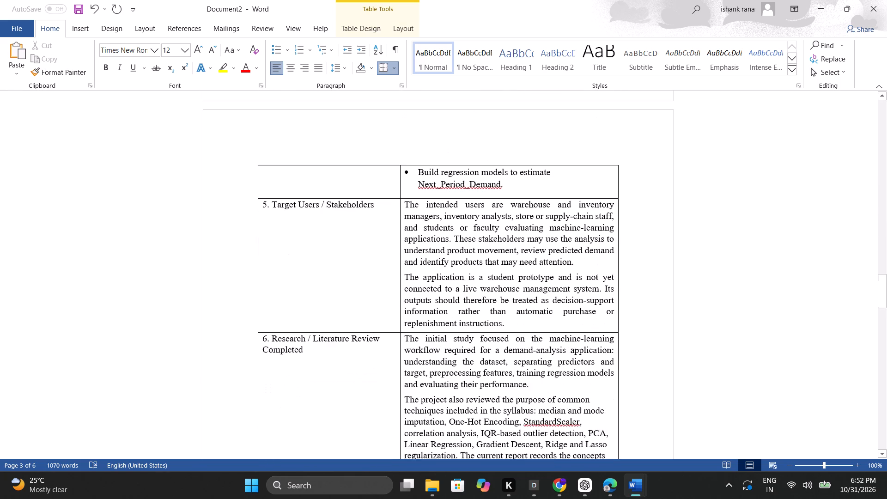
{"action": "scroll", "coordinate": [456, 271], "scroll_direction": "down", "scroll_amount": 1}
{"action": "scroll", "coordinate": [405, 222], "scroll_direction": "down", "scroll_amount": 2}
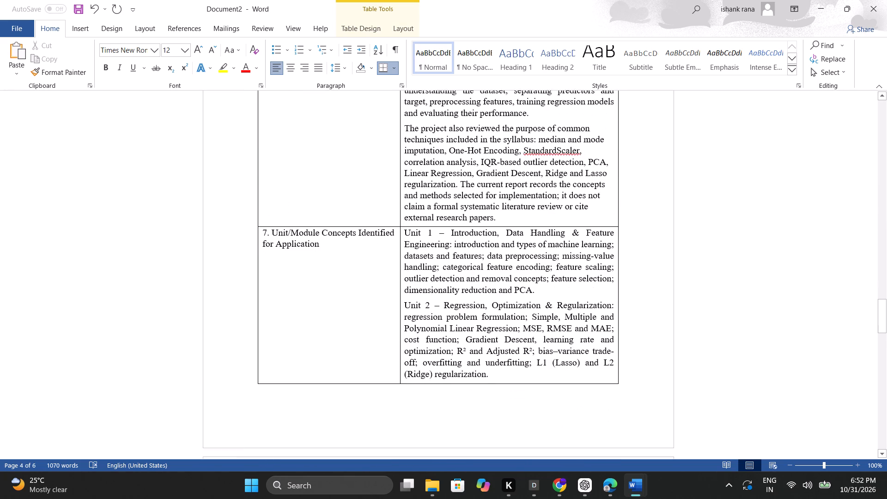
{"action": "scroll", "coordinate": [405, 222], "scroll_direction": "down", "scroll_amount": 4}
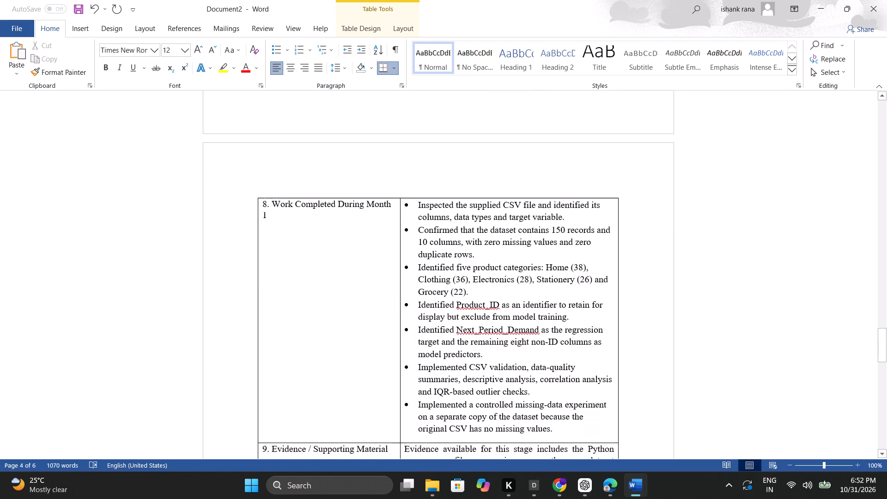
{"action": "scroll", "coordinate": [405, 222], "scroll_direction": "down", "scroll_amount": 3}
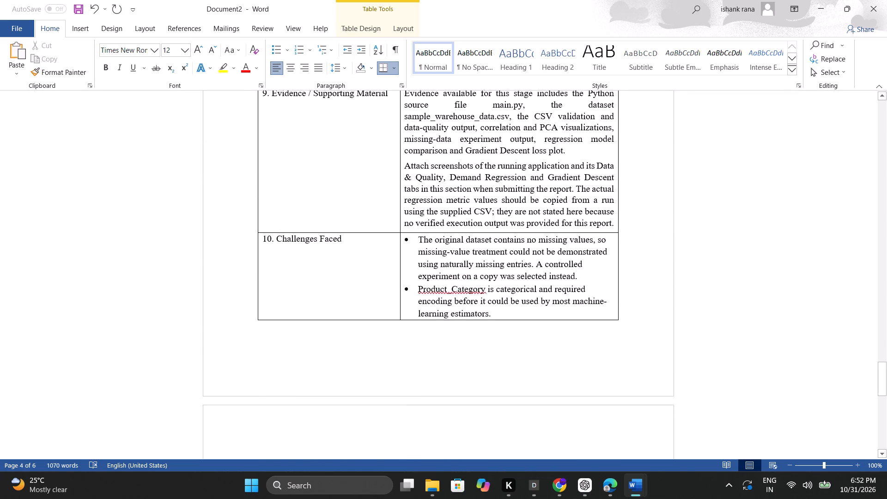
{"action": "scroll", "coordinate": [405, 222], "scroll_direction": "down", "scroll_amount": 7}
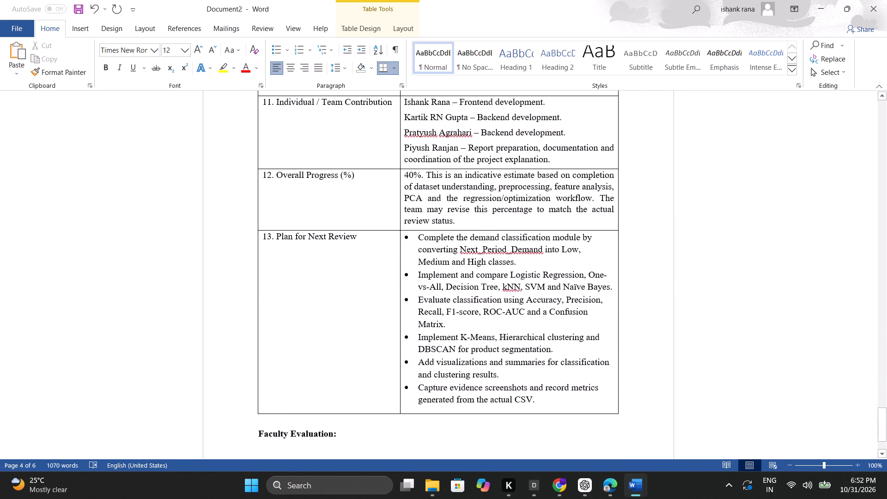
{"action": "scroll", "coordinate": [405, 222], "scroll_direction": "down", "scroll_amount": 5}
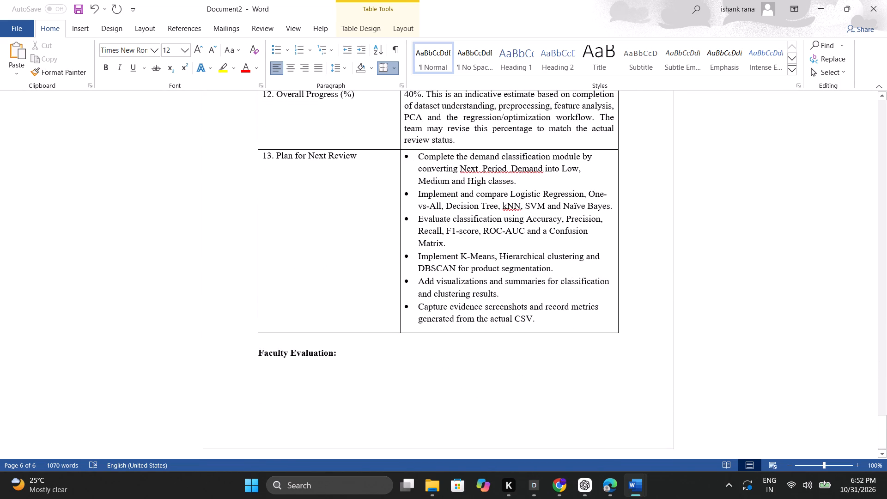
{"action": "left_click", "coordinate": [345, 354]}
{"action": "scroll", "coordinate": [374, 219], "scroll_direction": "up", "scroll_amount": 2}
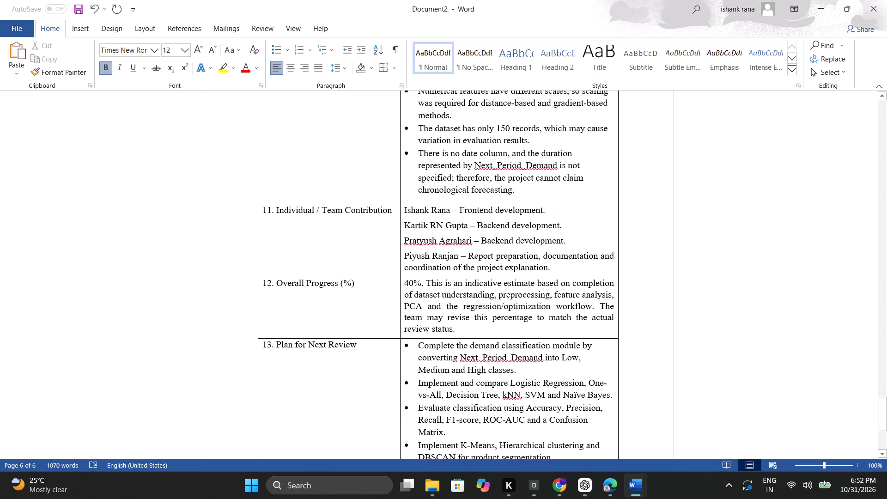
{"action": "scroll", "coordinate": [374, 219], "scroll_direction": "up", "scroll_amount": 4}
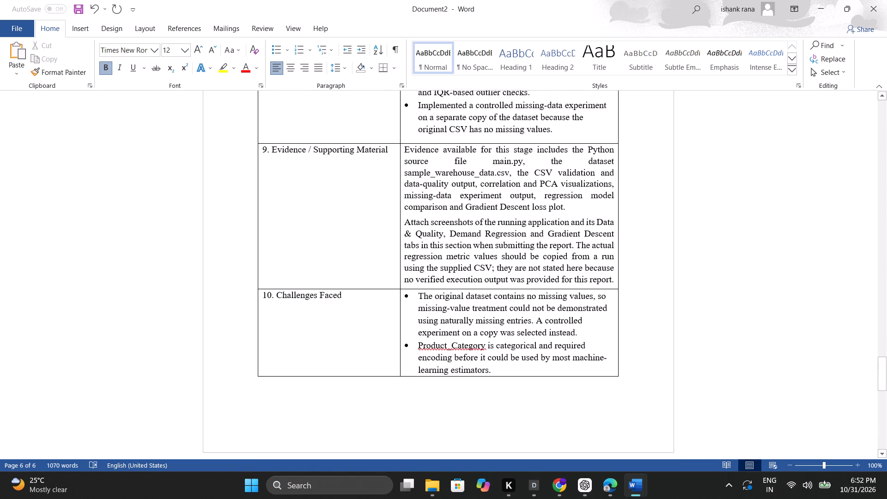
{"action": "scroll", "coordinate": [374, 219], "scroll_direction": "up", "scroll_amount": 5}
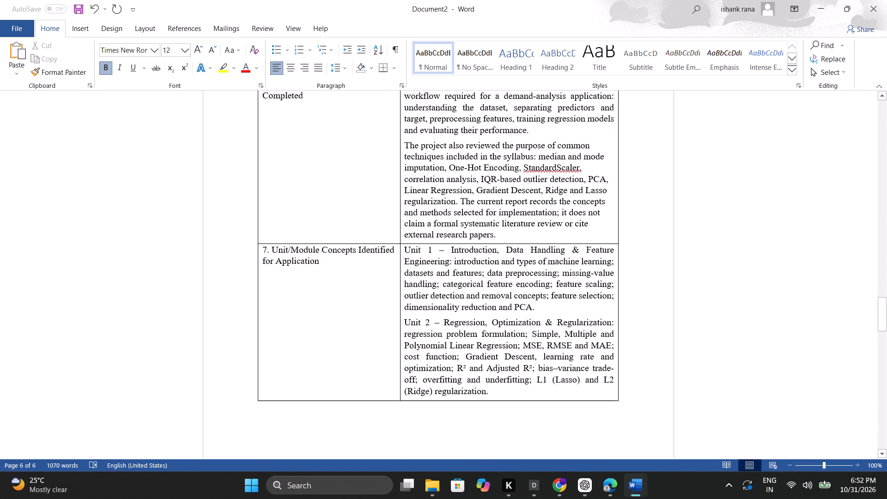
{"action": "scroll", "coordinate": [374, 219], "scroll_direction": "up", "scroll_amount": 2}
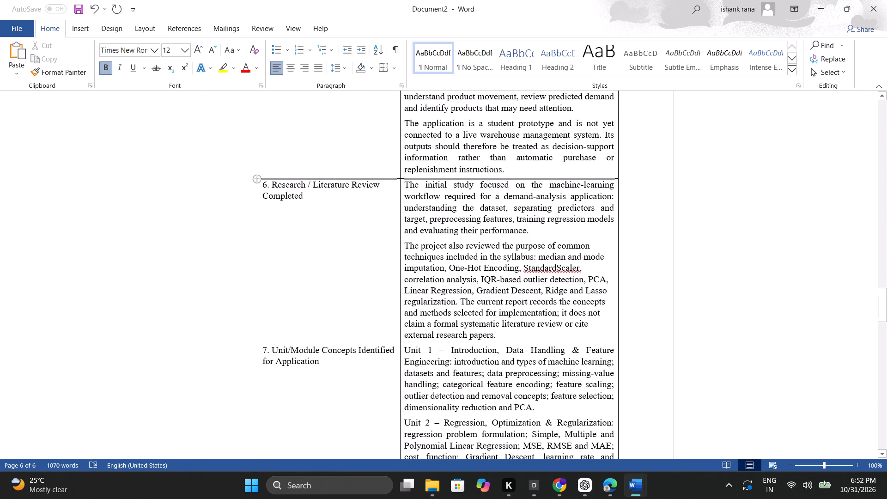
{"action": "scroll", "coordinate": [269, 186], "scroll_direction": "up", "scroll_amount": 4}
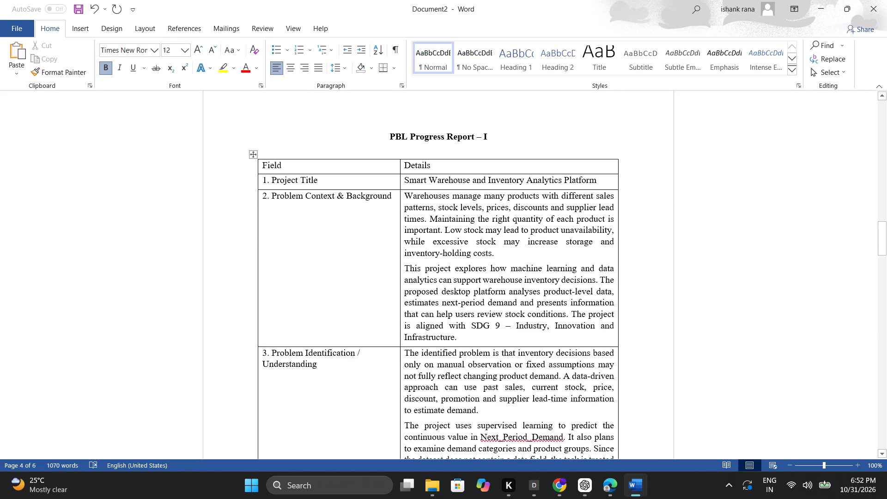
{"action": "scroll", "coordinate": [269, 186], "scroll_direction": "up", "scroll_amount": 2}
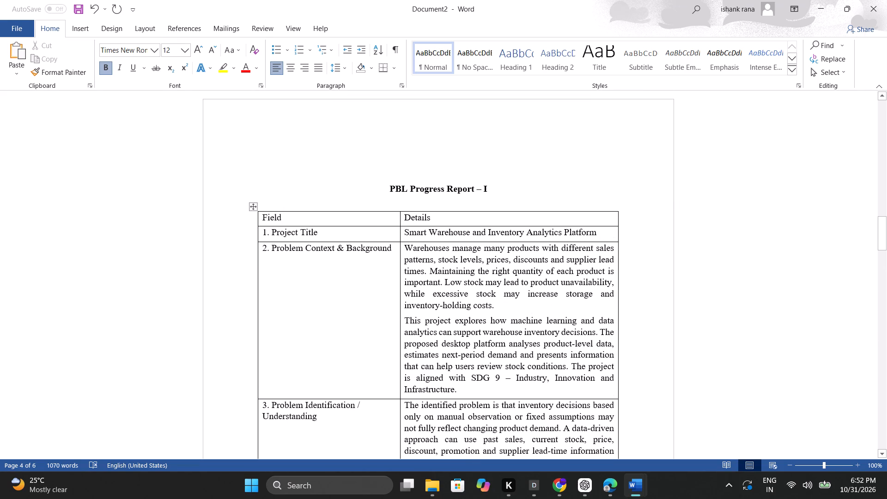
Extend the table's left edge nearly to the page edge and shift the Field/Details divider left, making the Details column much wider.
{"action": "left_click_drag", "start_coordinate": [257, 266], "coordinate": [214, 272]}
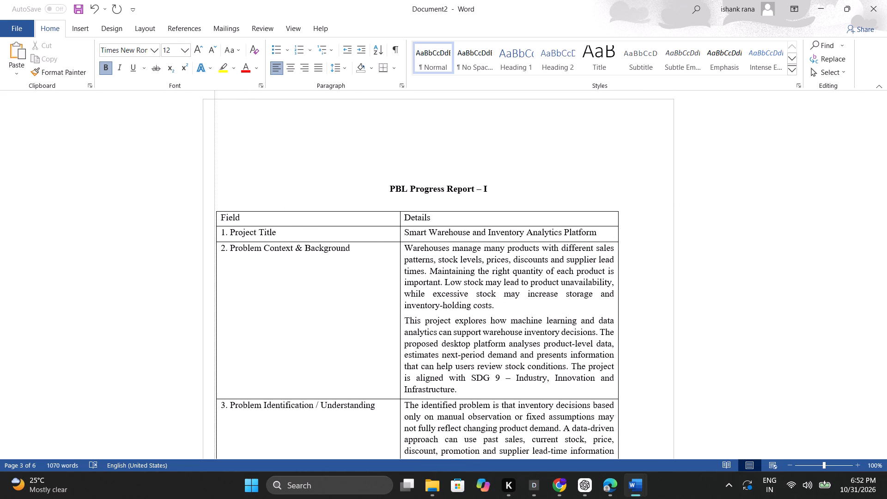
{"action": "left_click_drag", "start_coordinate": [214, 272], "coordinate": [214, 274]}
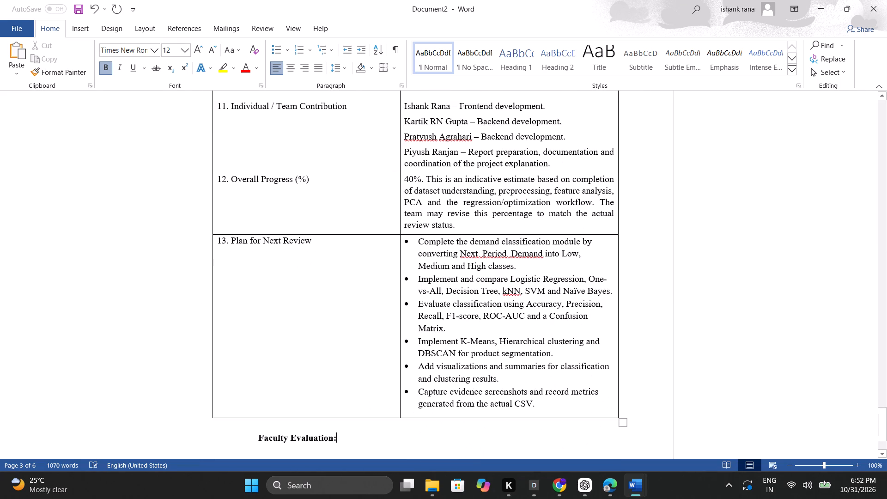
{"action": "left_click_drag", "start_coordinate": [400, 277], "coordinate": [338, 283]}
Extend the Details column's right edge through the page margin, nearly to the page's right edge.
{"action": "scroll", "coordinate": [406, 206], "scroll_direction": "up", "scroll_amount": 2}
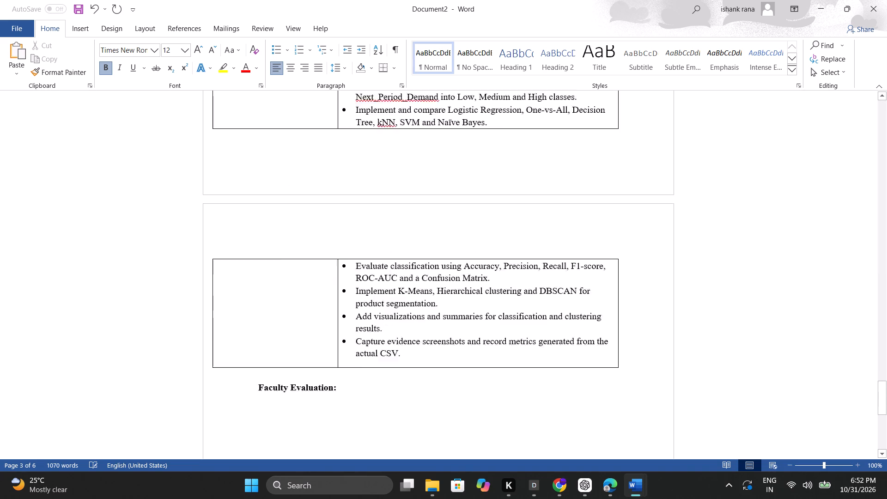
{"action": "scroll", "coordinate": [406, 206], "scroll_direction": "up", "scroll_amount": 7}
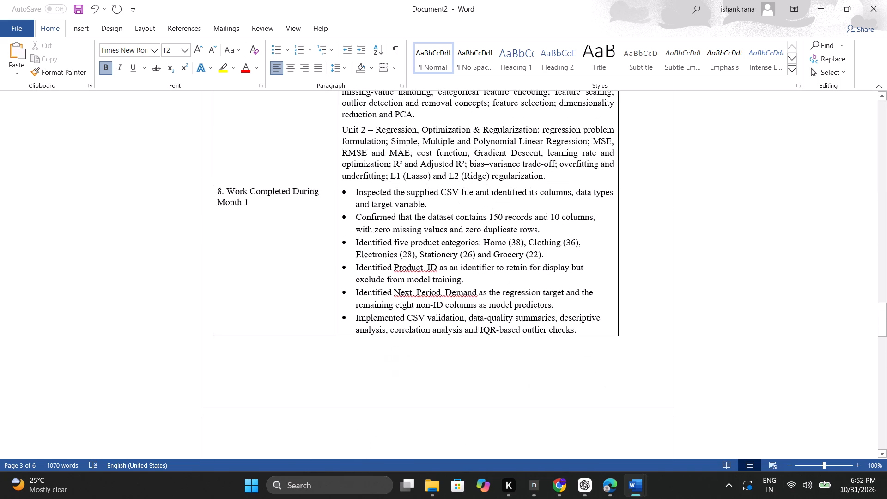
{"action": "scroll", "coordinate": [406, 206], "scroll_direction": "up", "scroll_amount": 6}
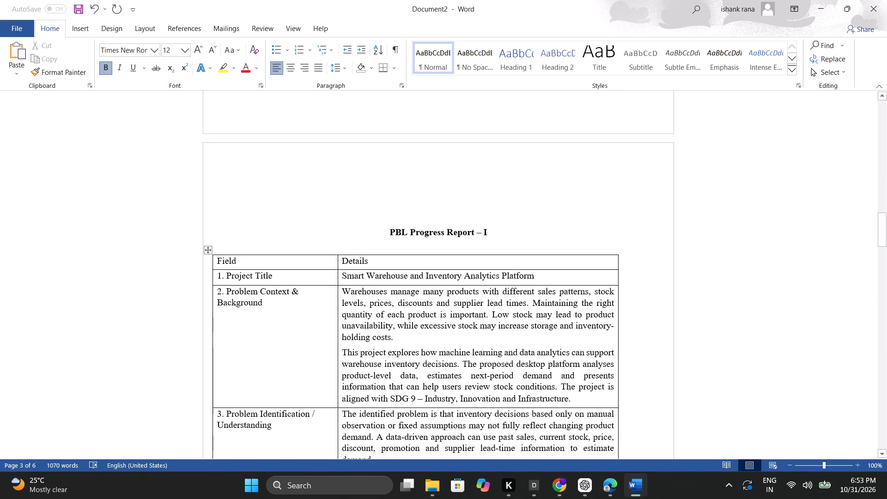
{"action": "scroll", "coordinate": [406, 206], "scroll_direction": "down", "scroll_amount": 1}
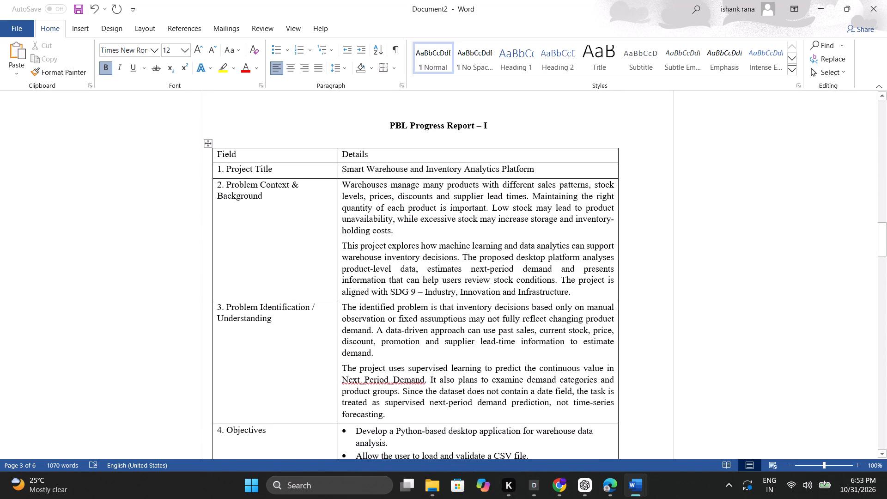
{"action": "left_click_drag", "start_coordinate": [617, 232], "coordinate": [653, 230]}
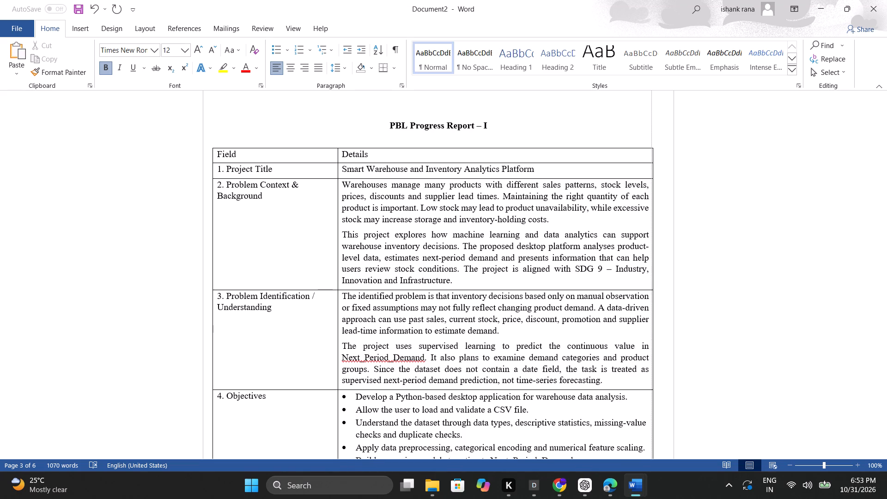
{"action": "left_click_drag", "start_coordinate": [653, 230], "coordinate": [665, 233]}
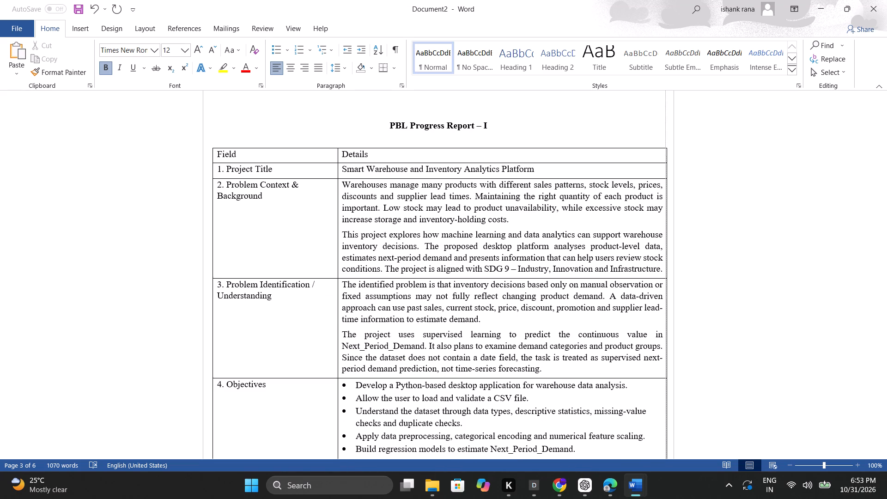
Pull the Details column's right edge of the PBL Progress Report – I table slightly inward from the page edge.
{"action": "left_click_drag", "start_coordinate": [665, 233], "coordinate": [664, 234]}
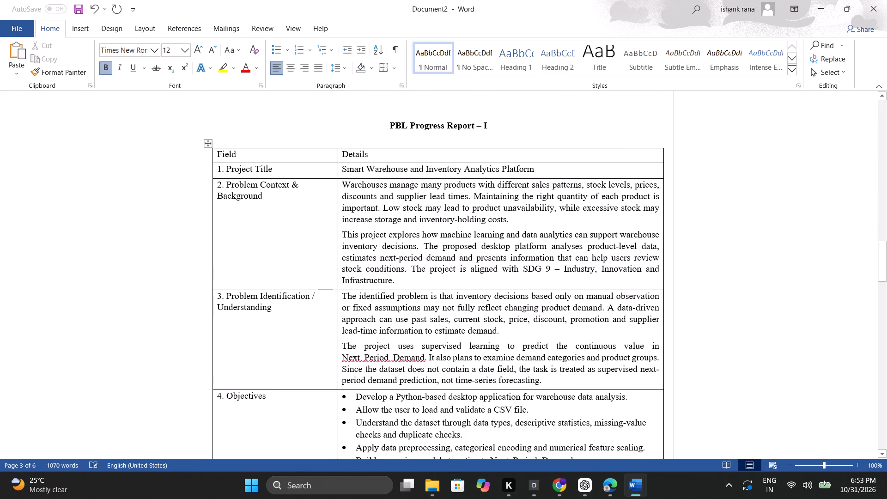
Review the resized PBL Progress Report – I table through Plan for Next Review and the Faculty Evaluation heading.
{"action": "scroll", "coordinate": [535, 247], "scroll_direction": "down", "scroll_amount": 5}
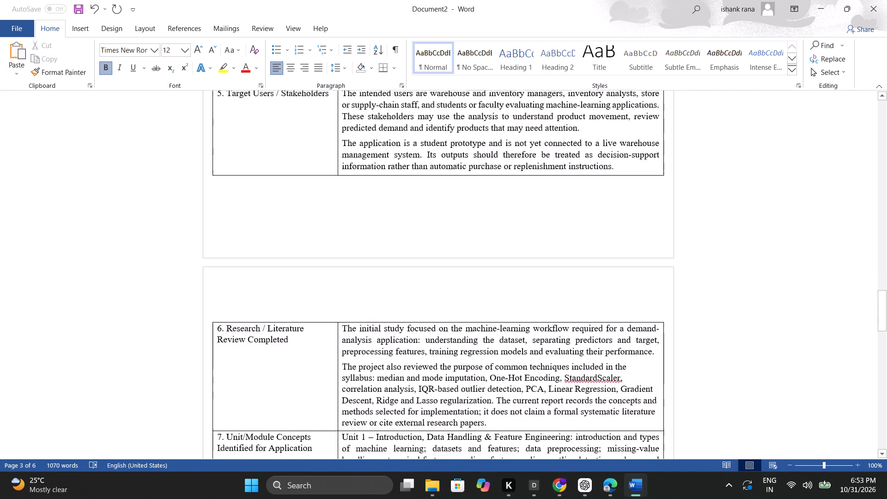
{"action": "scroll", "coordinate": [535, 247], "scroll_direction": "down", "scroll_amount": 4}
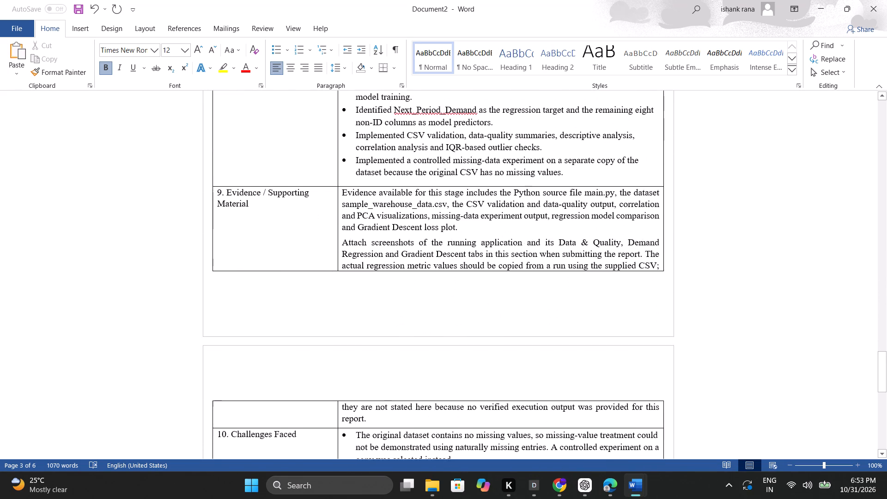
{"action": "scroll", "coordinate": [535, 247], "scroll_direction": "down", "scroll_amount": 3}
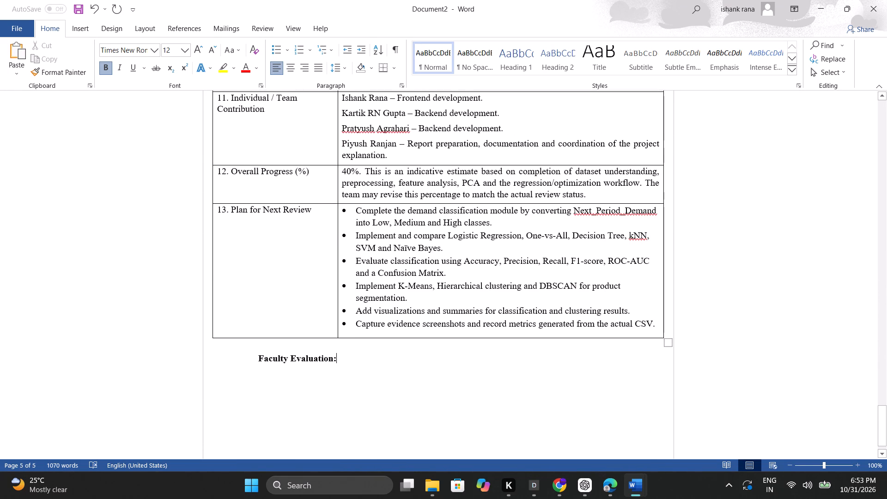
{"action": "scroll", "coordinate": [438, 192], "scroll_direction": "down", "scroll_amount": 1}
Append TWINNING after BTech CSE-AIML in the Program and Branch Name line on the cover page.
{"action": "scroll", "coordinate": [438, 192], "scroll_direction": "up", "scroll_amount": 10}
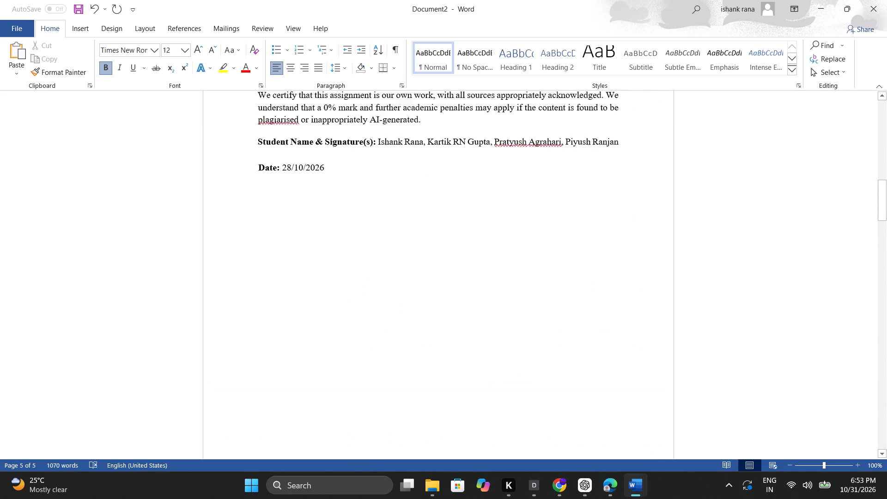
{"action": "scroll", "coordinate": [438, 192], "scroll_direction": "up", "scroll_amount": 5}
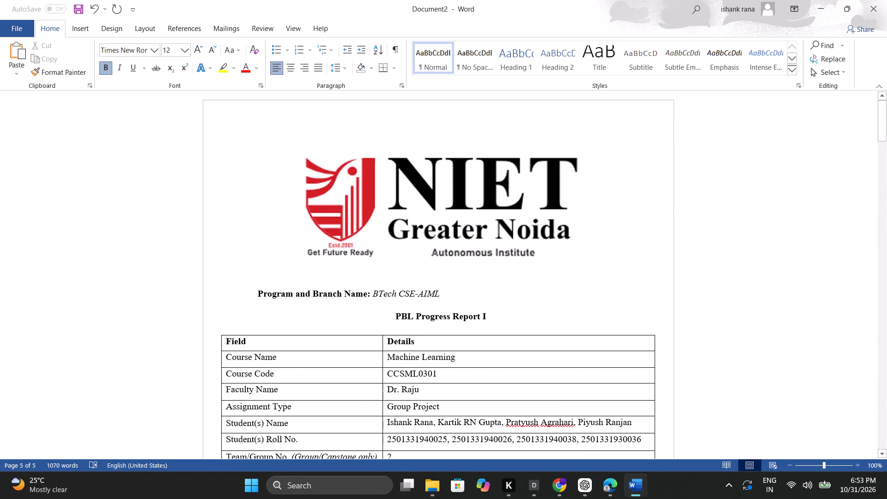
{"action": "scroll", "coordinate": [478, 294], "scroll_direction": "down", "scroll_amount": 1}
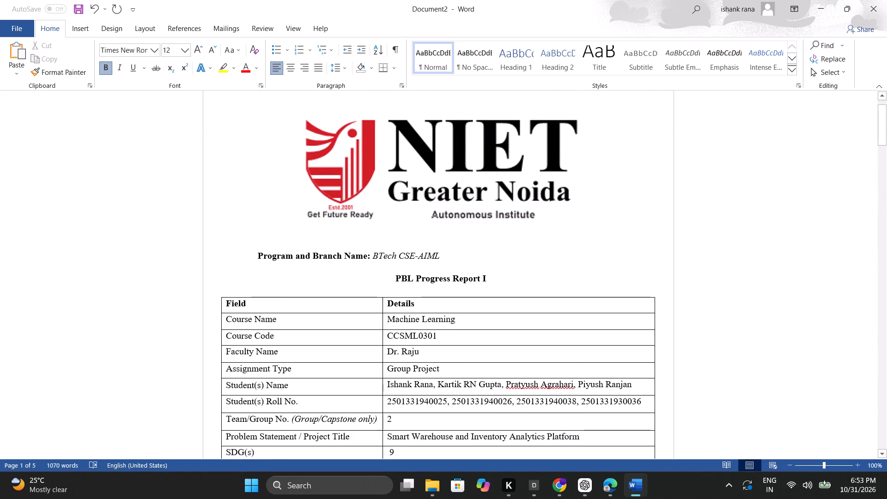
{"action": "left_click", "coordinate": [453, 255]}
{"action": "key", "text": "space"}
{"action": "key", "text": "t"}
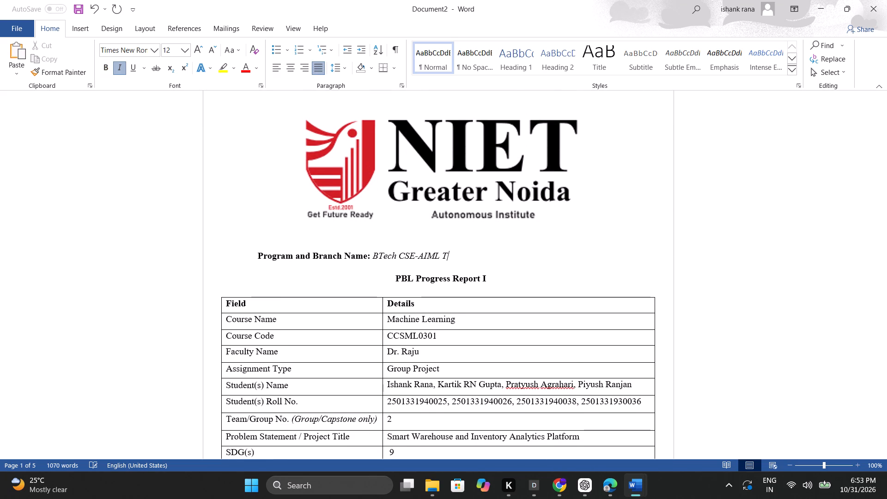
{"action": "key", "text": "w"}
{"action": "type", "text": "WINNING"}
Replace the Reporting Month entry in the cover page table with Month 1.
{"action": "scroll", "coordinate": [496, 288], "scroll_direction": "down", "scroll_amount": 1}
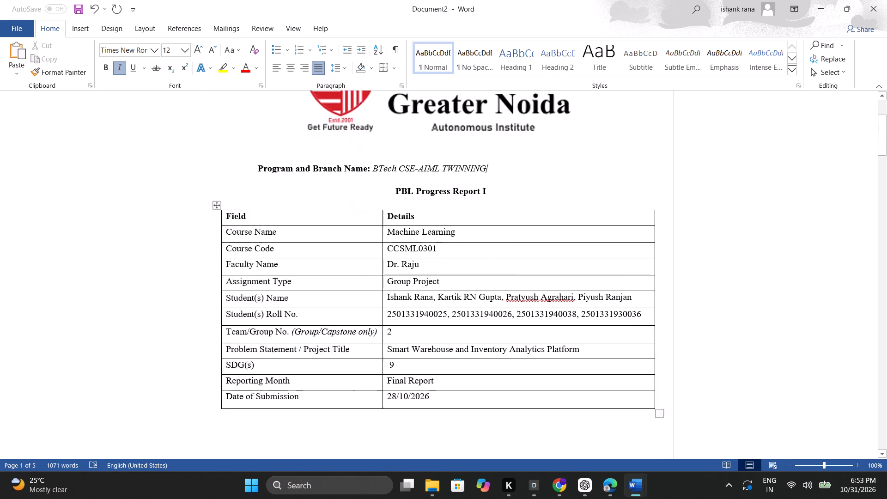
{"action": "scroll", "coordinate": [496, 288], "scroll_direction": "down", "scroll_amount": 3}
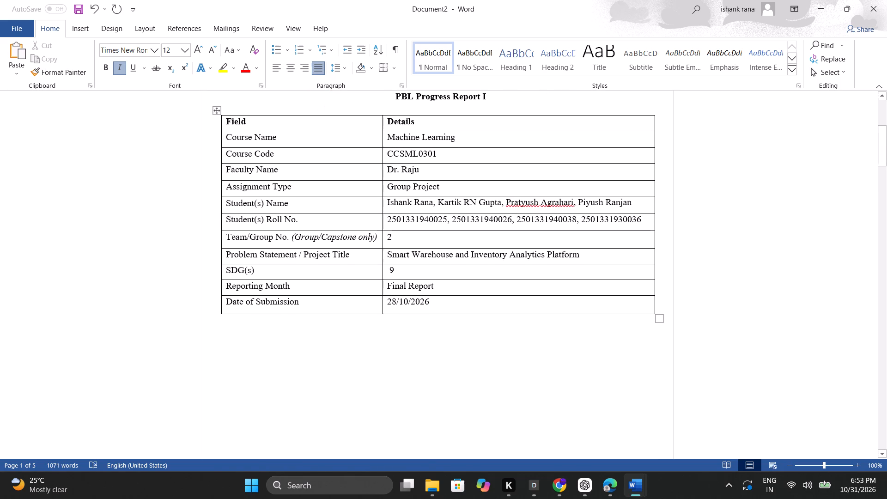
{"action": "left_click_drag", "start_coordinate": [446, 287], "coordinate": [385, 284]}
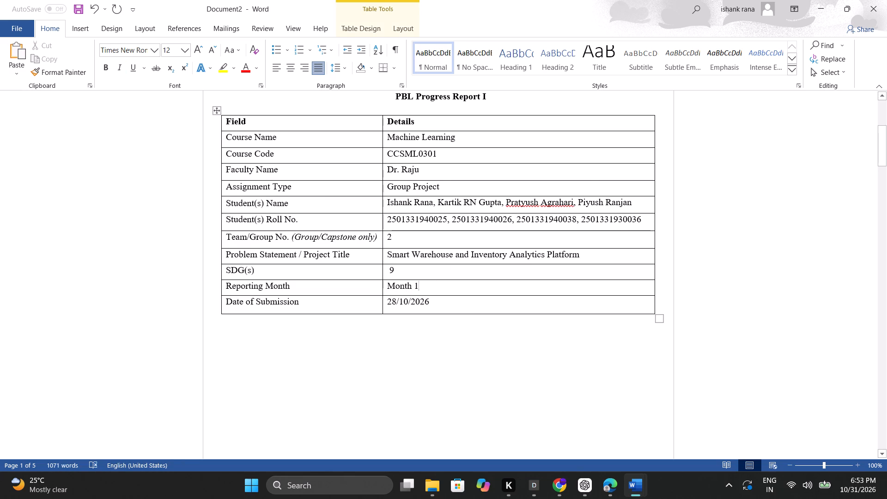
Change the Date of Submission in the cover page table to 31/10/2026.
{"action": "scroll", "coordinate": [447, 322], "scroll_direction": "down", "scroll_amount": 1}
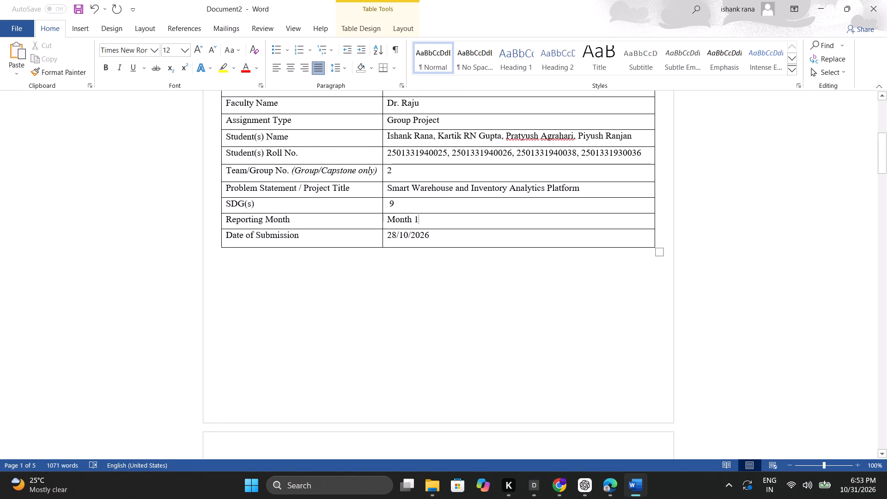
{"action": "left_click", "coordinate": [395, 236]}
{"action": "key", "text": "BackSpace"}
{"action": "key", "text": "BackSpace"}
{"action": "type", "text": "31"}
Change the date under the Student Declaration to 31/10/2026.
{"action": "scroll", "coordinate": [395, 236], "scroll_direction": "down", "scroll_amount": 2}
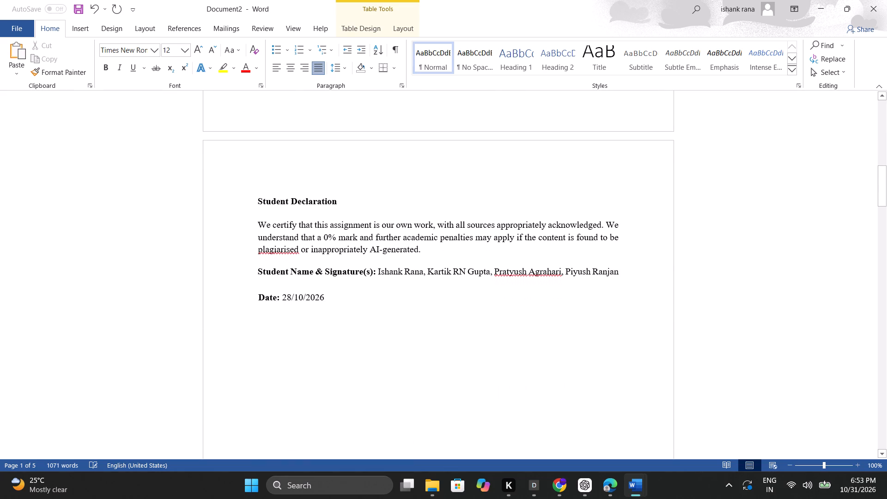
{"action": "left_click", "coordinate": [291, 294]}
{"action": "key", "text": "BackSpace"}
{"action": "key", "text": "BackSpace"}
{"action": "type", "text": "31"}
Check the rest of the report from the Student Declaration through the progress table to the Faculty Evaluation heading.
{"action": "scroll", "coordinate": [291, 294], "scroll_direction": "down", "scroll_amount": 1}
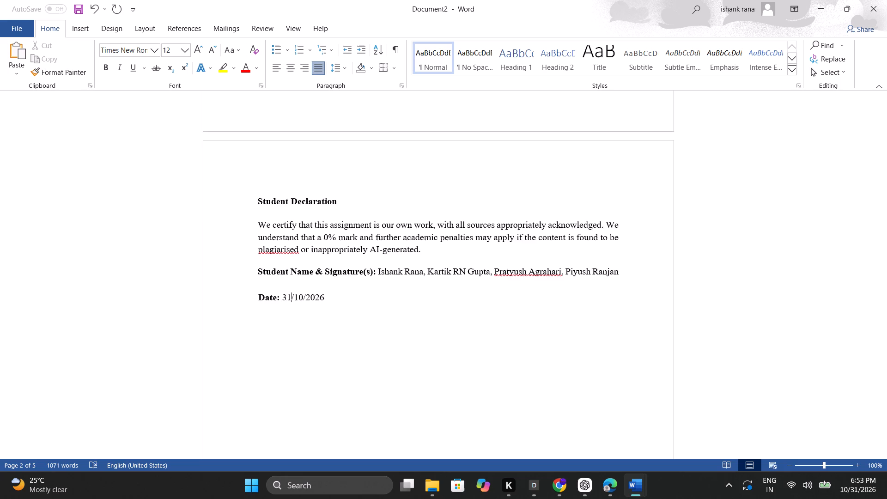
{"action": "scroll", "coordinate": [291, 294], "scroll_direction": "down", "scroll_amount": 3}
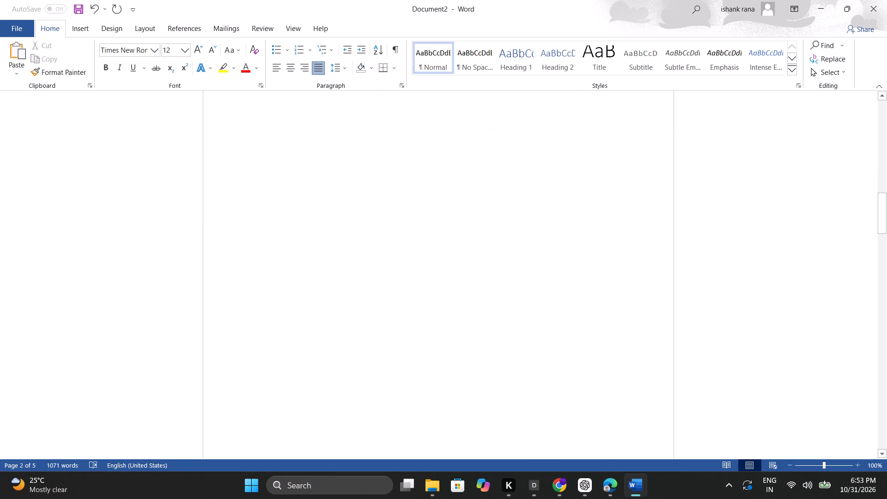
{"action": "scroll", "coordinate": [291, 294], "scroll_direction": "down", "scroll_amount": 4}
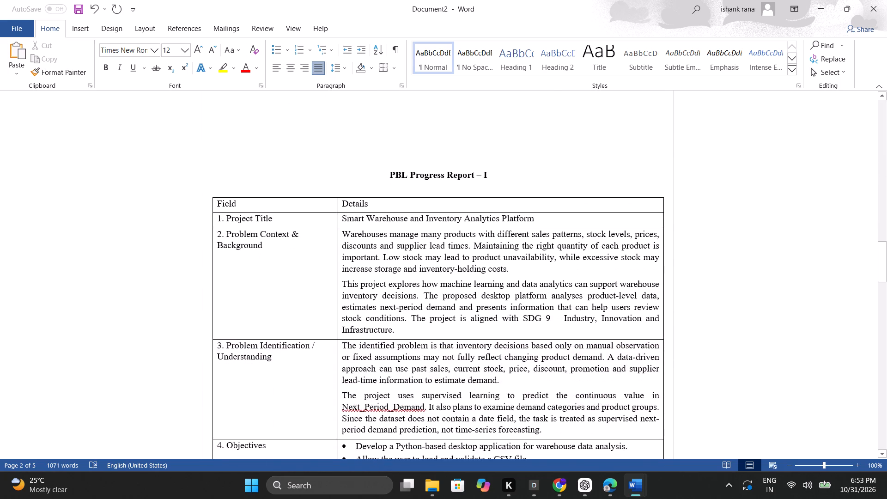
{"action": "scroll", "coordinate": [291, 294], "scroll_direction": "down", "scroll_amount": 4}
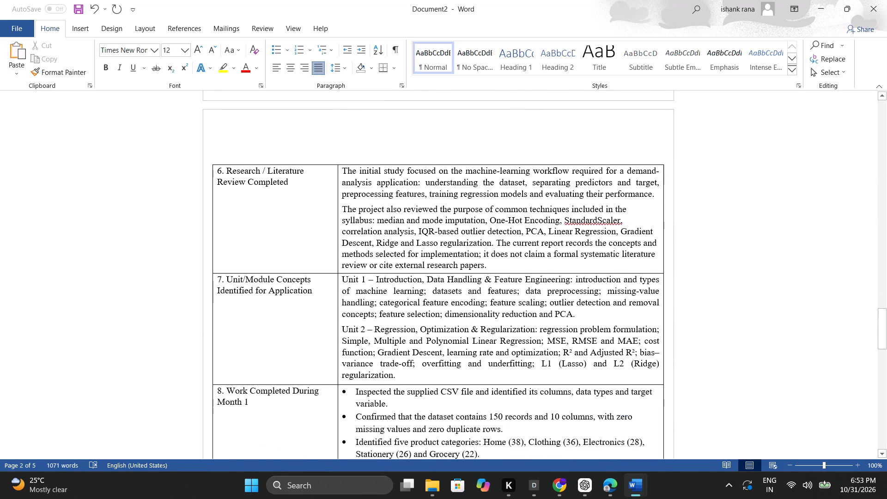
{"action": "scroll", "coordinate": [291, 294], "scroll_direction": "down", "scroll_amount": 4}
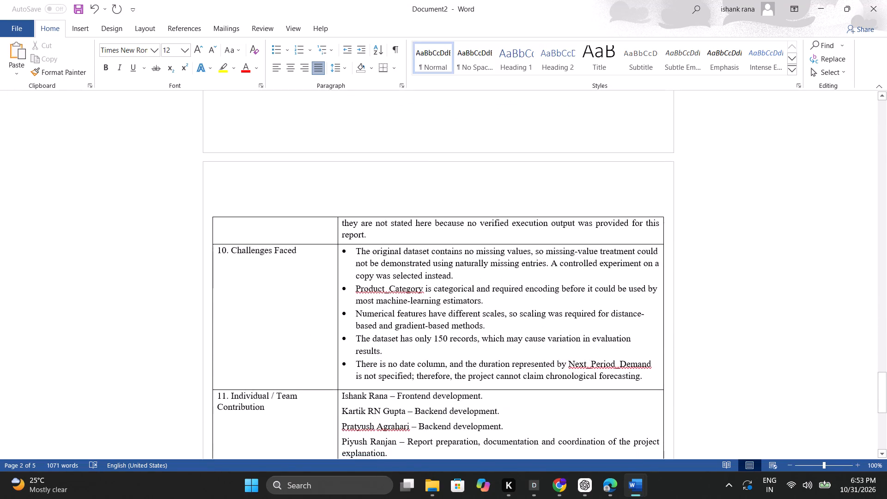
{"action": "scroll", "coordinate": [291, 294], "scroll_direction": "down", "scroll_amount": 3}
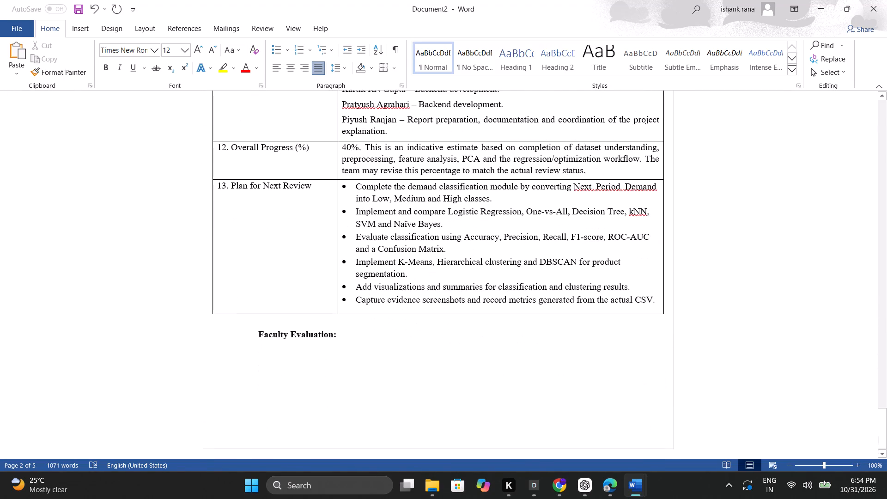
Save the report as a PDF named ML_PBL_PROGRESS_REPORT_1 in the Desktop ml folder.
{"action": "left_click", "coordinate": [22, 27]}
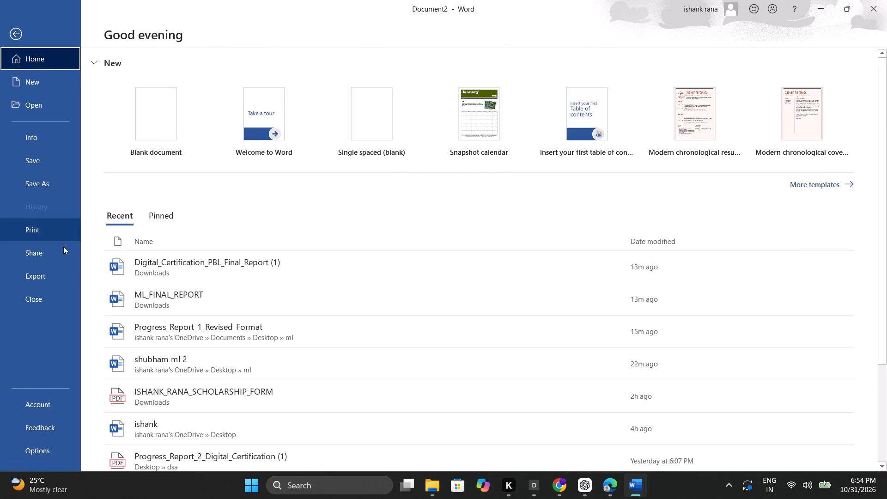
{"action": "left_click", "coordinate": [51, 180]}
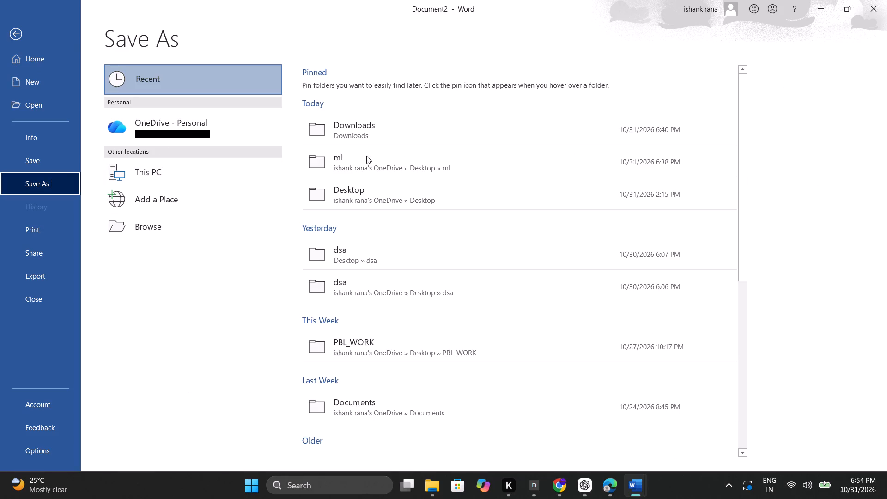
{"action": "double_click", "coordinate": [367, 156]}
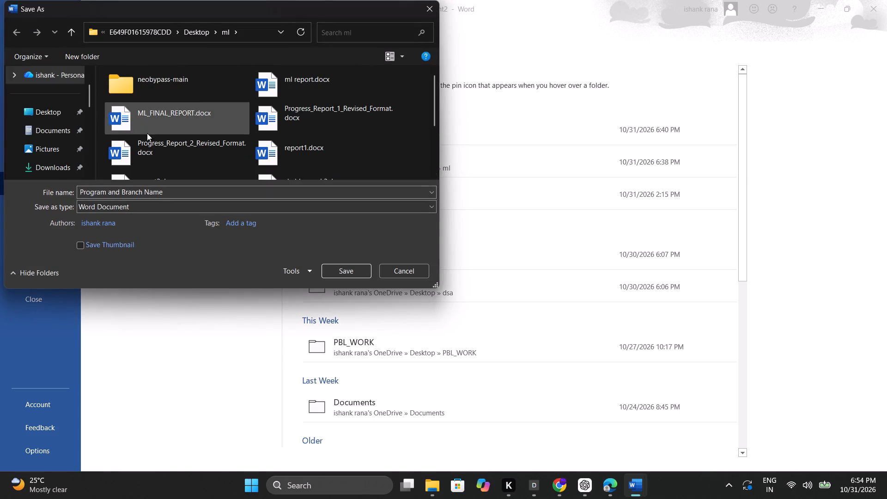
{"action": "scroll", "coordinate": [175, 138], "scroll_direction": "down", "scroll_amount": 4}
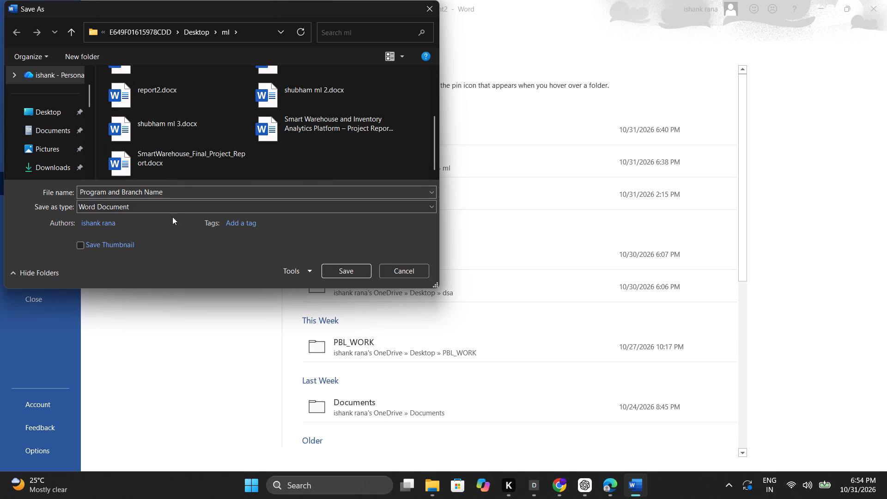
{"action": "left_click", "coordinate": [175, 209]}
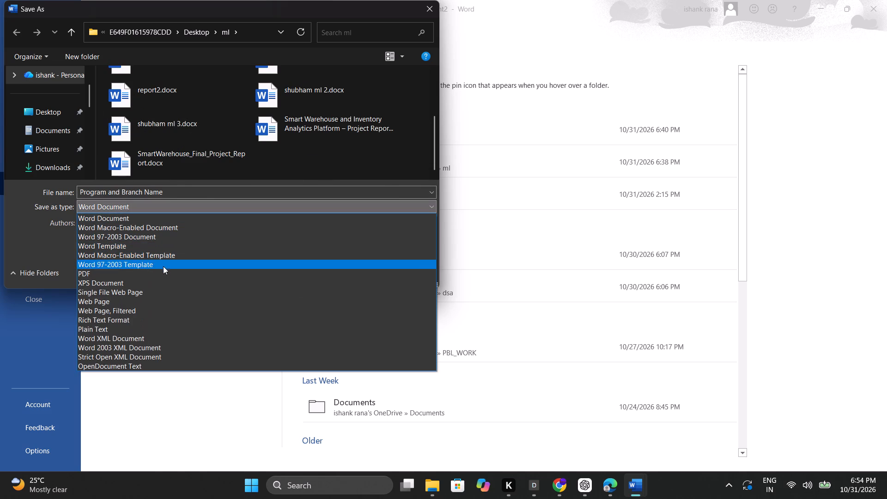
{"action": "left_click", "coordinate": [164, 269]}
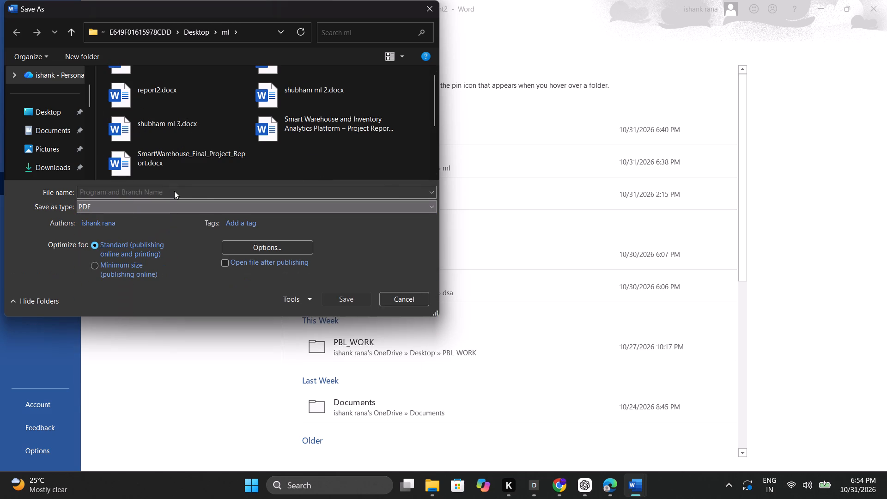
{"action": "left_click", "coordinate": [174, 190]}
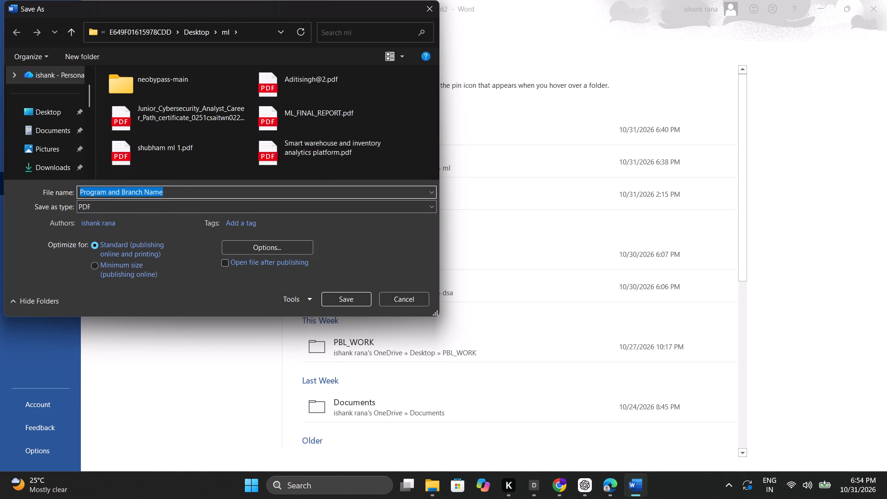
{"action": "type", "text": "ML_PBL_PROGRESS"}
{"action": "type", "text": "_REPORT"}
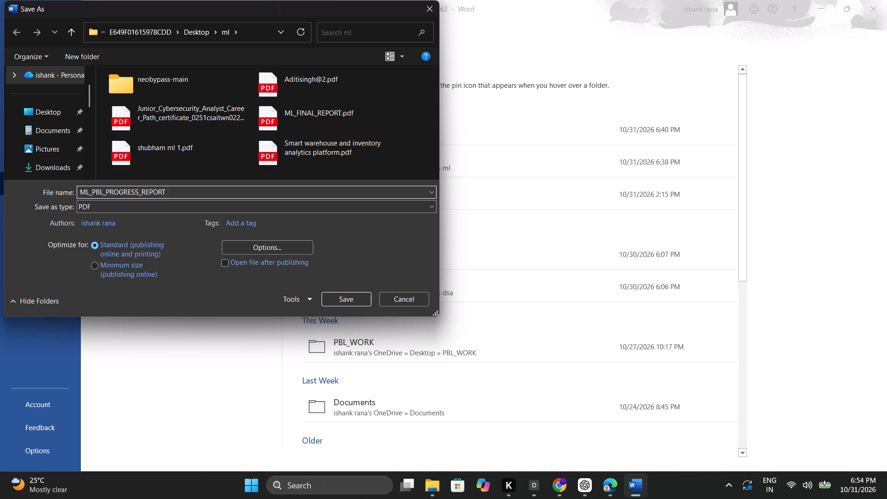
{"action": "type", "text": "_1"}
{"action": "left_click", "coordinate": [354, 298]}
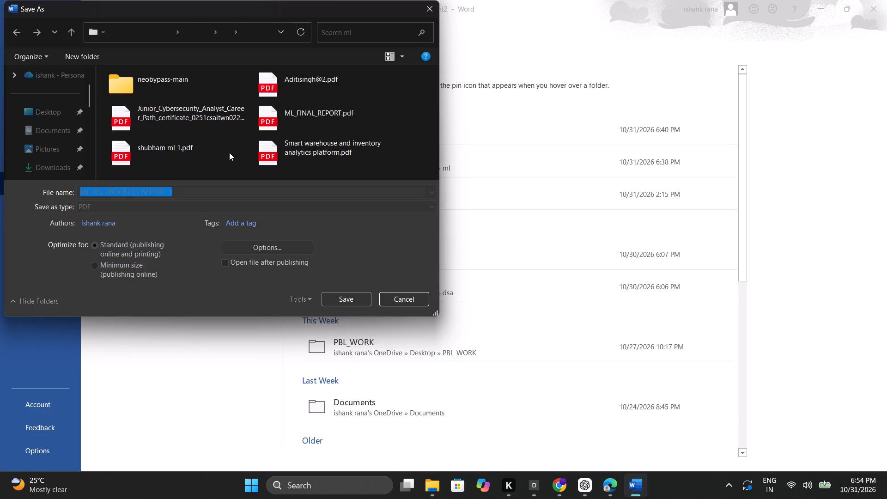
{"action": "scroll", "coordinate": [229, 152], "scroll_direction": "down", "scroll_amount": 1}
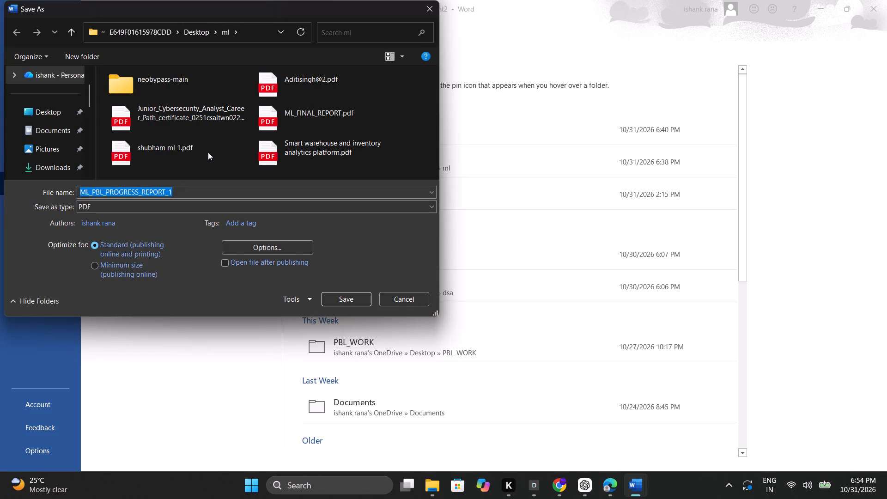
{"action": "scroll", "coordinate": [208, 152], "scroll_direction": "down", "scroll_amount": 2}
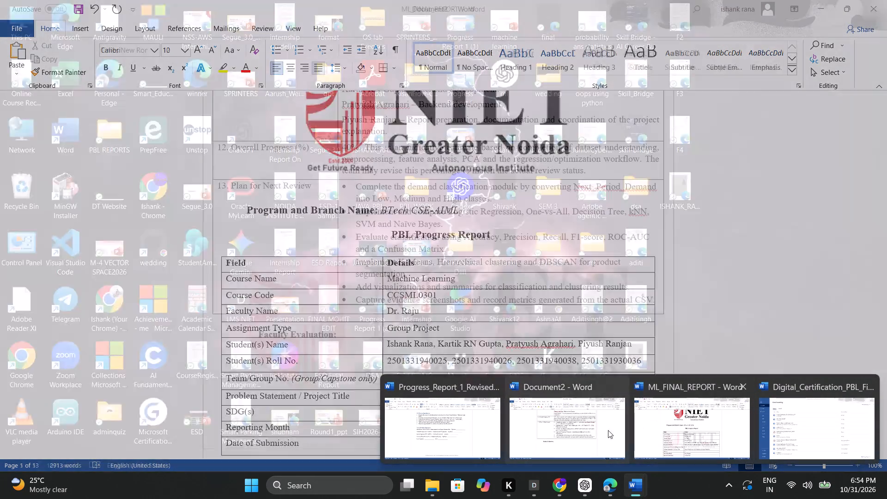
Switch back to the Document2 window.
{"action": "left_click", "coordinate": [583, 429]}
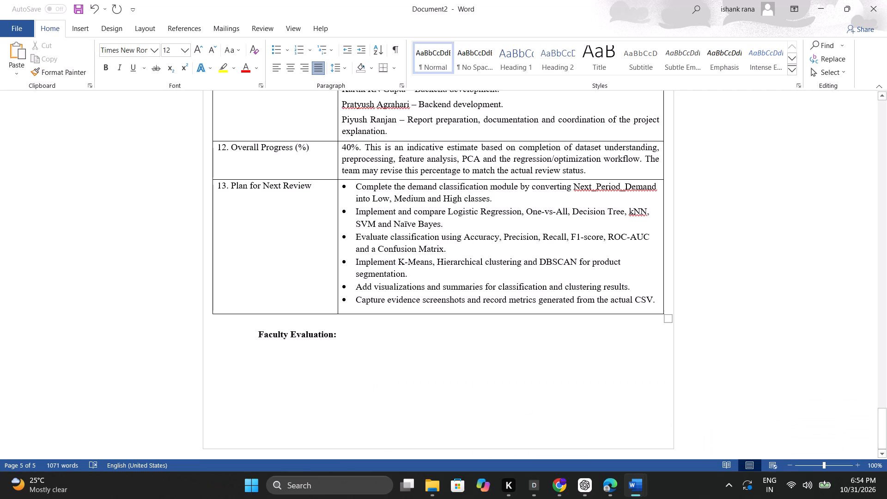
Copy everything in Document2 from the NIET logo on the cover through the end of the Student Declaration page.
{"action": "scroll", "coordinate": [389, 302], "scroll_direction": "up", "scroll_amount": 13}
{"action": "scroll", "coordinate": [389, 302], "scroll_direction": "up", "scroll_amount": 8}
{"action": "scroll", "coordinate": [389, 302], "scroll_direction": "down", "scroll_amount": 1}
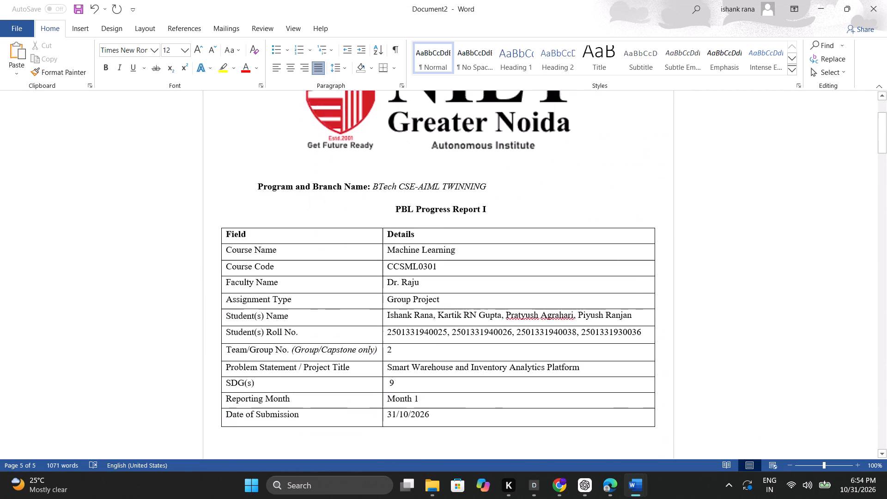
{"action": "scroll", "coordinate": [389, 302], "scroll_direction": "down", "scroll_amount": 1}
{"action": "scroll", "coordinate": [389, 302], "scroll_direction": "up", "scroll_amount": 1}
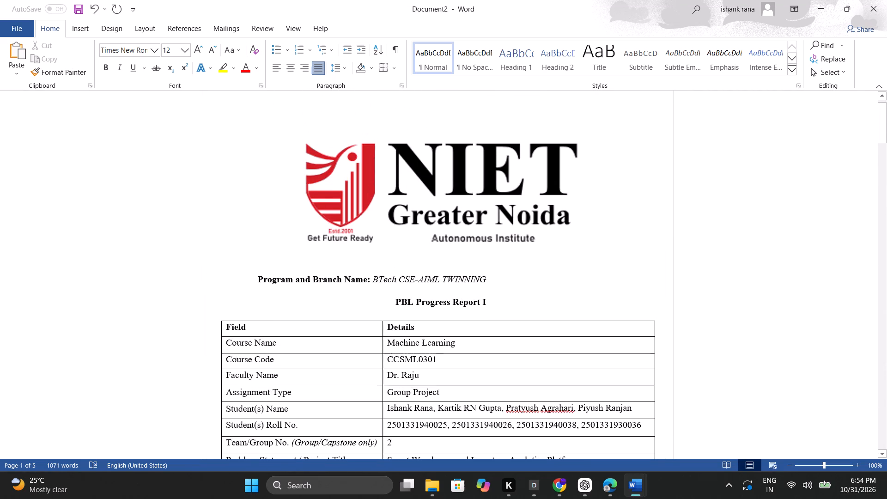
{"action": "left_click", "coordinate": [230, 102]}
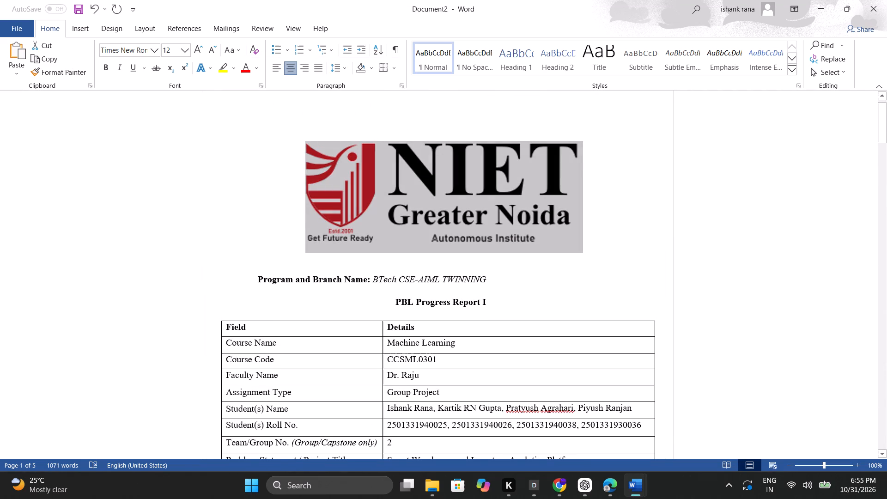
{"action": "left_click", "coordinate": [249, 104]}
{"action": "left_click", "coordinate": [299, 135]}
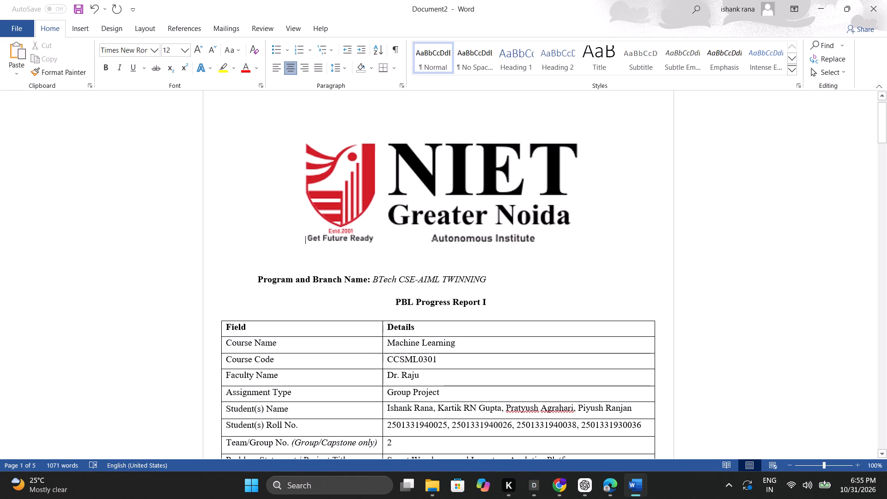
{"action": "left_click_drag", "start_coordinate": [298, 127], "coordinate": [486, 445]}
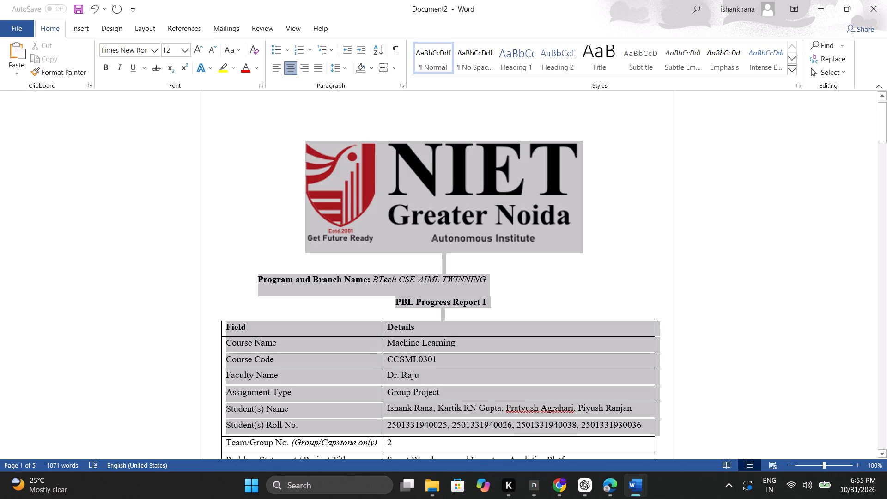
{"action": "left_click_drag", "start_coordinate": [486, 445], "coordinate": [462, 484]}
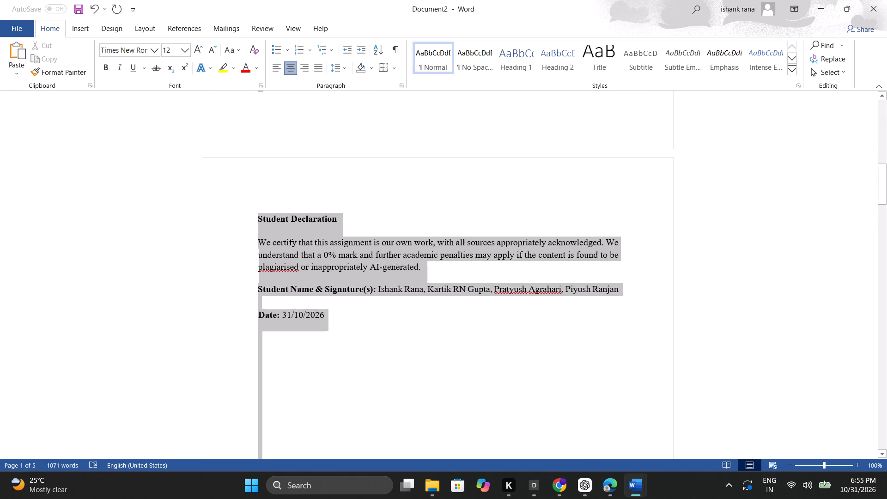
{"action": "left_click_drag", "start_coordinate": [462, 484], "coordinate": [407, 437]}
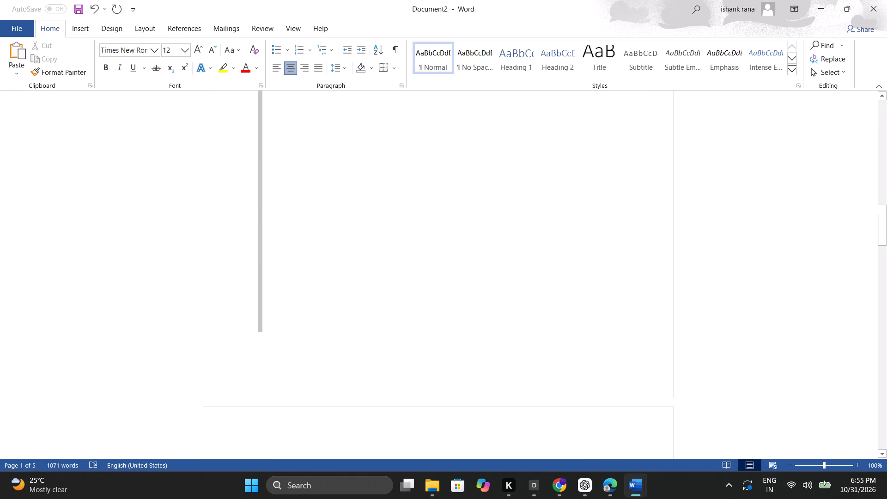
{"action": "left_click_drag", "start_coordinate": [407, 437], "coordinate": [373, 377]}
{"action": "key", "text": "ctrl+c"}
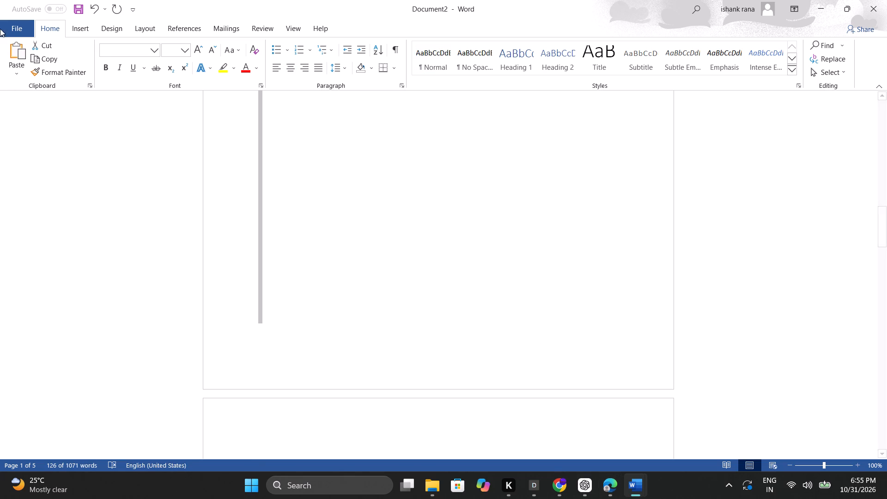
Create a blank document and paste the copied cover and Student Declaration pages into it.
{"action": "left_click", "coordinate": [12, 30]}
{"action": "left_click", "coordinate": [134, 100]}
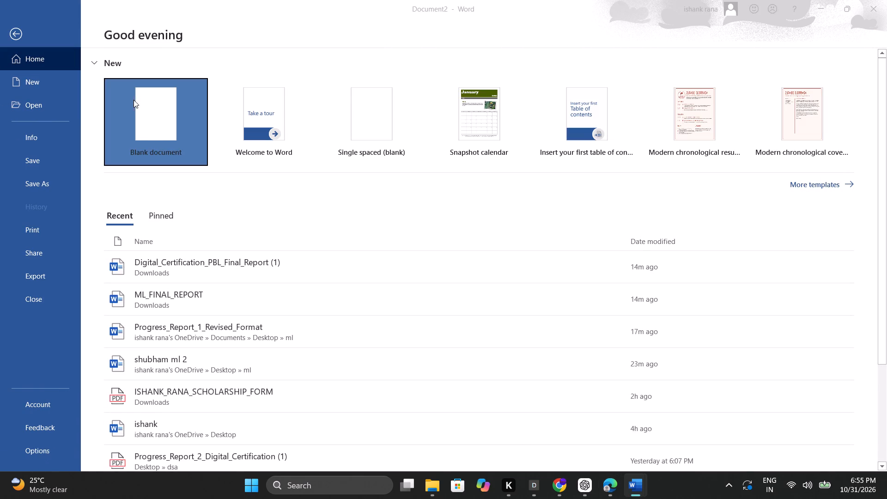
{"action": "left_click", "coordinate": [330, 178]}
{"action": "scroll", "coordinate": [330, 178], "scroll_direction": "up", "scroll_amount": 4}
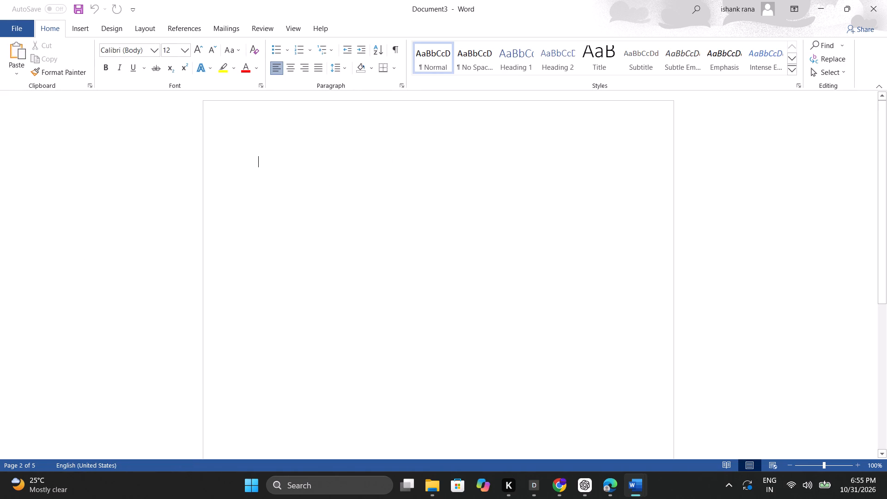
{"action": "key", "text": "ctrl+v"}
Set the Reporting Month in the new document's cover table to Month 2.
{"action": "scroll", "coordinate": [330, 178], "scroll_direction": "up", "scroll_amount": 4}
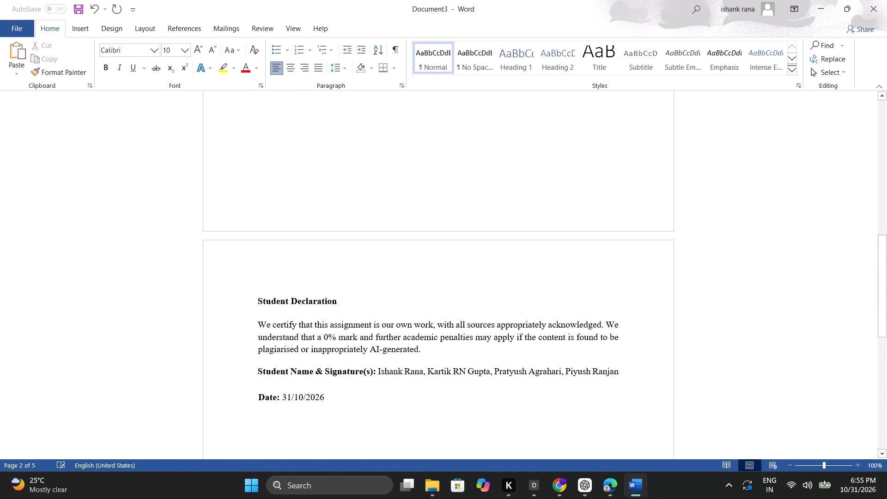
{"action": "scroll", "coordinate": [330, 178], "scroll_direction": "up", "scroll_amount": 2}
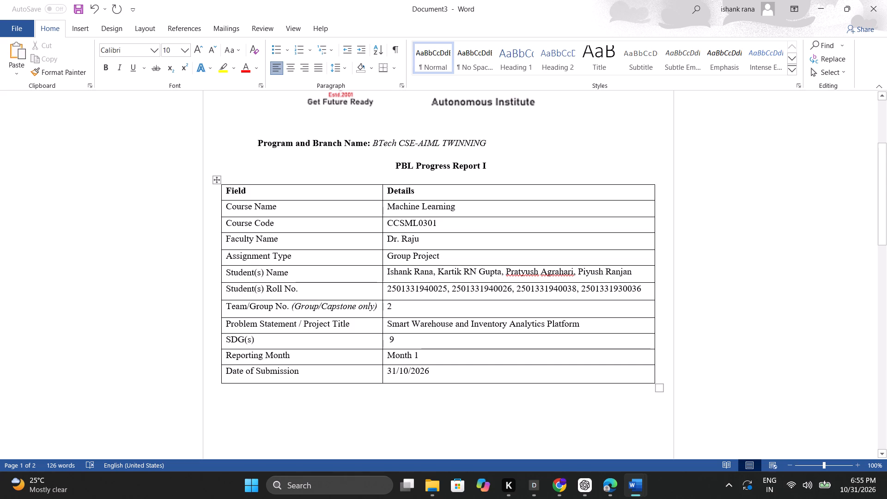
{"action": "left_click", "coordinate": [426, 357]}
{"action": "key", "text": "BackSpace"}
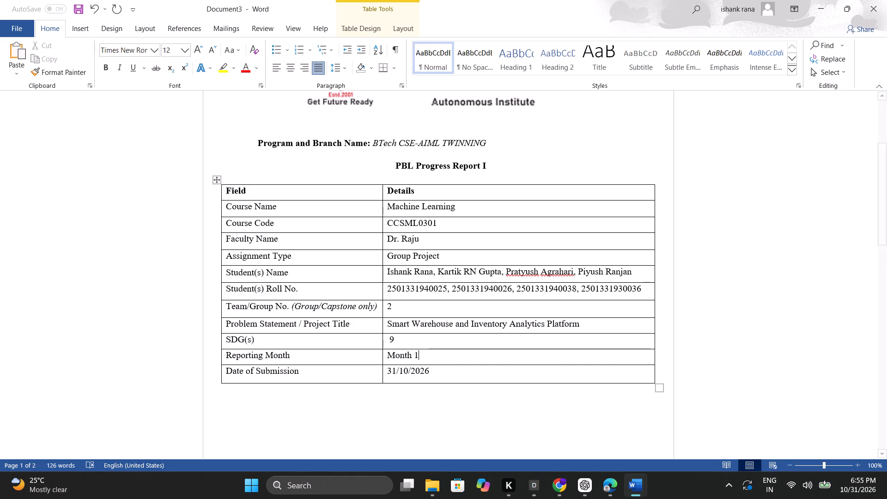
{"action": "key", "text": "BackSpace"}
{"action": "key", "text": "2"}
Change the title above the cover table to PBL Progress Report II.
{"action": "left_click", "coordinate": [490, 165]}
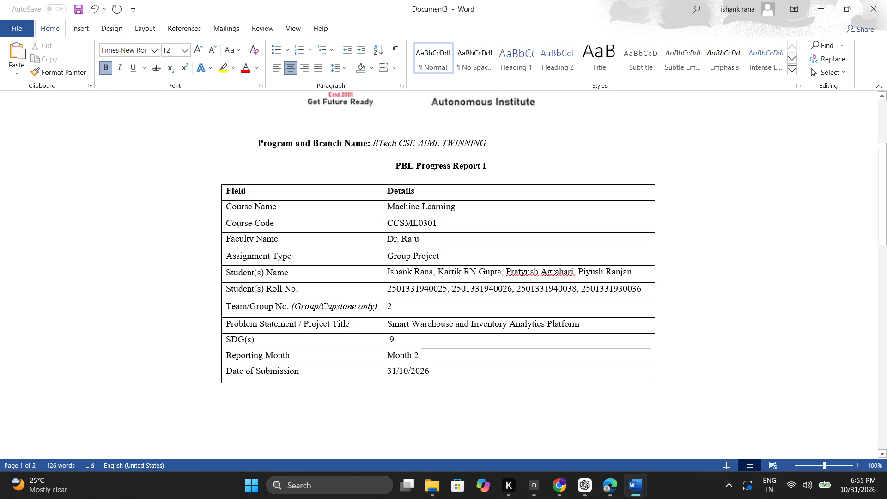
{"action": "key", "text": "i"}
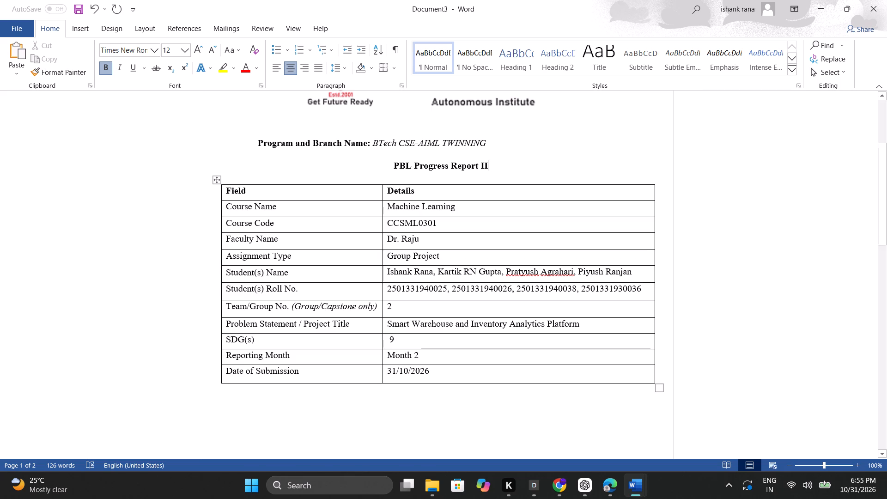
{"action": "left_click", "coordinate": [481, 431]}
Switch to Document2 and examine its PBL Progress Report – I table from Project Title through Plan for Next Review.
{"action": "scroll", "coordinate": [481, 431], "scroll_direction": "down", "scroll_amount": 1}
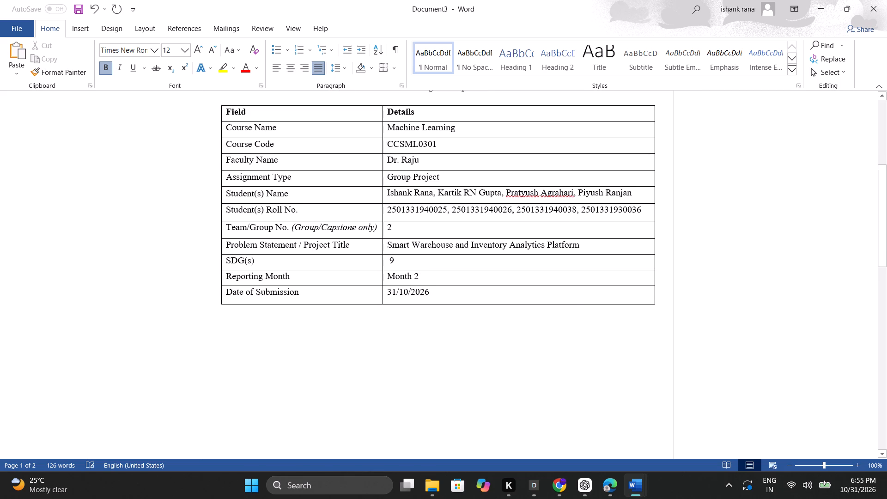
{"action": "scroll", "coordinate": [481, 431], "scroll_direction": "down", "scroll_amount": 1}
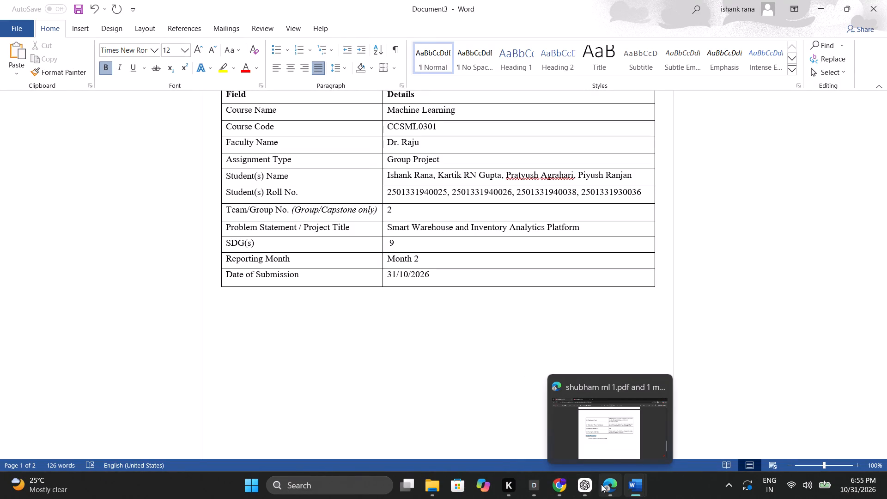
{"action": "left_click", "coordinate": [615, 483]}
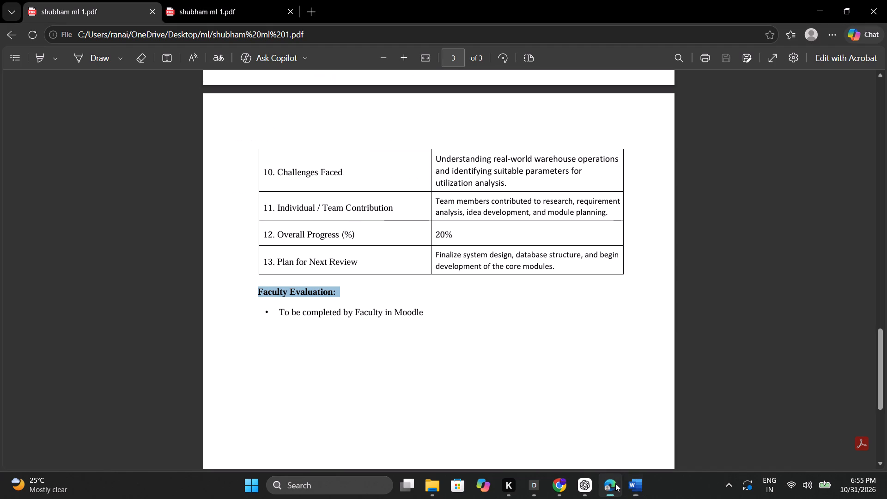
{"action": "left_click", "coordinate": [461, 423]}
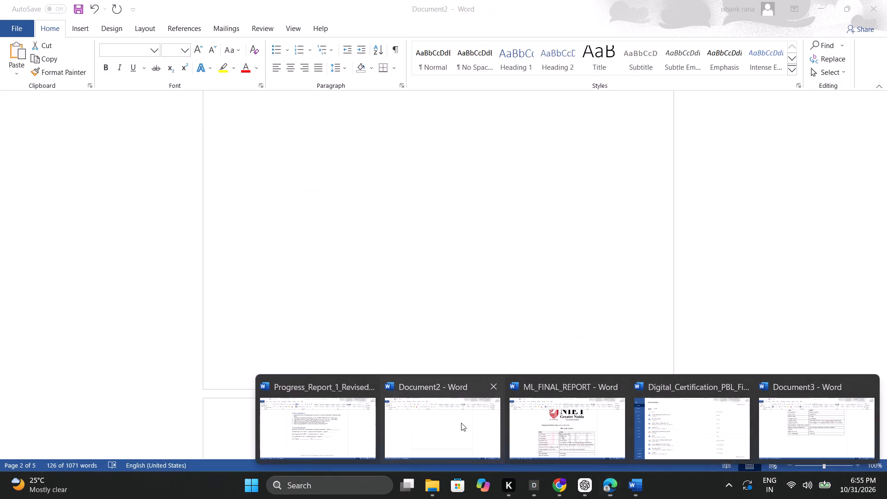
{"action": "scroll", "coordinate": [391, 302], "scroll_direction": "down", "scroll_amount": 2}
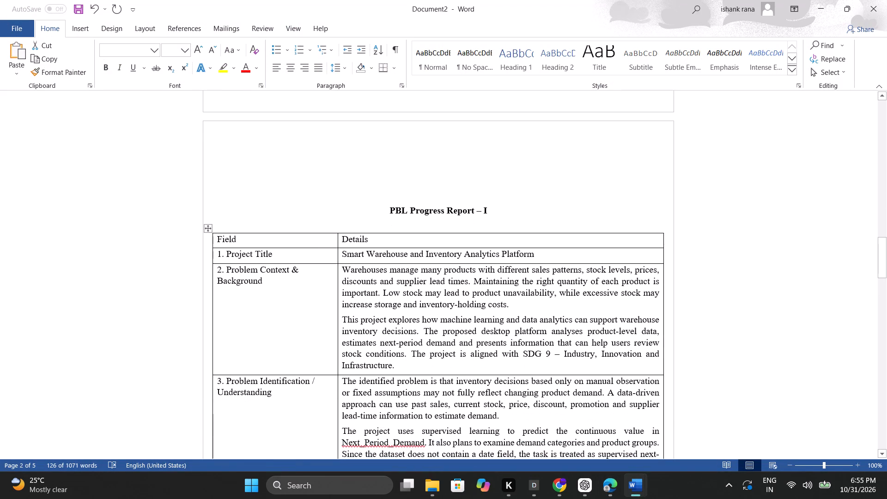
{"action": "scroll", "coordinate": [417, 274], "scroll_direction": "up", "scroll_amount": 9}
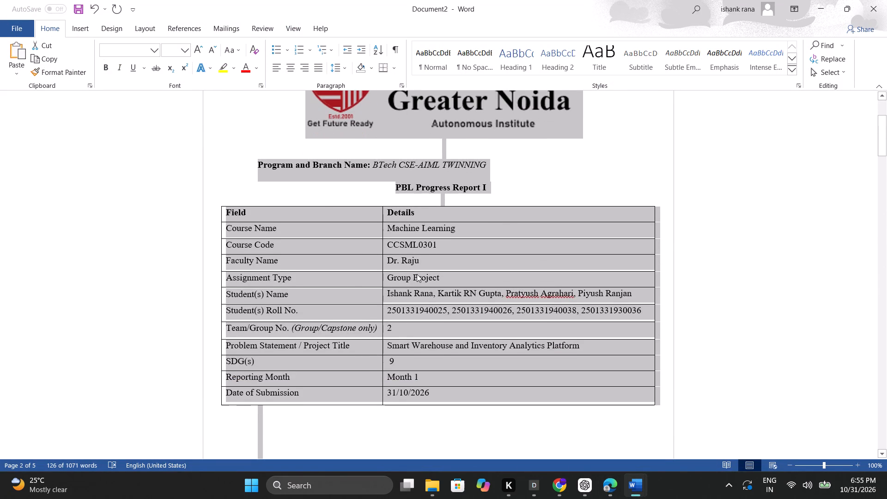
{"action": "scroll", "coordinate": [417, 274], "scroll_direction": "down", "scroll_amount": 6}
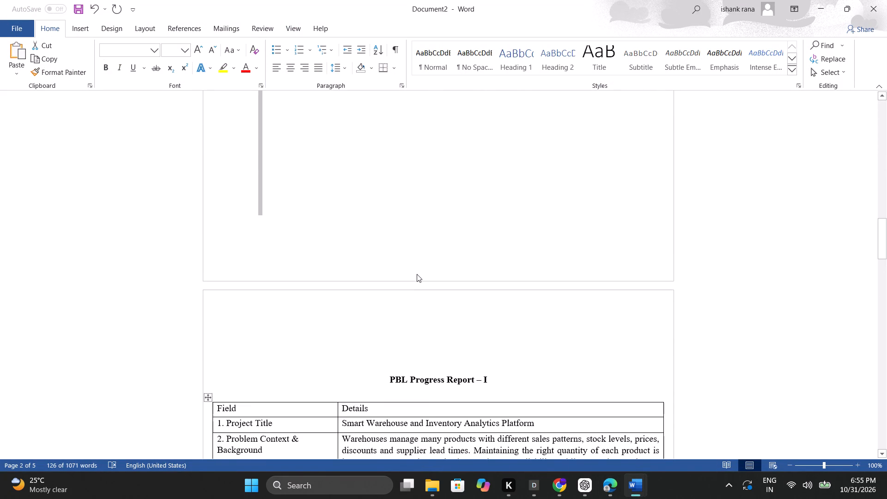
{"action": "scroll", "coordinate": [417, 274], "scroll_direction": "down", "scroll_amount": 1}
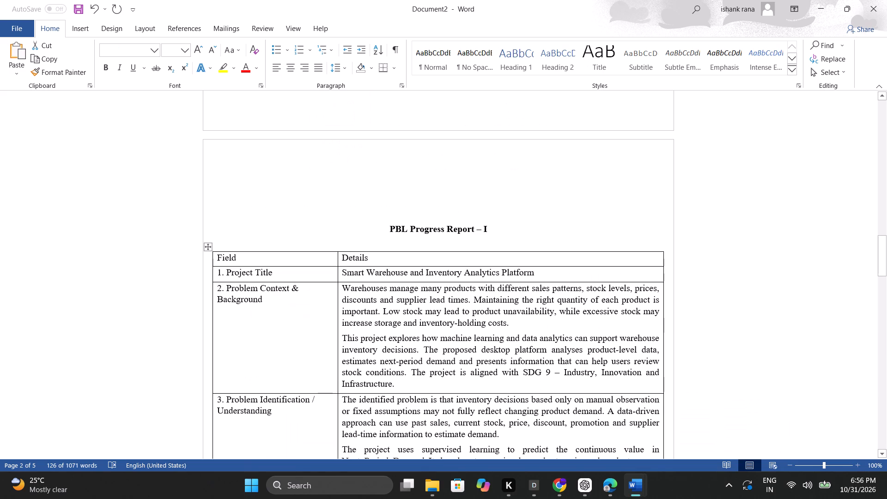
{"action": "scroll", "coordinate": [585, 356], "scroll_direction": "down", "scroll_amount": 1}
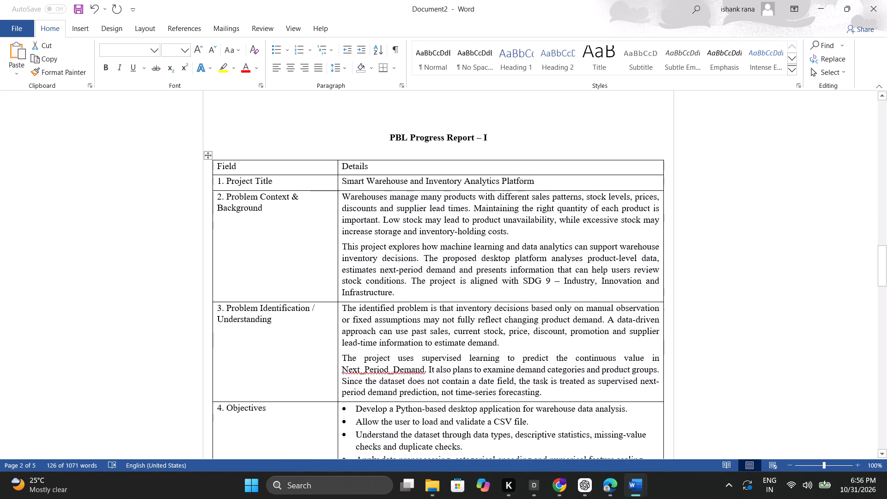
{"action": "scroll", "coordinate": [585, 356], "scroll_direction": "down", "scroll_amount": 7}
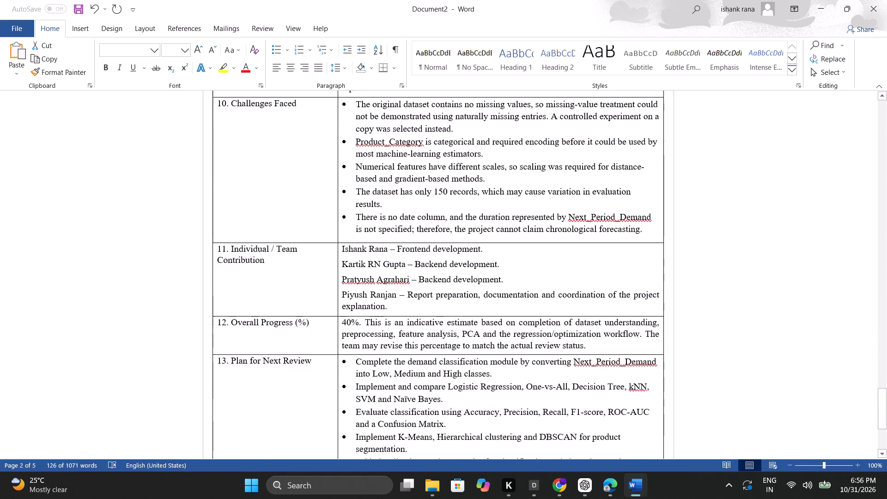
{"action": "scroll", "coordinate": [585, 356], "scroll_direction": "down", "scroll_amount": 8}
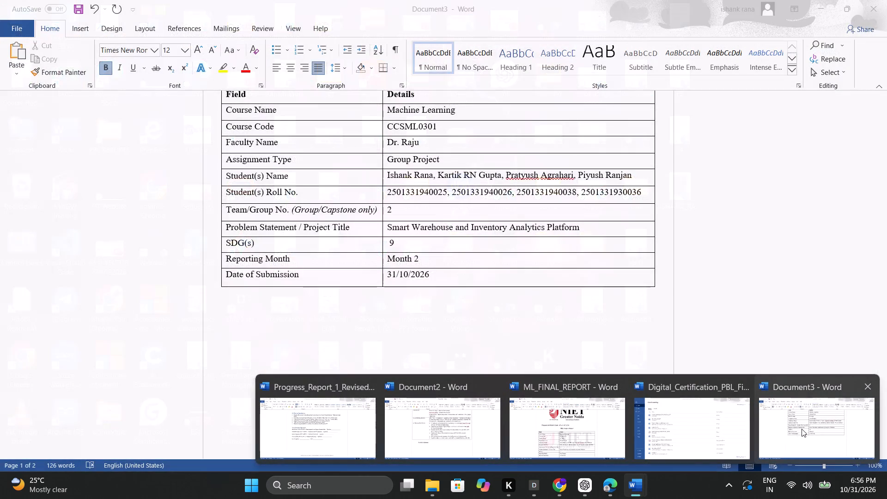
Return to Document3 and add a new blank page after the Student Declaration page.
{"action": "left_click", "coordinate": [802, 429]}
{"action": "scroll", "coordinate": [492, 379], "scroll_direction": "down", "scroll_amount": 3}
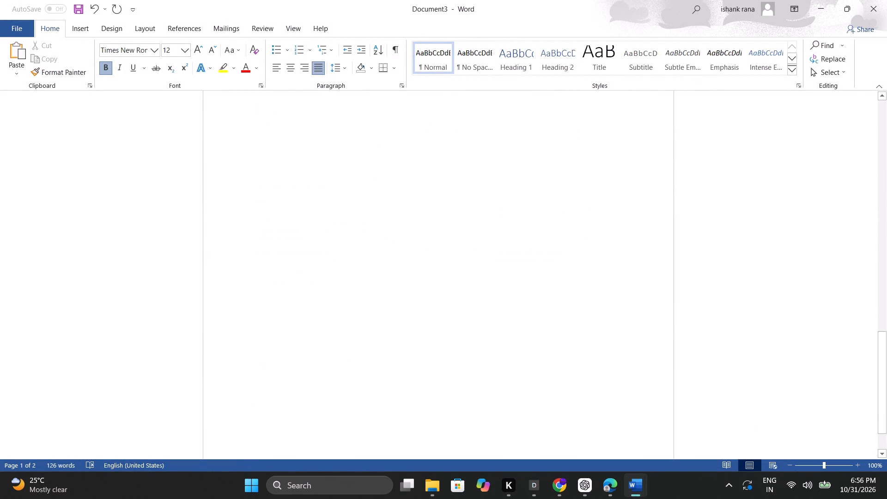
{"action": "scroll", "coordinate": [492, 379], "scroll_direction": "down", "scroll_amount": 4}
{"action": "left_click", "coordinate": [492, 379]}
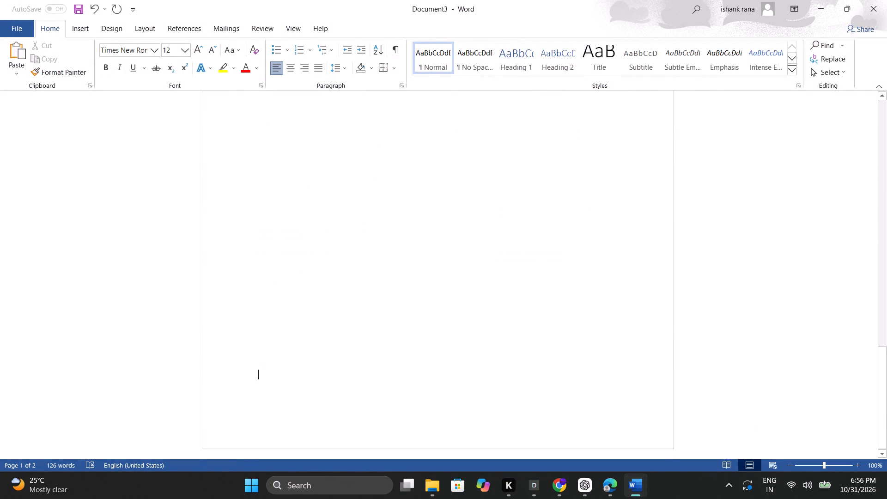
{"action": "key", "text": "Return"}
{"action": "scroll", "coordinate": [452, 391], "scroll_direction": "down", "scroll_amount": 1}
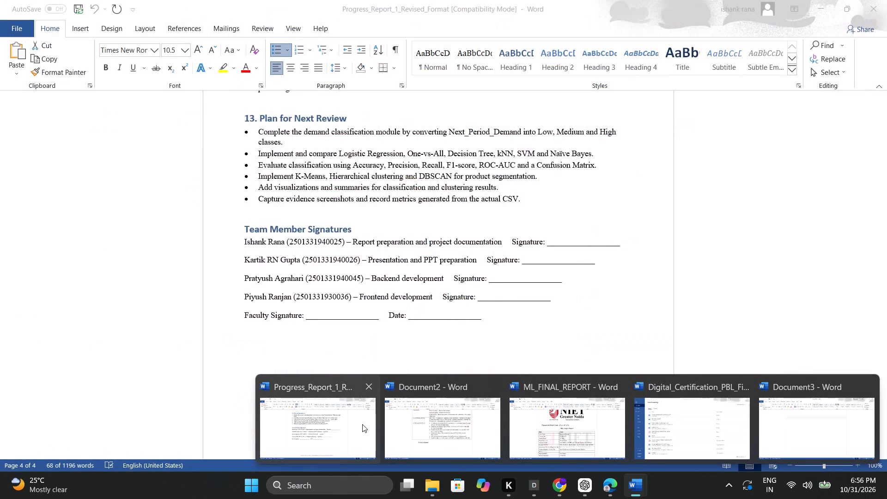
Close the Progress_Report_1_Revised_Format document.
{"action": "left_click", "coordinate": [365, 385]}
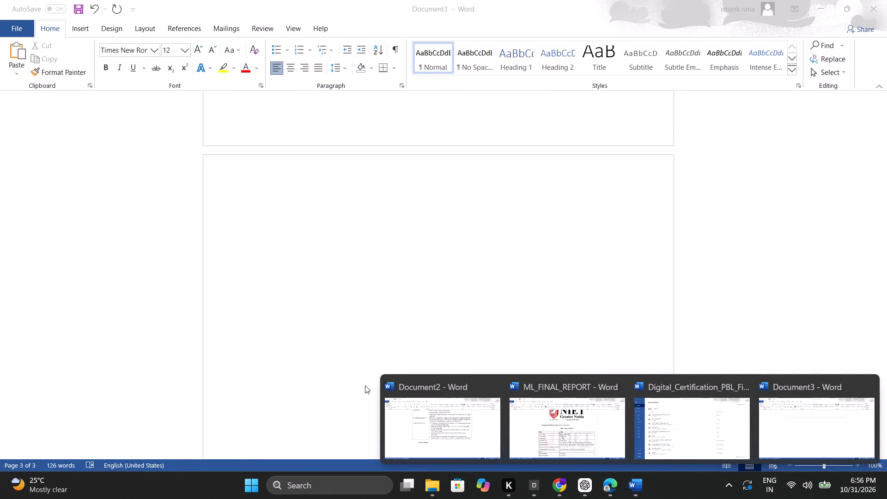
Close Document2, saving it as ml1 in the ml folder on the OneDrive Desktop.
{"action": "left_click", "coordinate": [494, 385]}
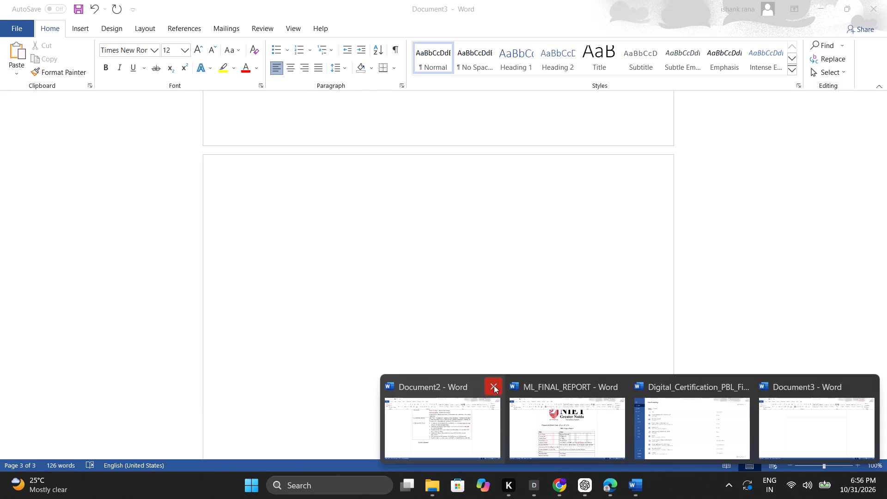
{"action": "left_click", "coordinate": [474, 412]}
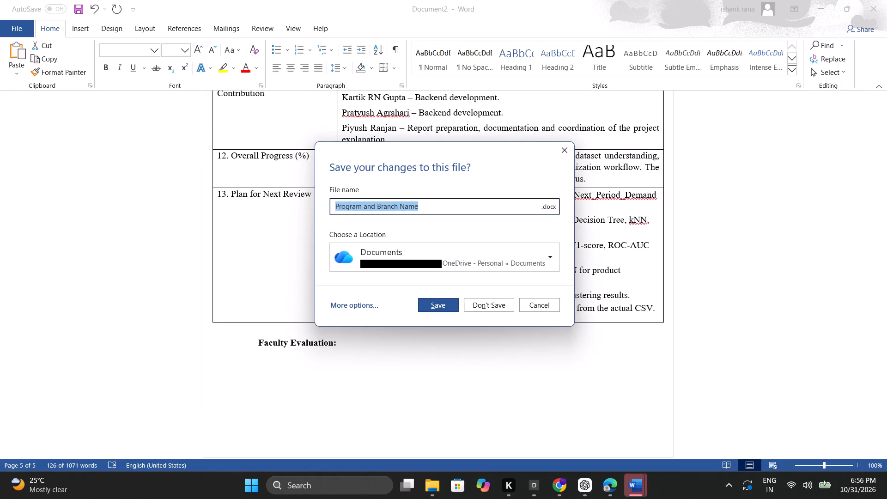
{"action": "type", "text": "ml1"}
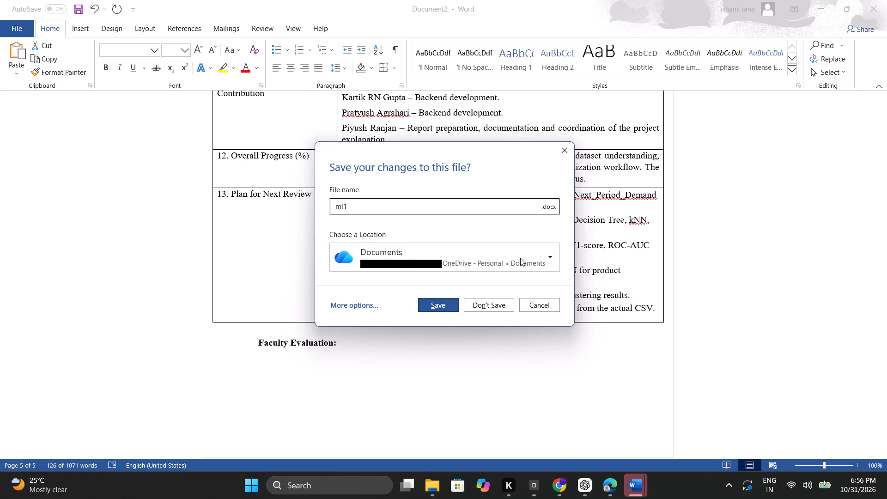
{"action": "left_click", "coordinate": [551, 257]}
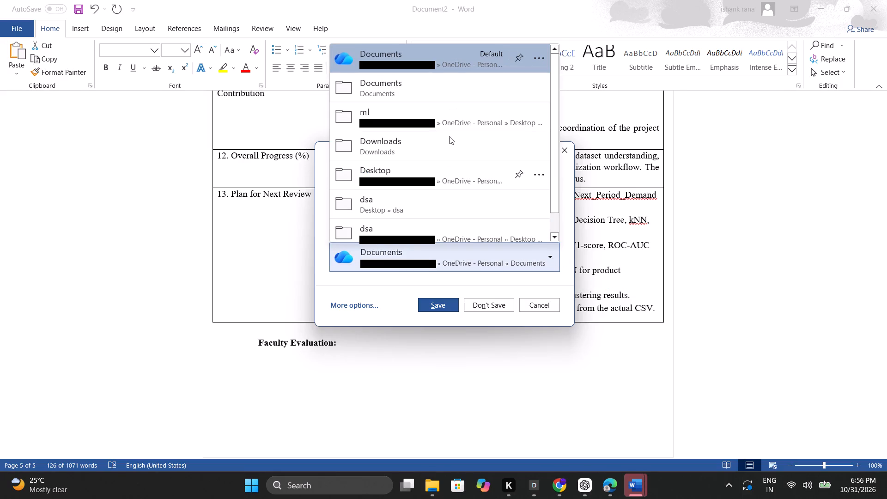
{"action": "left_click", "coordinate": [443, 115]}
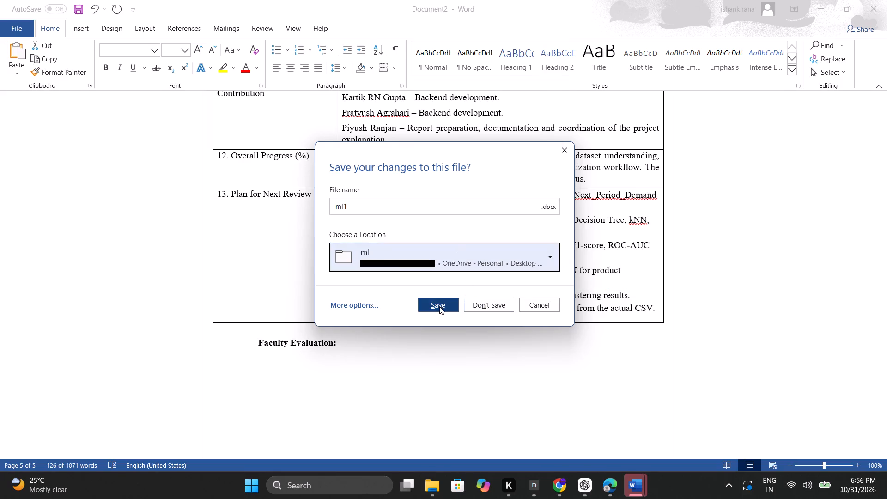
{"action": "left_click", "coordinate": [438, 307]}
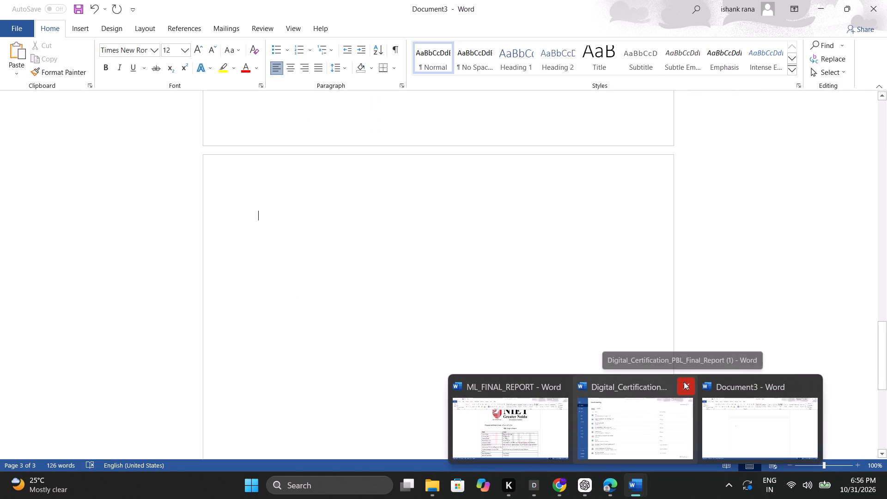
Close the Digital_Certification_PBL_Final_Report (1) document and return to Document3.
{"action": "left_click", "coordinate": [684, 382]}
{"action": "left_click", "coordinate": [698, 421]}
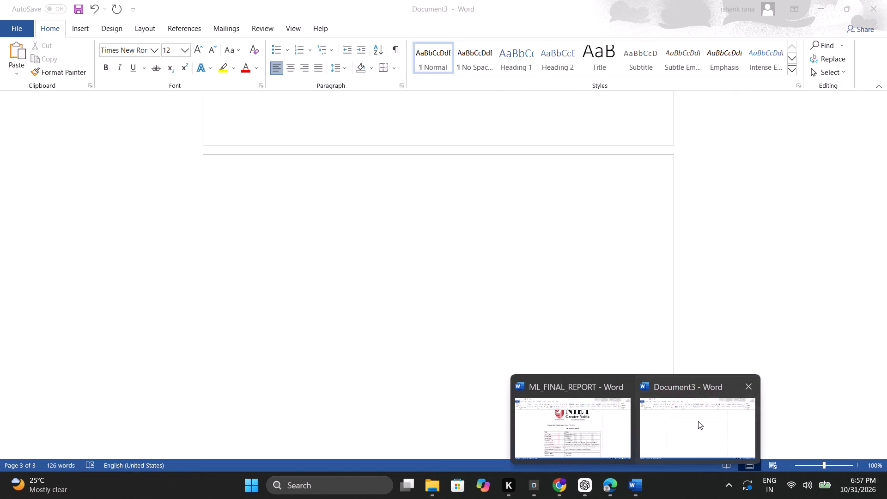
{"action": "scroll", "coordinate": [420, 307], "scroll_direction": "right", "scroll_amount": 1}
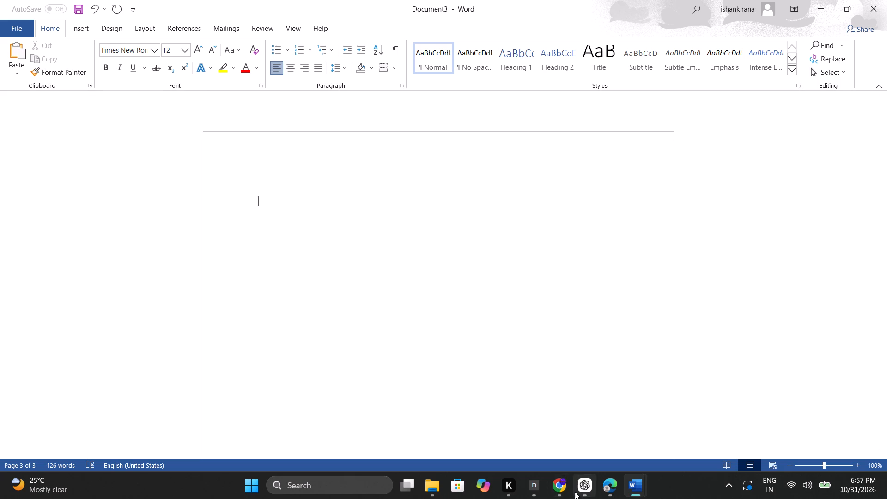
Open the shubham ml 2 document from the ml folder and examine its Progress Report – 2 layout from the cover page through the Conclusion.
{"action": "left_click", "coordinate": [432, 432]}
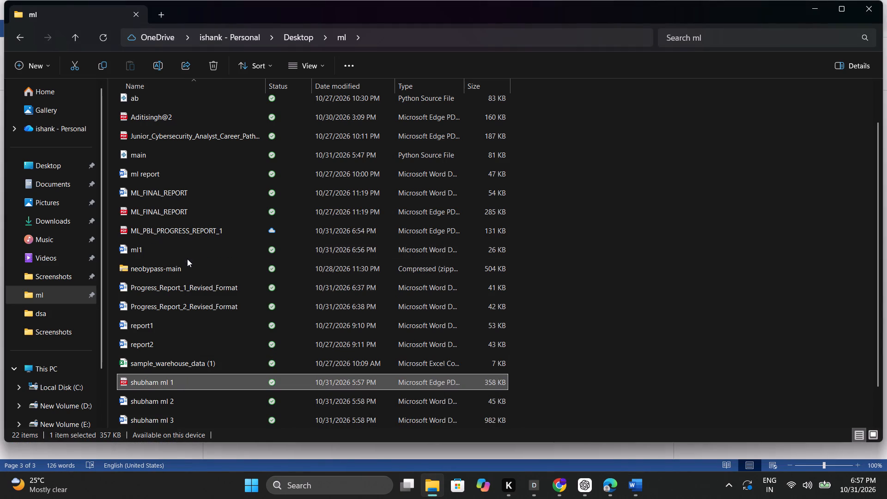
{"action": "double_click", "coordinate": [189, 398]}
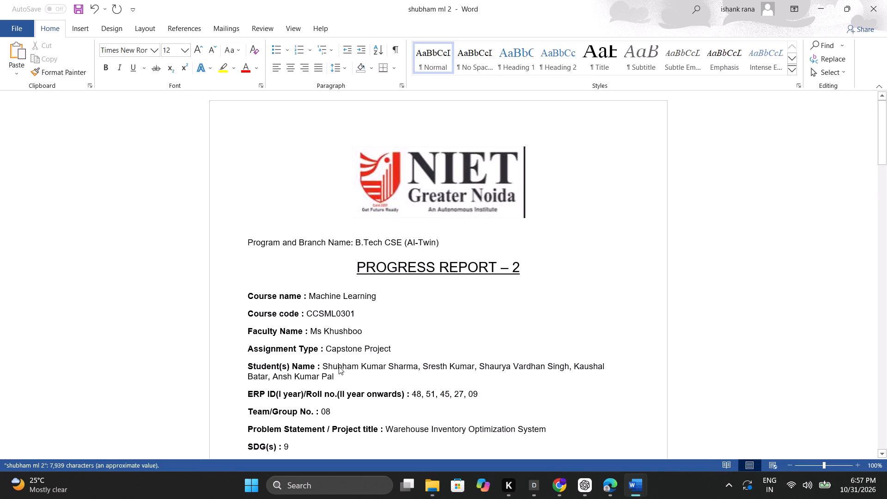
{"action": "scroll", "coordinate": [339, 366], "scroll_direction": "down", "scroll_amount": 3}
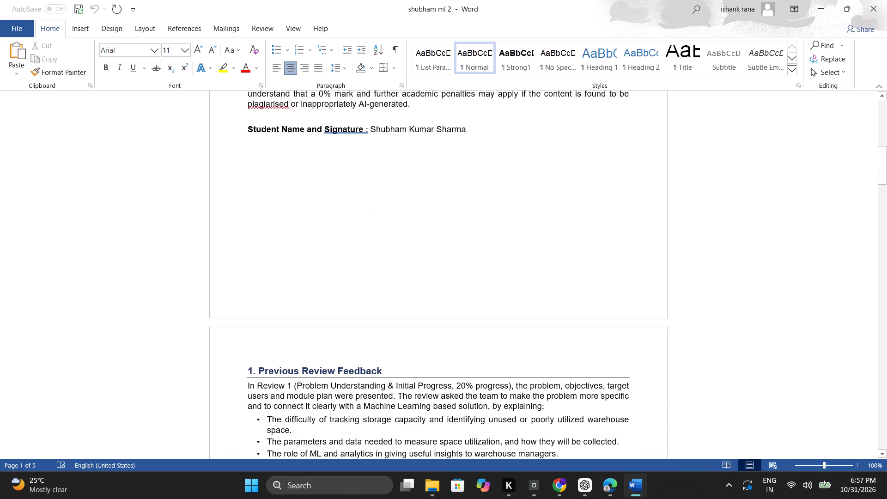
{"action": "scroll", "coordinate": [339, 366], "scroll_direction": "down", "scroll_amount": 4}
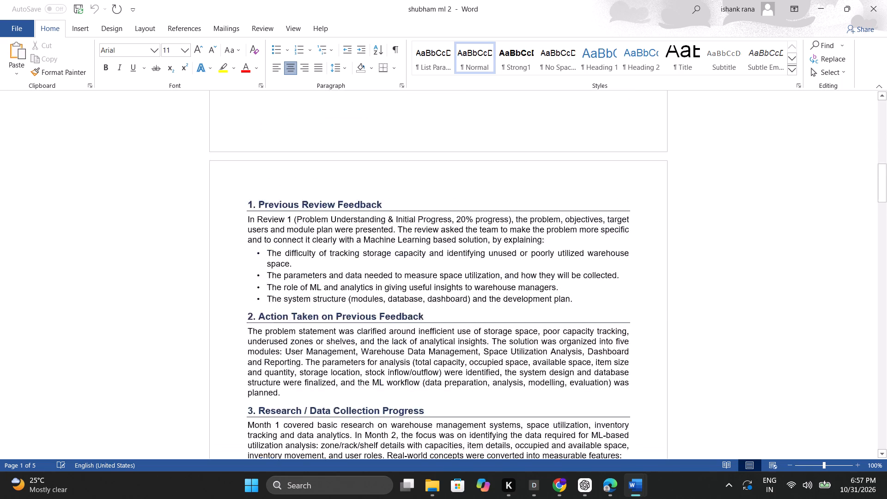
{"action": "scroll", "coordinate": [339, 366], "scroll_direction": "down", "scroll_amount": 13}
{"action": "scroll", "coordinate": [339, 366], "scroll_direction": "up", "scroll_amount": 2}
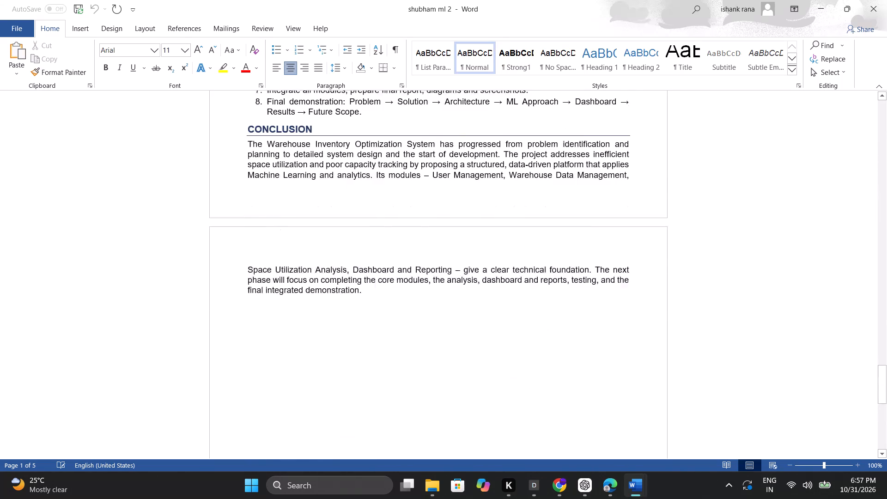
{"action": "scroll", "coordinate": [339, 366], "scroll_direction": "up", "scroll_amount": 2}
{"action": "scroll", "coordinate": [339, 366], "scroll_direction": "down", "scroll_amount": 7}
{"action": "scroll", "coordinate": [339, 366], "scroll_direction": "up", "scroll_amount": 1}
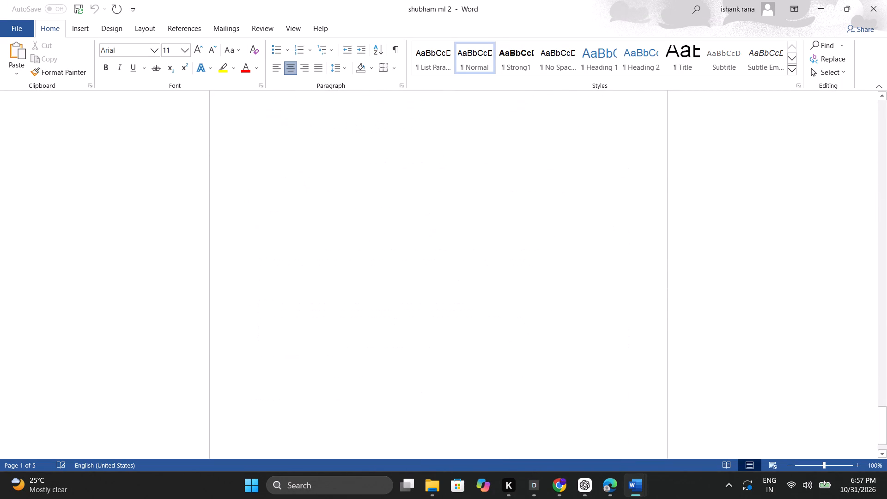
{"action": "scroll", "coordinate": [339, 366], "scroll_direction": "up", "scroll_amount": 2}
{"action": "scroll", "coordinate": [339, 366], "scroll_direction": "down", "scroll_amount": 1}
{"action": "scroll", "coordinate": [339, 366], "scroll_direction": "up", "scroll_amount": 5}
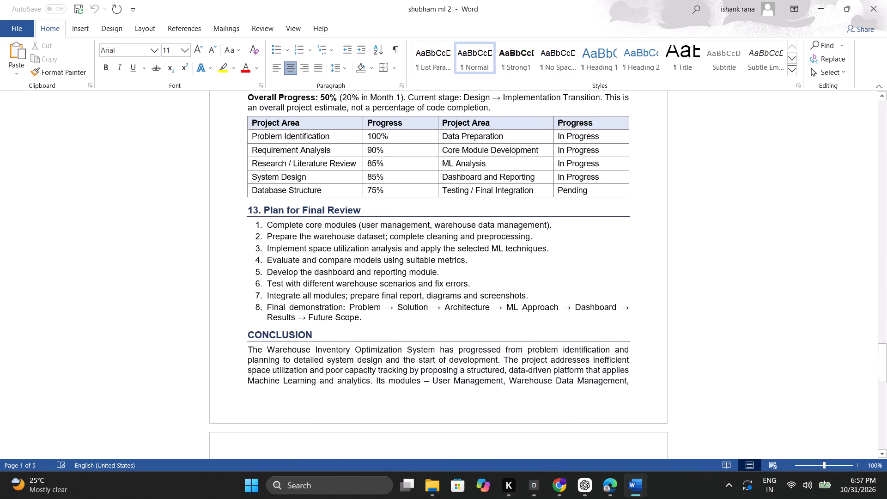
{"action": "scroll", "coordinate": [339, 366], "scroll_direction": "up", "scroll_amount": 17}
{"action": "scroll", "coordinate": [339, 366], "scroll_direction": "up", "scroll_amount": 5}
{"action": "scroll", "coordinate": [339, 366], "scroll_direction": "down", "scroll_amount": 1}
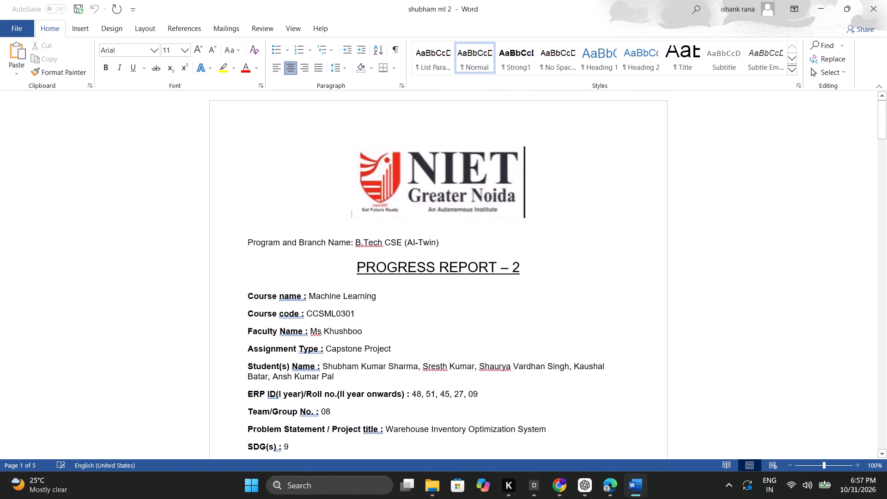
{"action": "scroll", "coordinate": [339, 366], "scroll_direction": "down", "scroll_amount": 1}
{"action": "scroll", "coordinate": [496, 221], "scroll_direction": "down", "scroll_amount": 8}
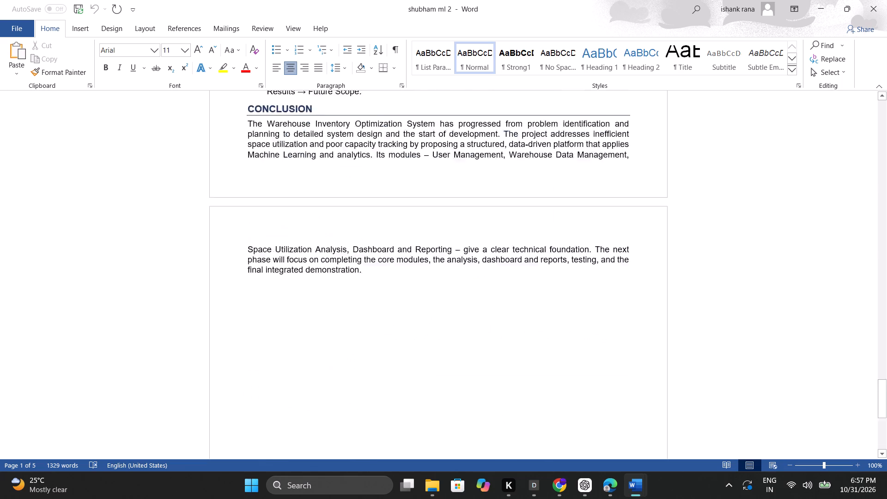
{"action": "scroll", "coordinate": [496, 221], "scroll_direction": "down", "scroll_amount": 6}
{"action": "scroll", "coordinate": [496, 221], "scroll_direction": "up", "scroll_amount": 20}
{"action": "scroll", "coordinate": [496, 221], "scroll_direction": "up", "scroll_amount": 8}
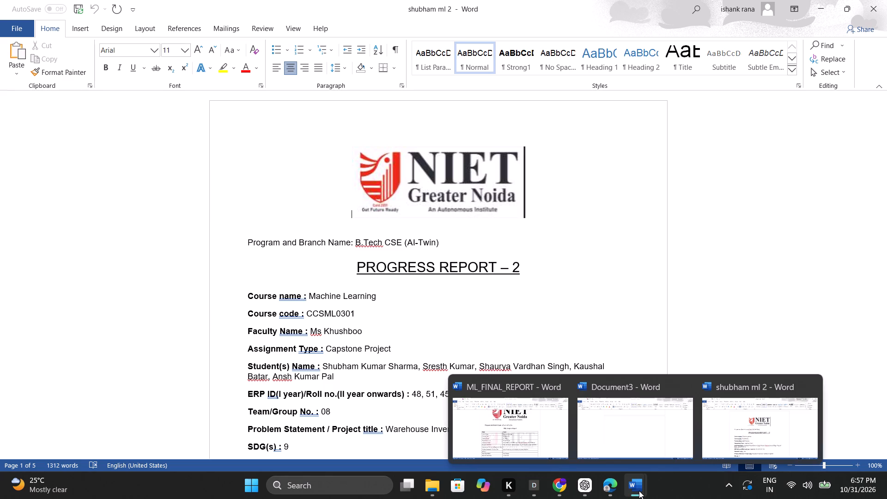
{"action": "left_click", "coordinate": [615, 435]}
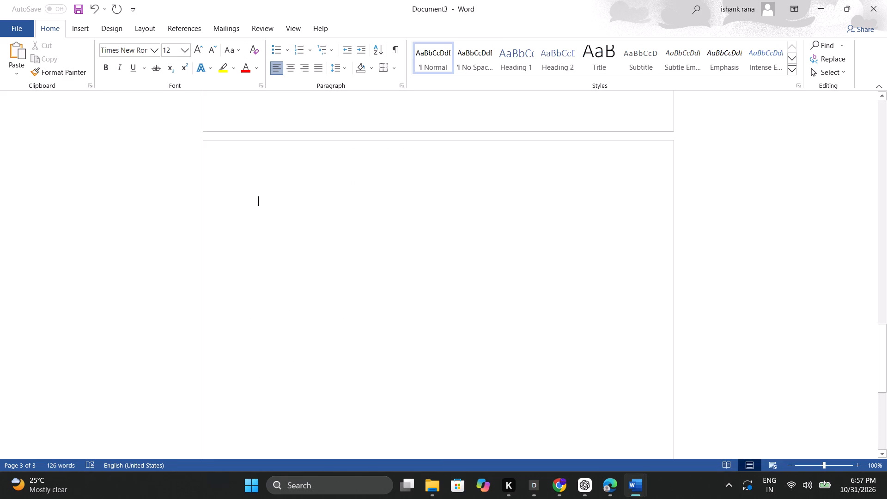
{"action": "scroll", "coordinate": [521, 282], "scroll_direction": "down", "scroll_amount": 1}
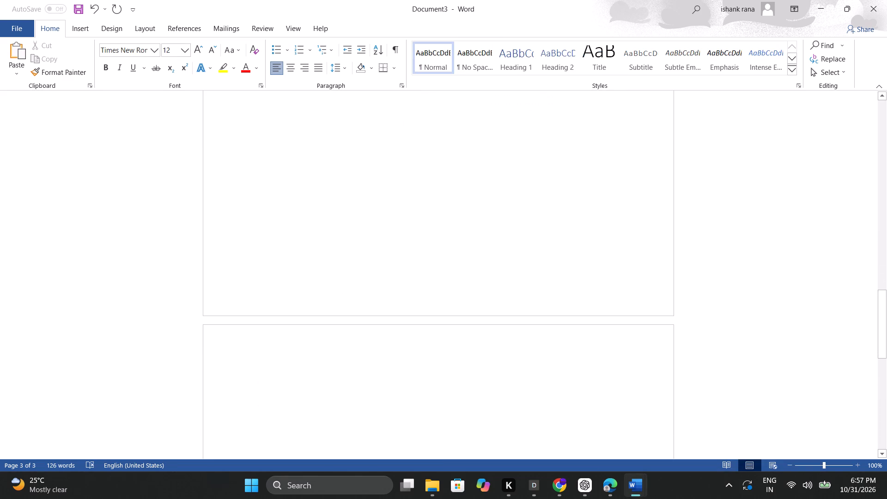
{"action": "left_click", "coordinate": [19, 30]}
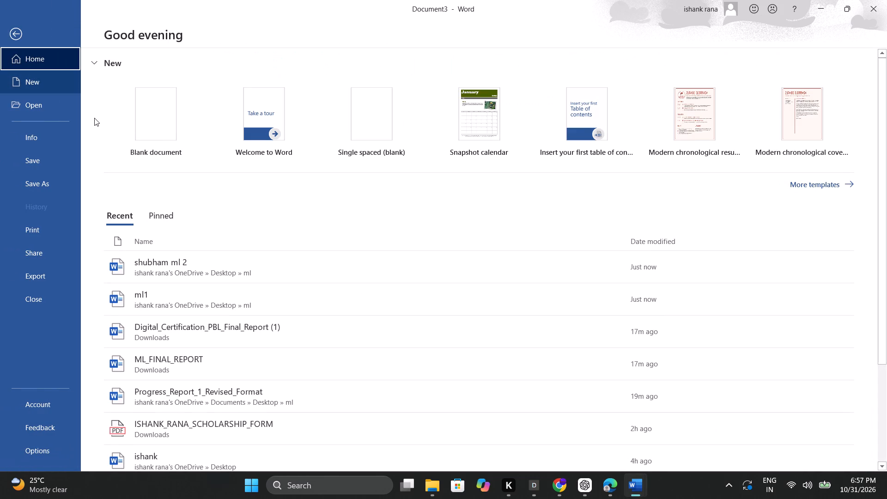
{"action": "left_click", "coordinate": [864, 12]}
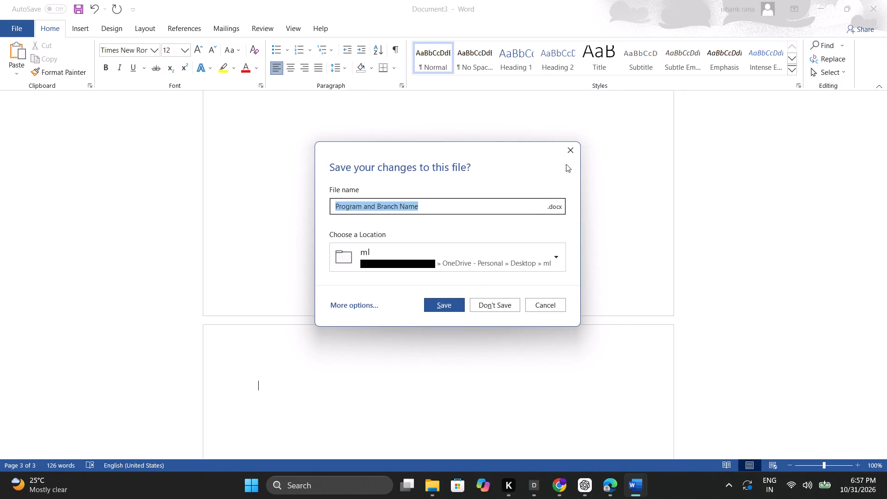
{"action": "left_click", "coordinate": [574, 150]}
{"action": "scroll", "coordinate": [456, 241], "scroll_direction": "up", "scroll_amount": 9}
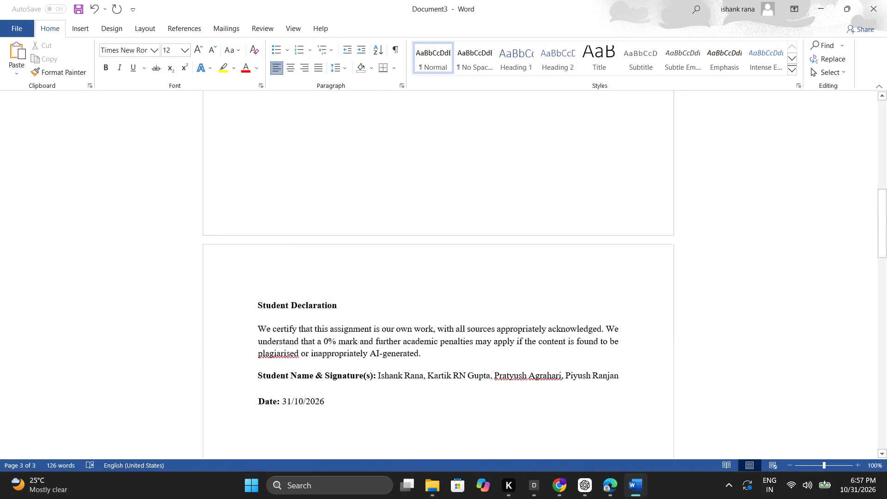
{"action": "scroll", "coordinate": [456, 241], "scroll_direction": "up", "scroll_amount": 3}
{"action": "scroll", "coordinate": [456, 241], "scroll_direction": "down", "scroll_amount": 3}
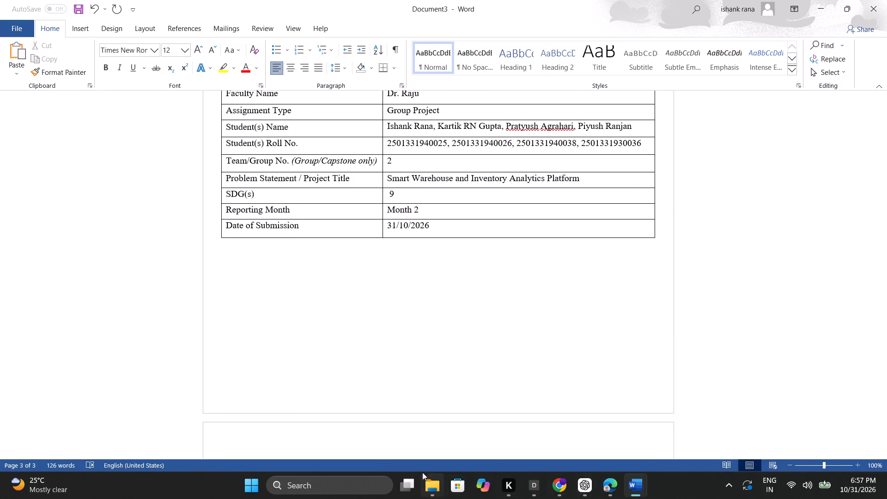
Open the Progress_Report_2_Revised_Format document from the ml folder.
{"action": "left_click", "coordinate": [426, 433]}
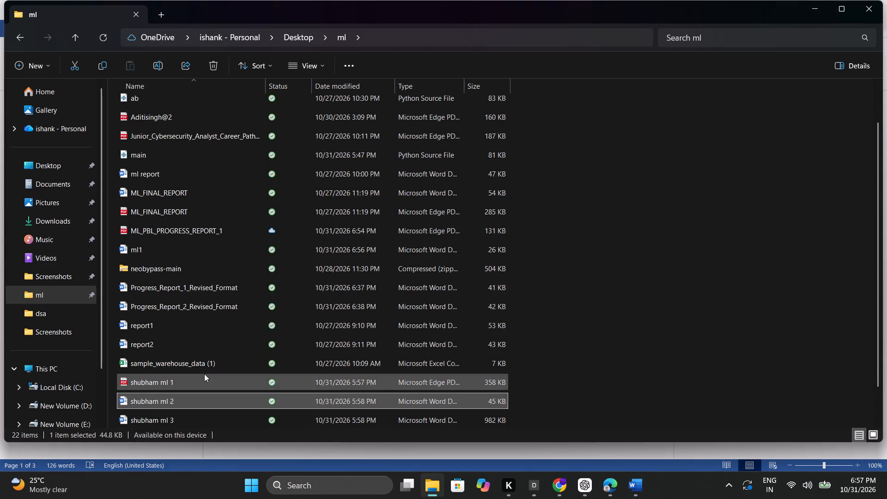
{"action": "scroll", "coordinate": [188, 389], "scroll_direction": "down", "scroll_amount": 1}
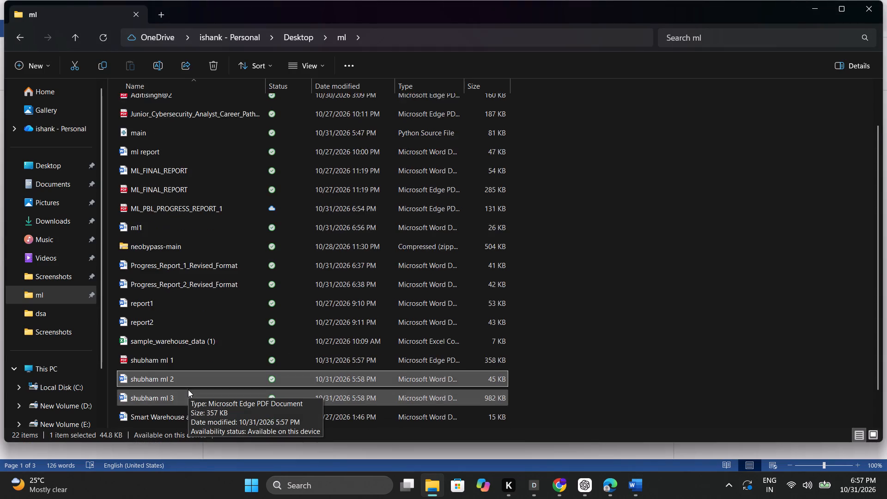
{"action": "scroll", "coordinate": [188, 389], "scroll_direction": "down", "scroll_amount": 2}
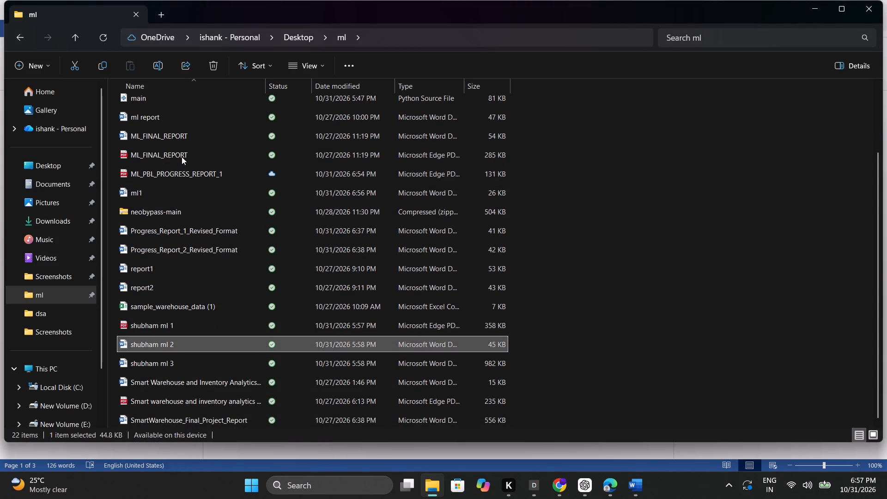
{"action": "scroll", "coordinate": [169, 200], "scroll_direction": "down", "scroll_amount": 3}
{"action": "scroll", "coordinate": [169, 200], "scroll_direction": "up", "scroll_amount": 2}
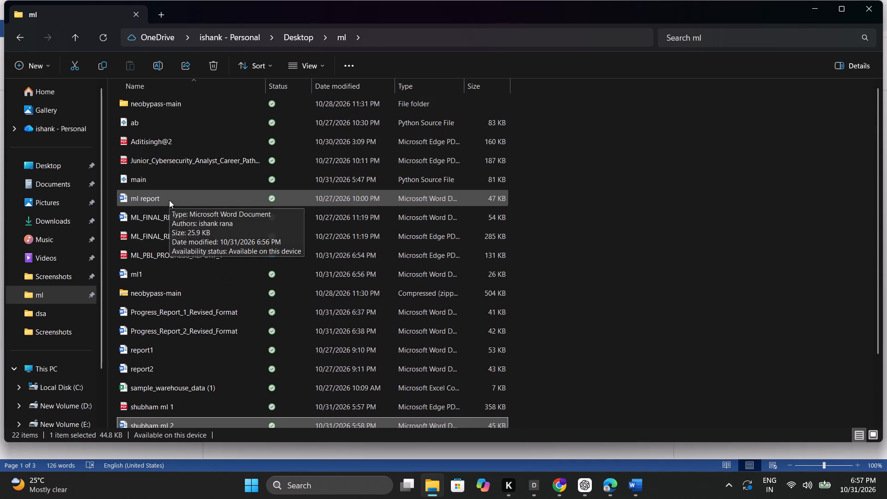
{"action": "scroll", "coordinate": [169, 200], "scroll_direction": "up", "scroll_amount": 2}
{"action": "scroll", "coordinate": [169, 200], "scroll_direction": "down", "scroll_amount": 4}
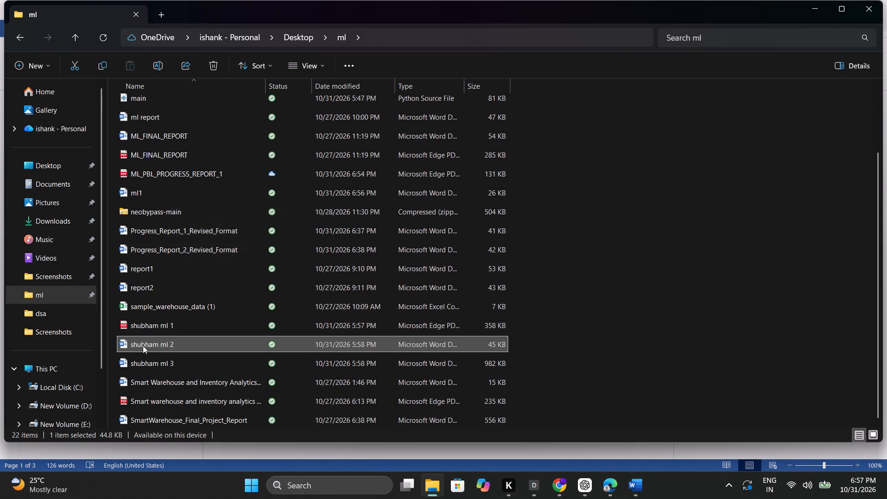
{"action": "scroll", "coordinate": [143, 346], "scroll_direction": "down", "scroll_amount": 2}
{"action": "double_click", "coordinate": [188, 244]}
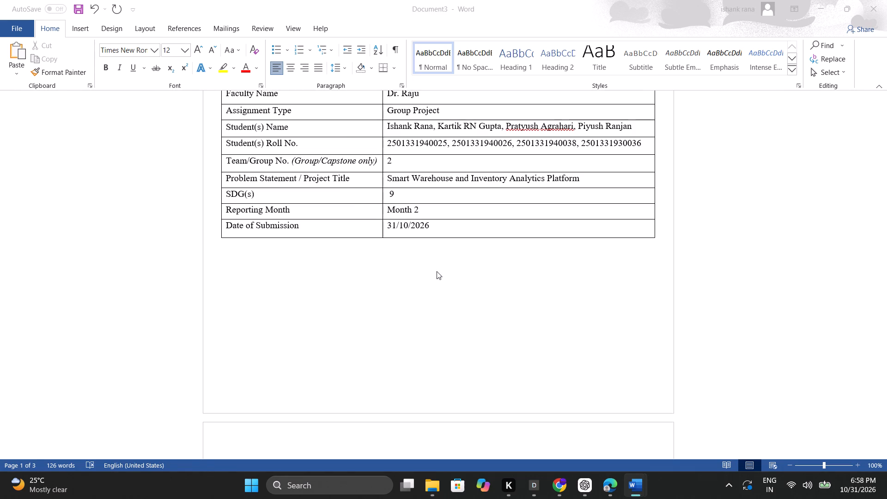
Copy the Progress_Report_2_Revised_Format content from section 1, Previous Review Feedback, through the end of the CONCLUSION paragraph.
{"action": "scroll", "coordinate": [437, 271], "scroll_direction": "down", "scroll_amount": 3}
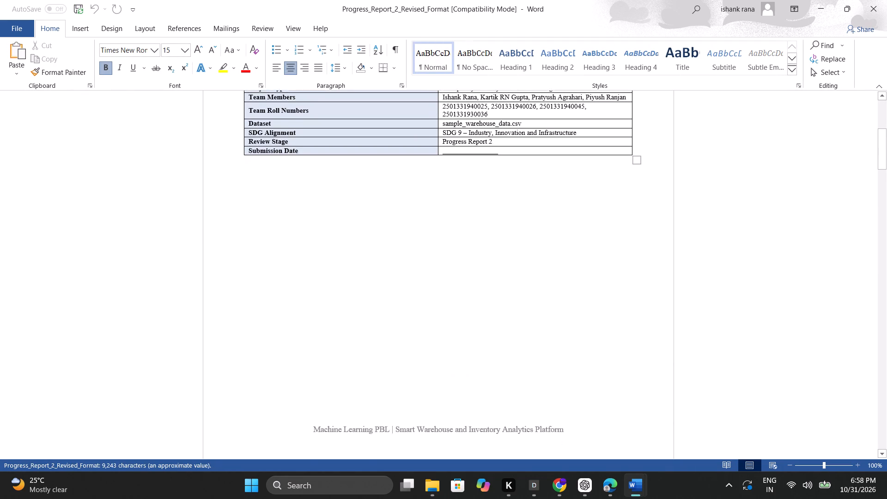
{"action": "scroll", "coordinate": [437, 271], "scroll_direction": "down", "scroll_amount": 3}
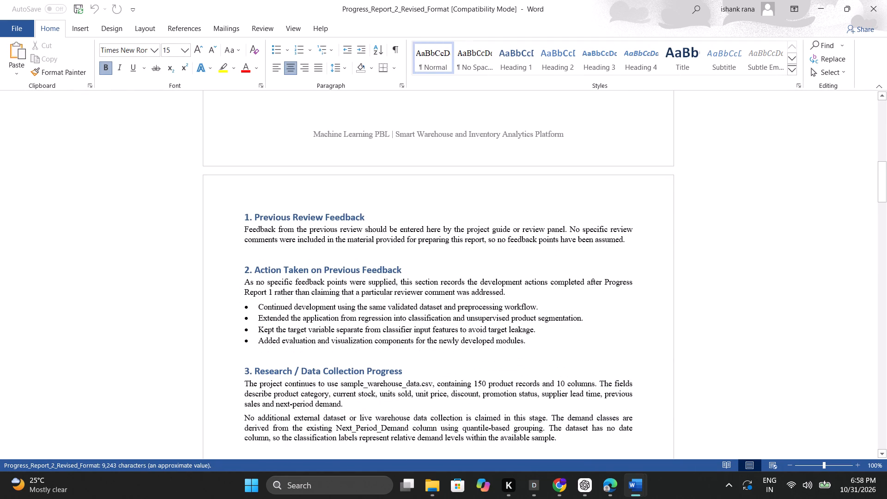
{"action": "left_click_drag", "start_coordinate": [244, 224], "coordinate": [251, 240]}
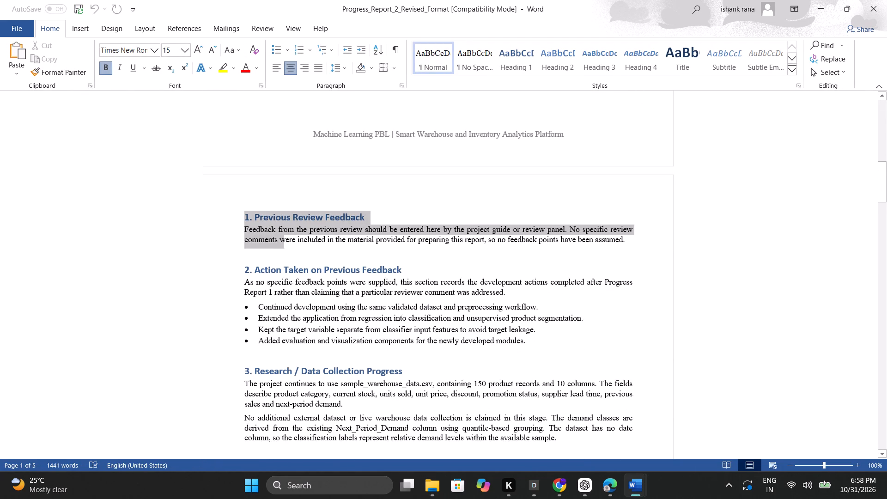
{"action": "left_click_drag", "start_coordinate": [251, 240], "coordinate": [595, 310]}
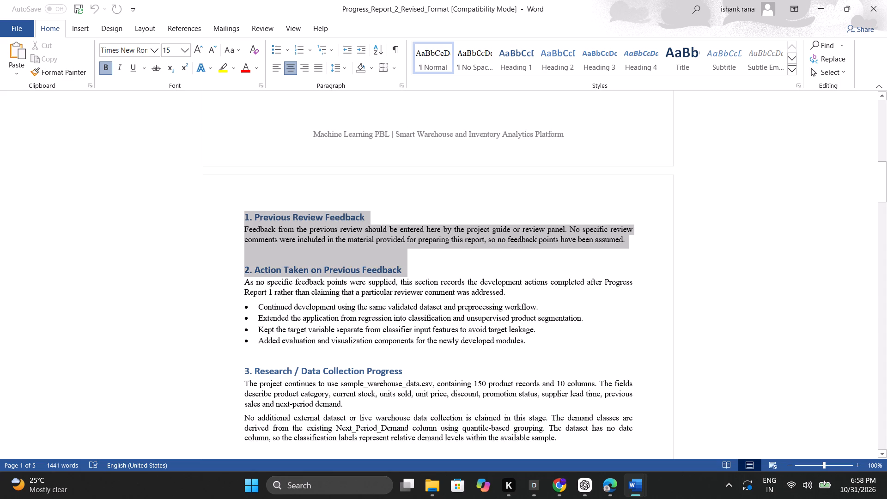
{"action": "left_click_drag", "start_coordinate": [595, 310], "coordinate": [497, 492]}
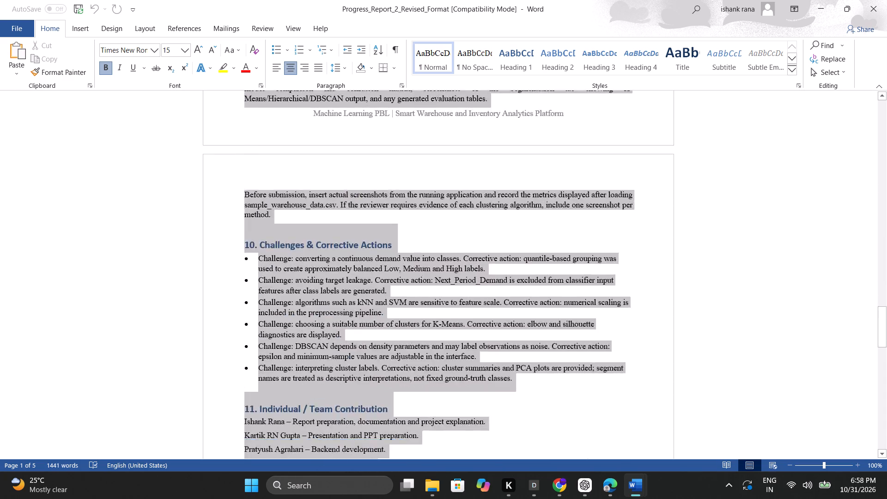
{"action": "left_click_drag", "start_coordinate": [497, 492], "coordinate": [462, 88]}
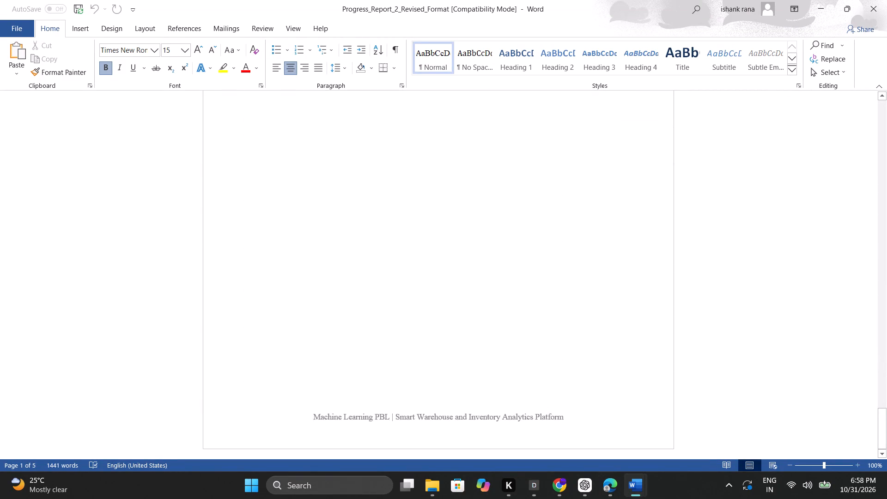
{"action": "left_click_drag", "start_coordinate": [462, 88], "coordinate": [533, 422]}
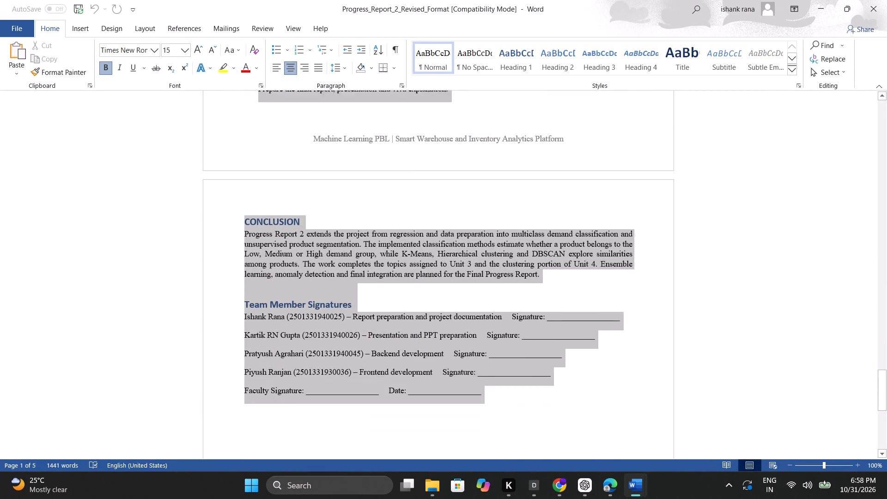
{"action": "left_click_drag", "start_coordinate": [533, 422], "coordinate": [560, 264]}
{"action": "key", "text": "ctrl+c"}
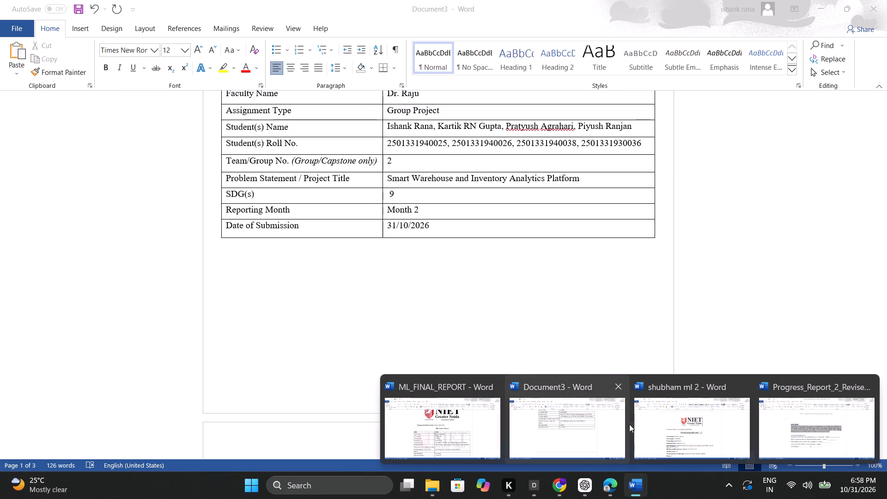
Paste the copied report sections into Document3 on the blank page after the Student Declaration.
{"action": "left_click", "coordinate": [603, 427]}
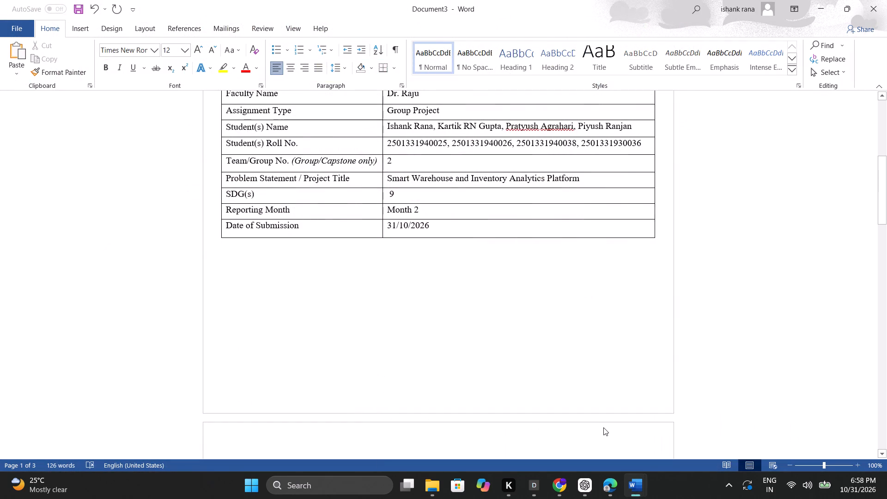
{"action": "scroll", "coordinate": [474, 343], "scroll_direction": "down", "scroll_amount": 1}
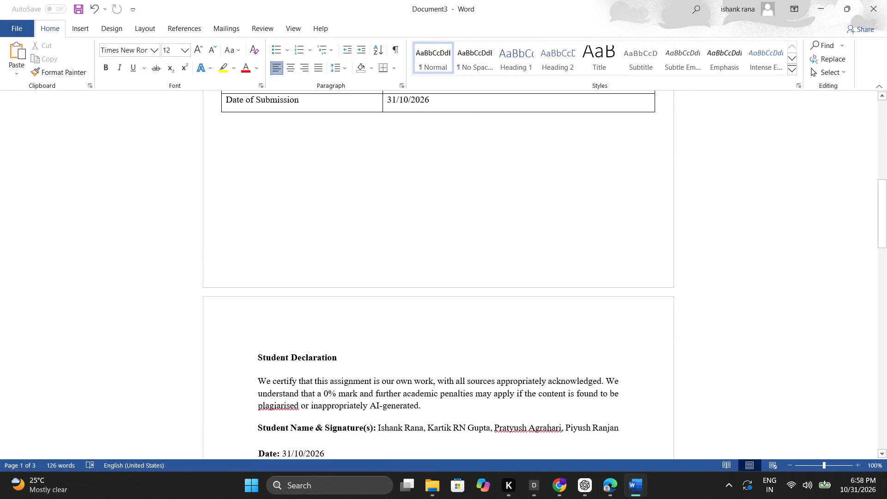
{"action": "scroll", "coordinate": [474, 343], "scroll_direction": "down", "scroll_amount": 2}
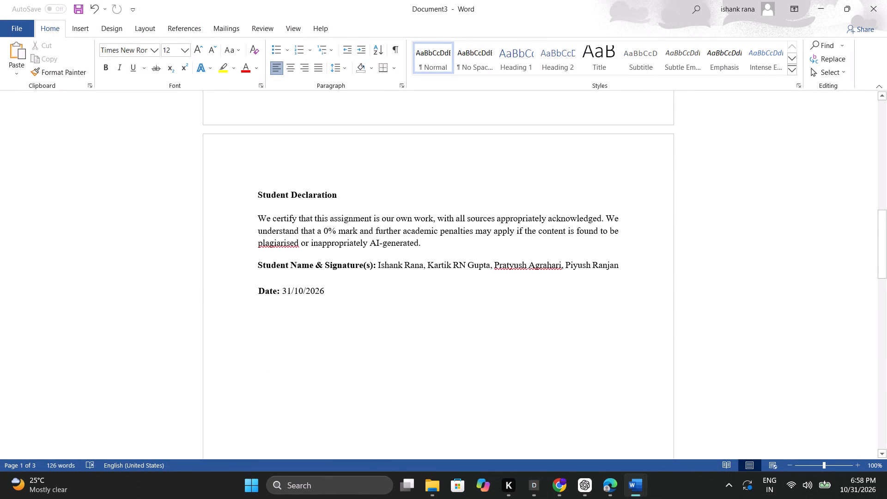
{"action": "scroll", "coordinate": [474, 343], "scroll_direction": "down", "scroll_amount": 1}
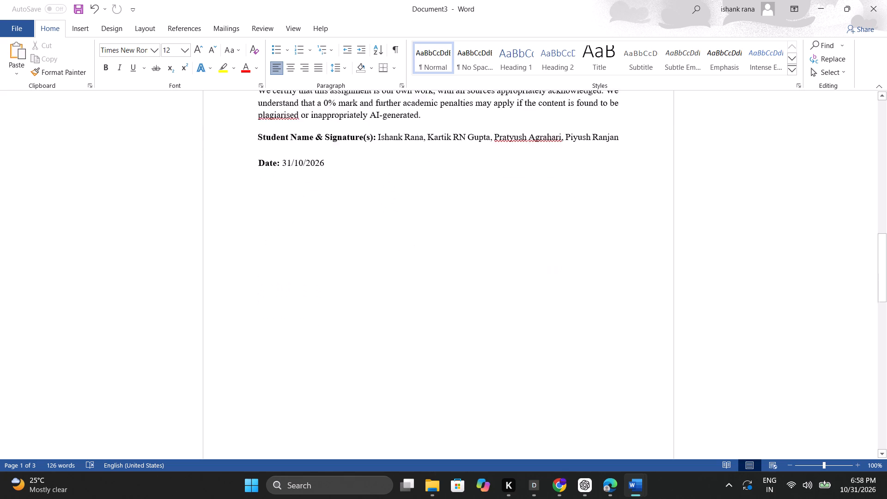
{"action": "scroll", "coordinate": [474, 343], "scroll_direction": "down", "scroll_amount": 7}
{"action": "scroll", "coordinate": [474, 343], "scroll_direction": "up", "scroll_amount": 2}
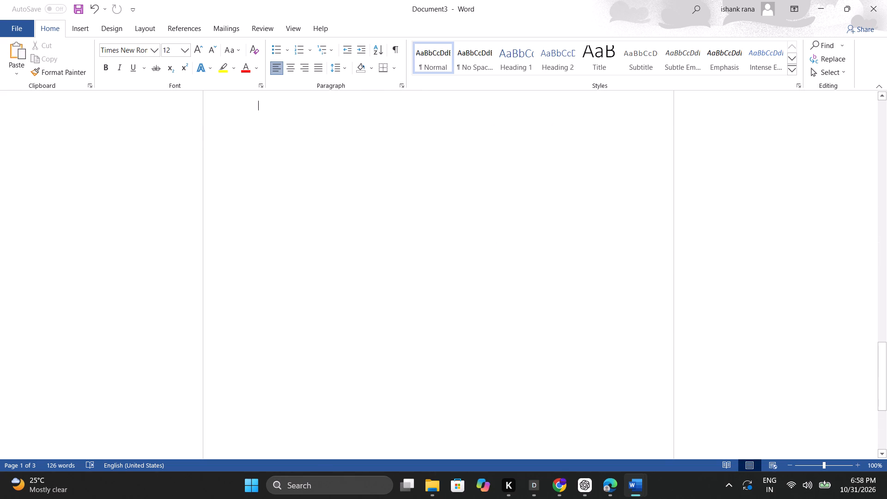
{"action": "scroll", "coordinate": [474, 343], "scroll_direction": "up", "scroll_amount": 2}
{"action": "key", "text": "ctrl+v"}
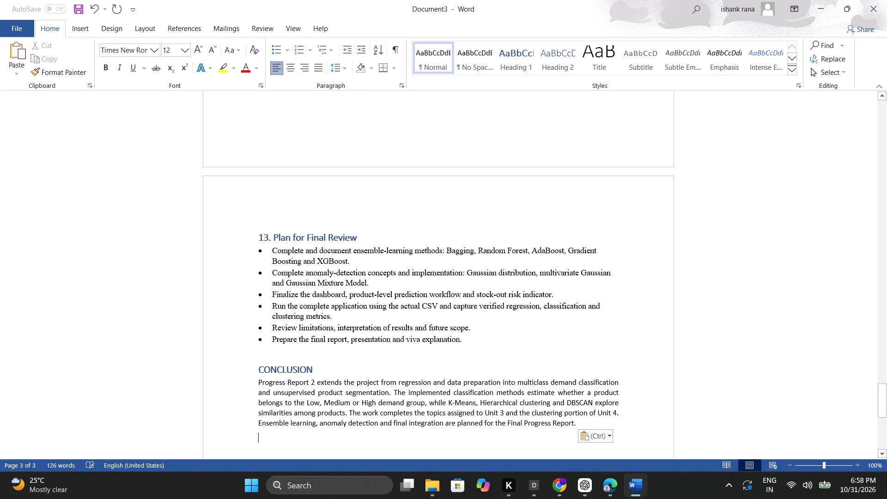
Set all the pasted content, from 1. Previous Review Feedback through the CONCLUSION, to Times New Roman, size 12.
{"action": "scroll", "coordinate": [406, 281], "scroll_direction": "up", "scroll_amount": 2}
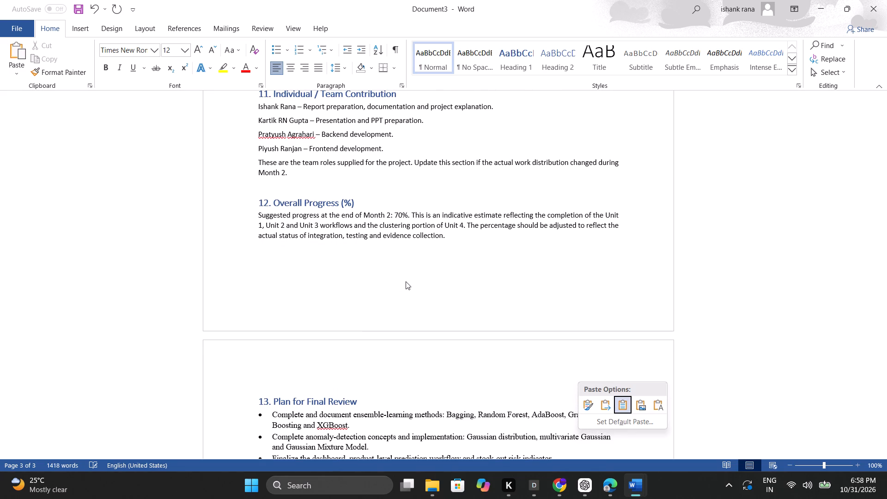
{"action": "scroll", "coordinate": [406, 281], "scroll_direction": "up", "scroll_amount": 1}
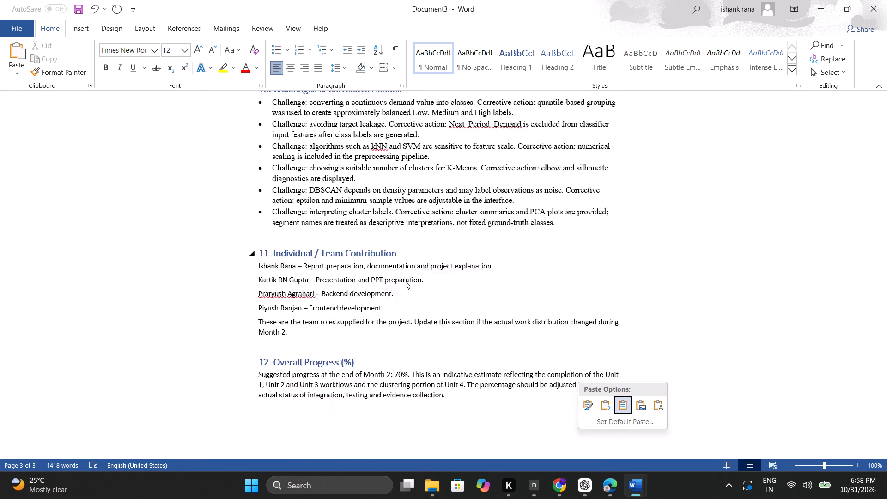
{"action": "scroll", "coordinate": [406, 281], "scroll_direction": "up", "scroll_amount": 1}
{"action": "scroll", "coordinate": [406, 281], "scroll_direction": "right", "scroll_amount": 1}
{"action": "scroll", "coordinate": [406, 281], "scroll_direction": "up", "scroll_amount": 3}
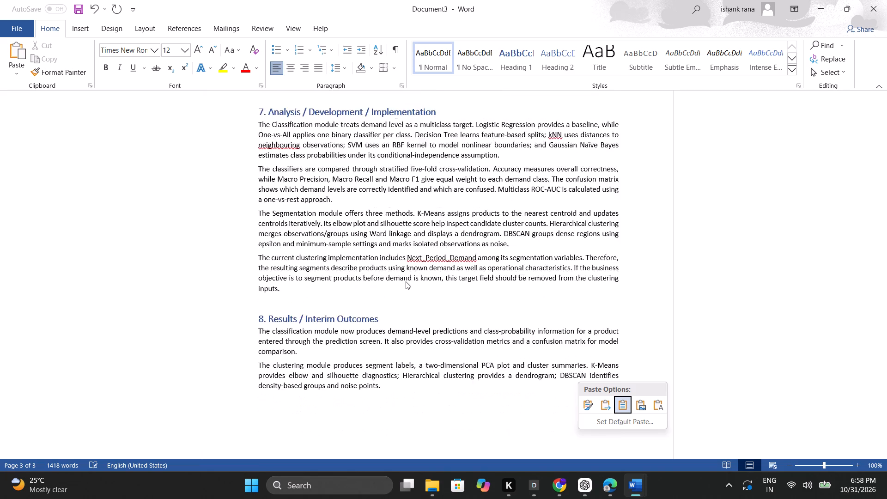
{"action": "scroll", "coordinate": [406, 281], "scroll_direction": "up", "scroll_amount": 3}
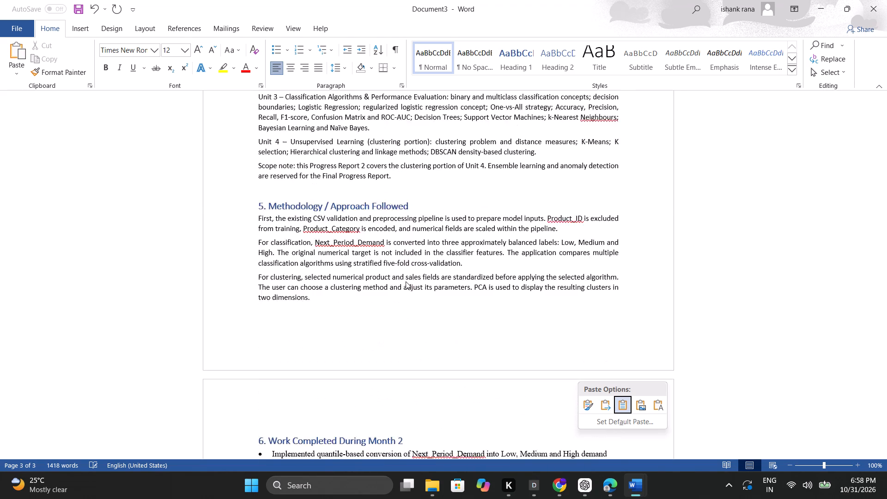
{"action": "scroll", "coordinate": [406, 281], "scroll_direction": "up", "scroll_amount": 4}
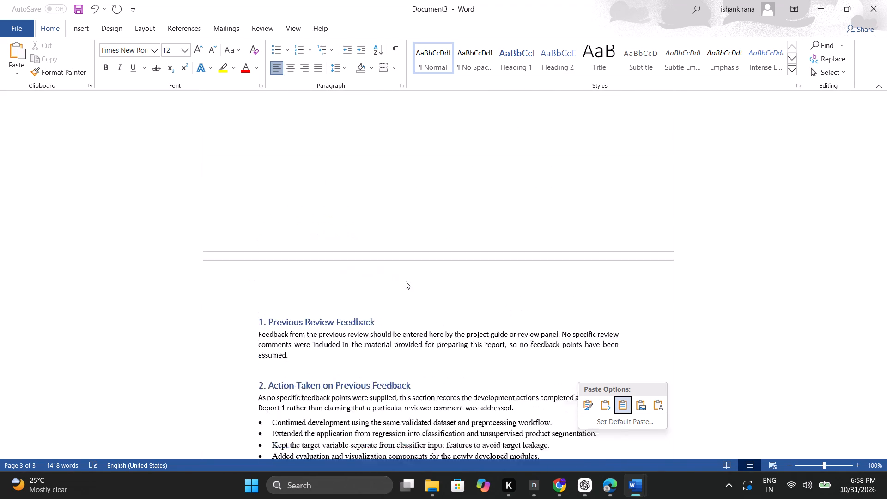
{"action": "scroll", "coordinate": [406, 281], "scroll_direction": "up", "scroll_amount": 1}
{"action": "scroll", "coordinate": [406, 281], "scroll_direction": "down", "scroll_amount": 1}
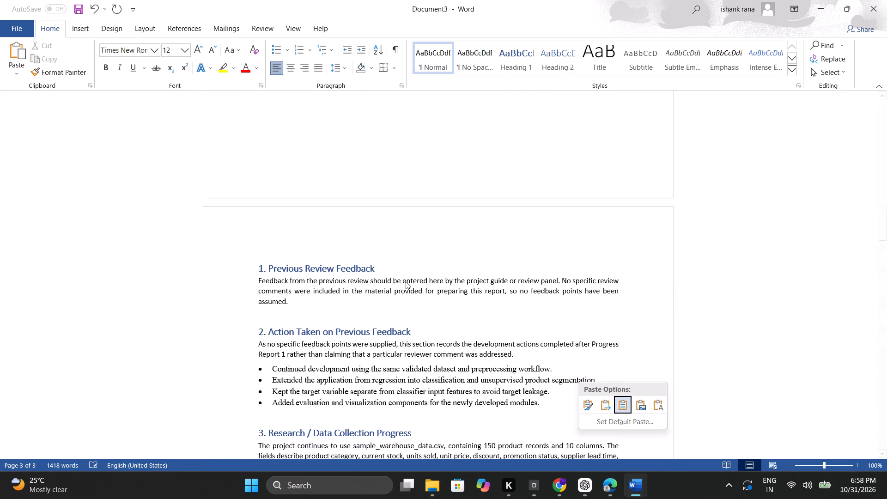
{"action": "left_click_drag", "start_coordinate": [260, 263], "coordinate": [258, 268]}
{"action": "left_click_drag", "start_coordinate": [258, 268], "coordinate": [317, 498]}
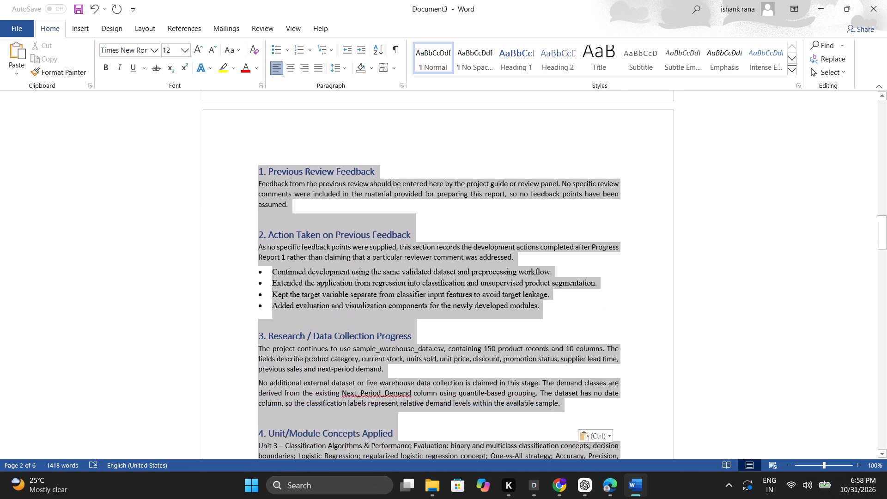
{"action": "left_click_drag", "start_coordinate": [317, 498], "coordinate": [318, 498]}
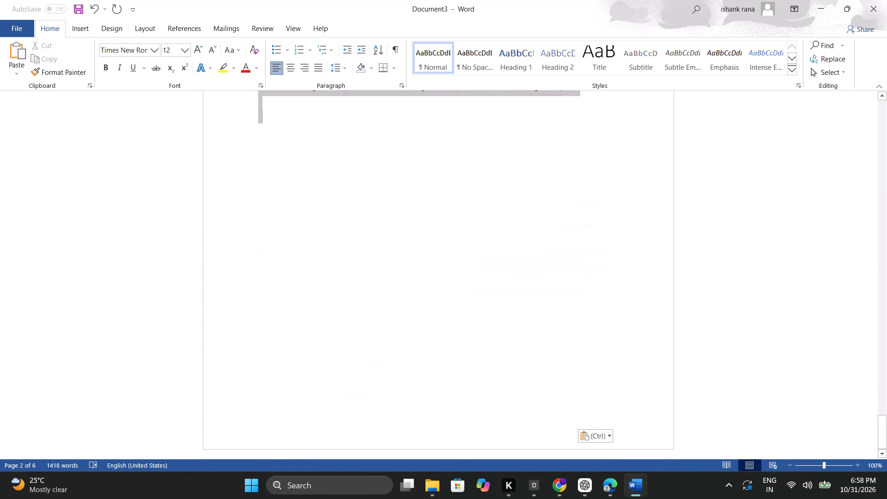
{"action": "left_click_drag", "start_coordinate": [318, 498], "coordinate": [413, 253]}
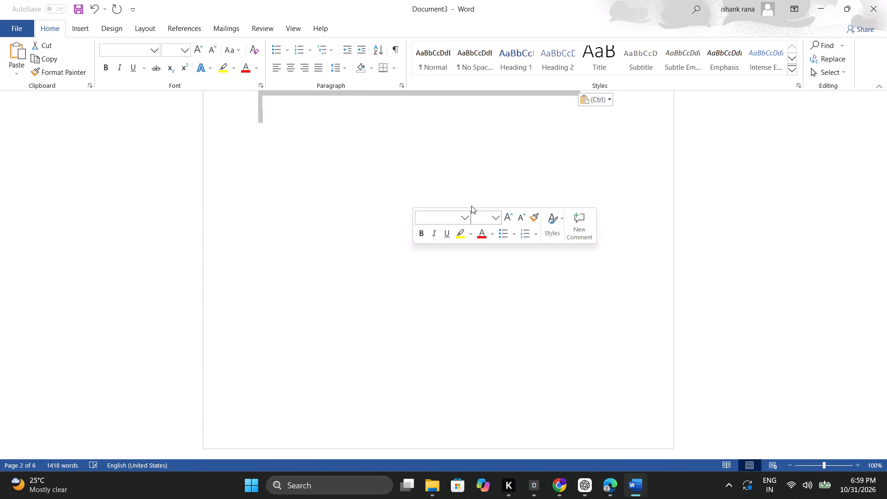
{"action": "left_click", "coordinate": [463, 214]}
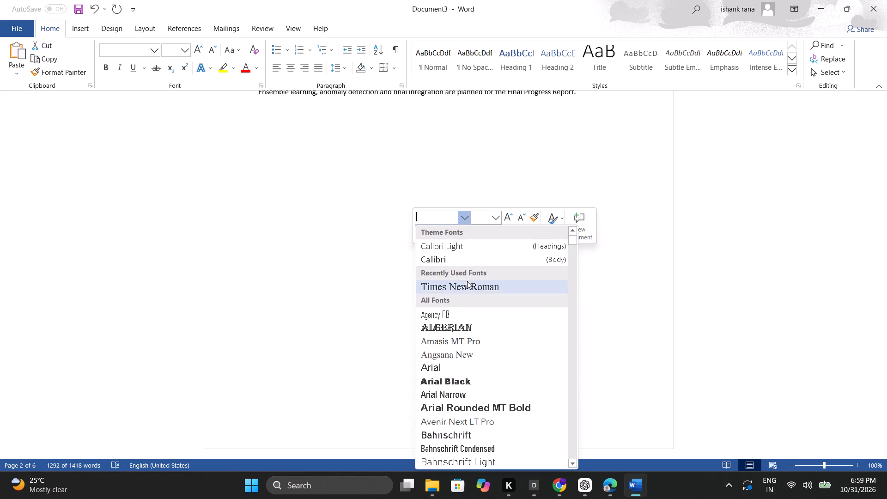
{"action": "left_click", "coordinate": [467, 284]}
{"action": "left_click", "coordinate": [497, 220]}
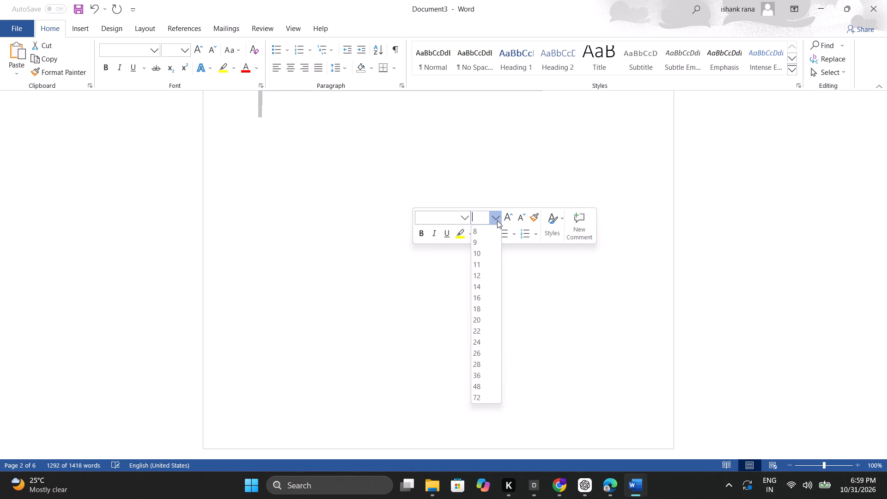
{"action": "left_click", "coordinate": [484, 275]}
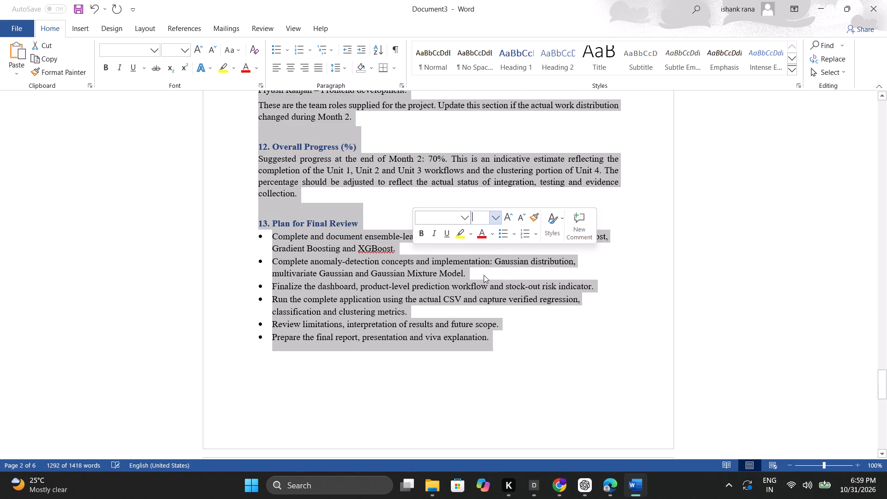
Add blank lines without bullets after the last bullet of section 13, Plan for Final Review.
{"action": "left_click", "coordinate": [508, 353]}
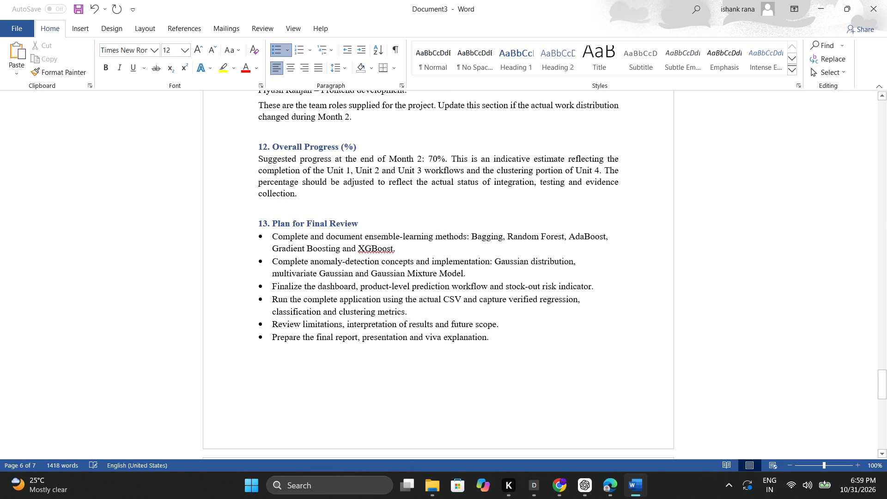
{"action": "scroll", "coordinate": [478, 324], "scroll_direction": "up", "scroll_amount": 1}
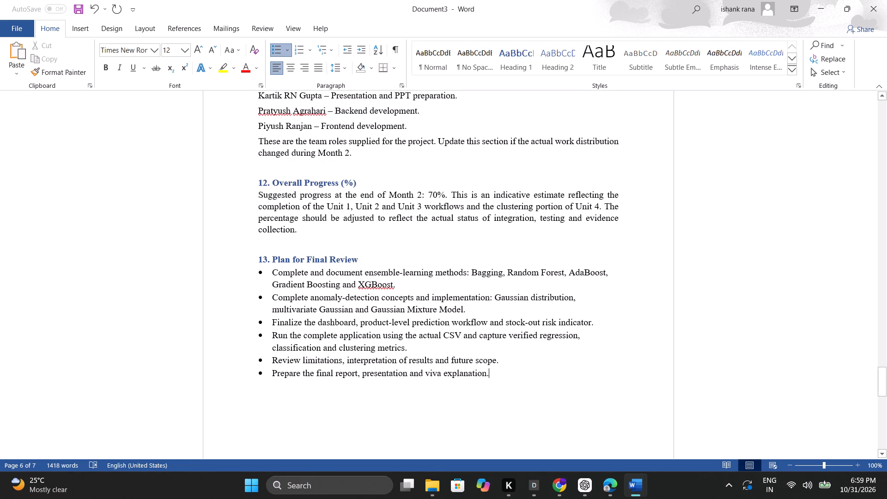
{"action": "key", "text": "Return"}
{"action": "key", "text": "BackSpace"}
{"action": "key", "text": "BackSpace"}
{"action": "key", "text": "BackSpace"}
{"action": "key", "text": "Return"}
{"action": "key", "text": "BackSpace"}
{"action": "key", "text": "BackSpace"}
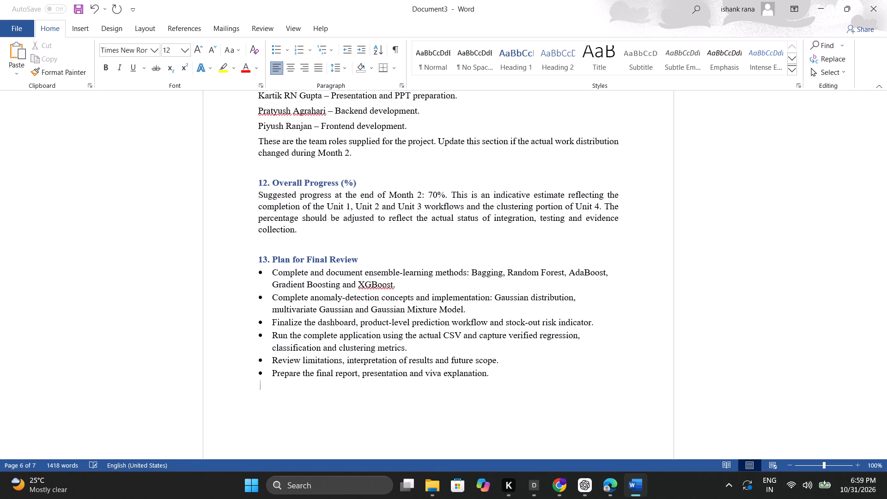
{"action": "key", "text": "Return"}
Add a blank line below the CONCLUSION paragraph on the last page.
{"action": "scroll", "coordinate": [478, 324], "scroll_direction": "down", "scroll_amount": 2}
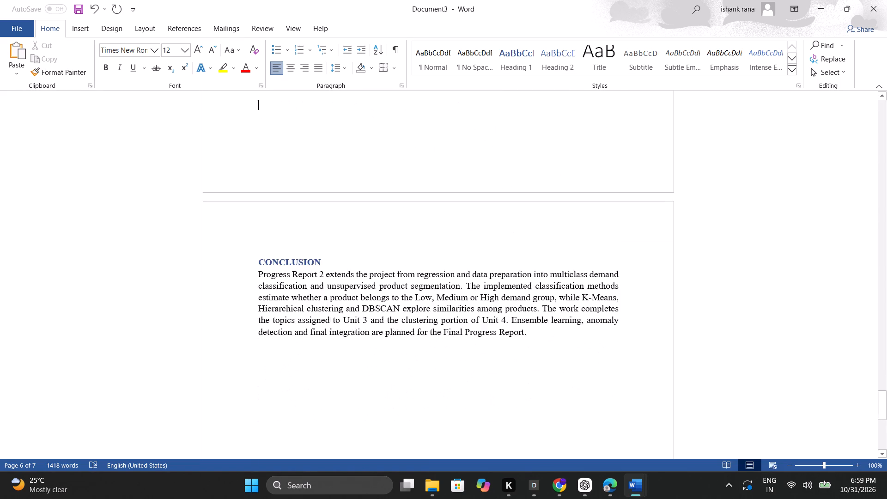
{"action": "scroll", "coordinate": [478, 324], "scroll_direction": "down", "scroll_amount": 1}
{"action": "left_click", "coordinate": [573, 282]}
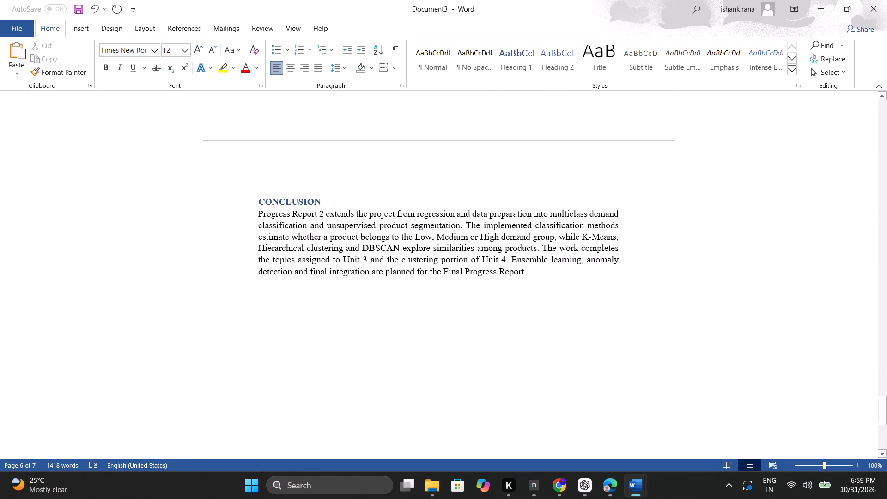
{"action": "key", "text": "Return"}
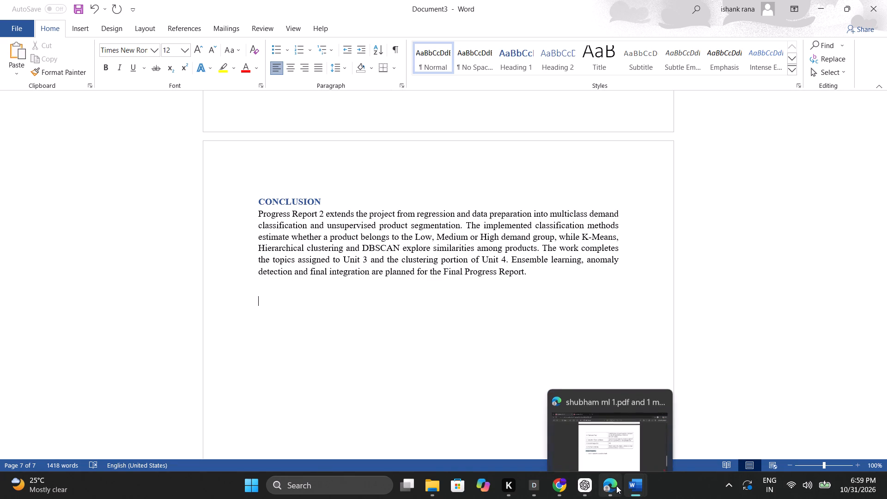
Copy the selected "Faculty Evaluation:" heading from shubham ml 1.pdf in Edge and paste it below the CONCLUSION paragraph in Document3.
{"action": "left_click", "coordinate": [609, 443]}
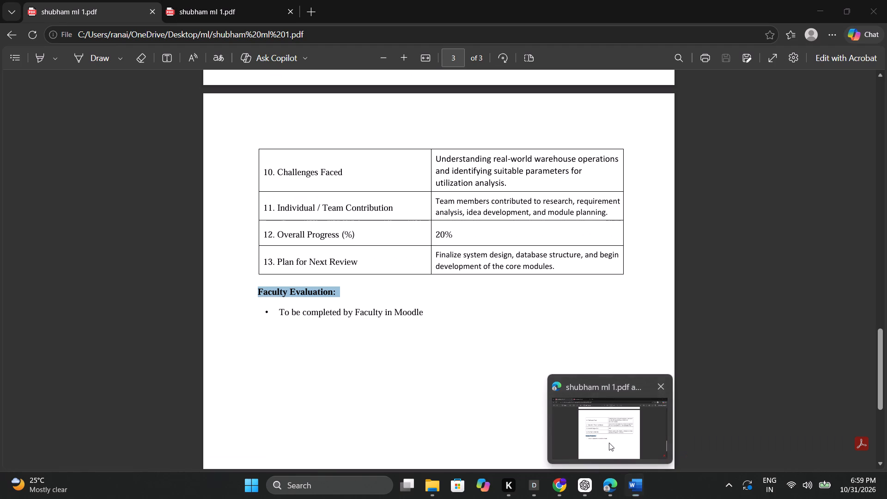
{"action": "key", "text": "ctrl+c"}
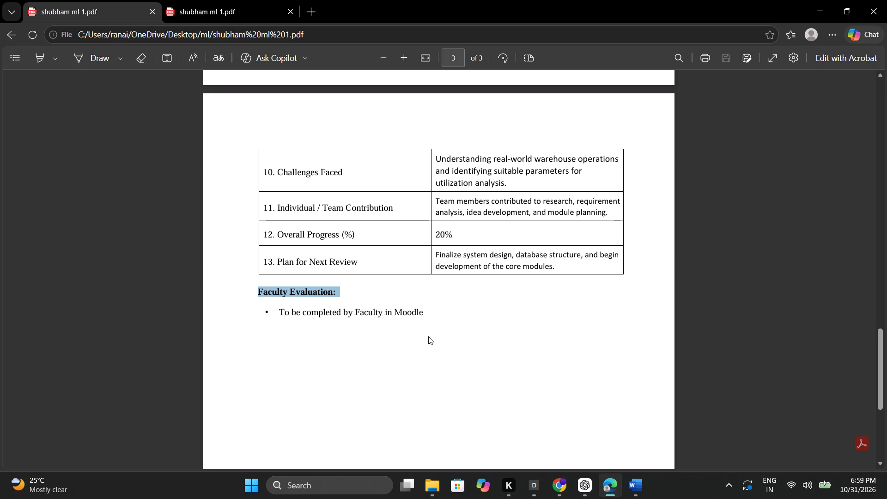
{"action": "left_click", "coordinate": [637, 498]}
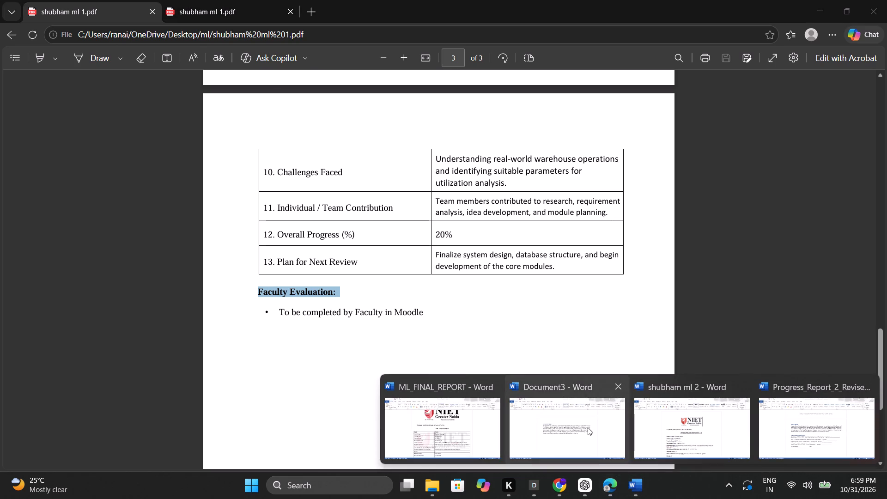
{"action": "left_click", "coordinate": [587, 427]}
{"action": "key", "text": "ctrl+v"}
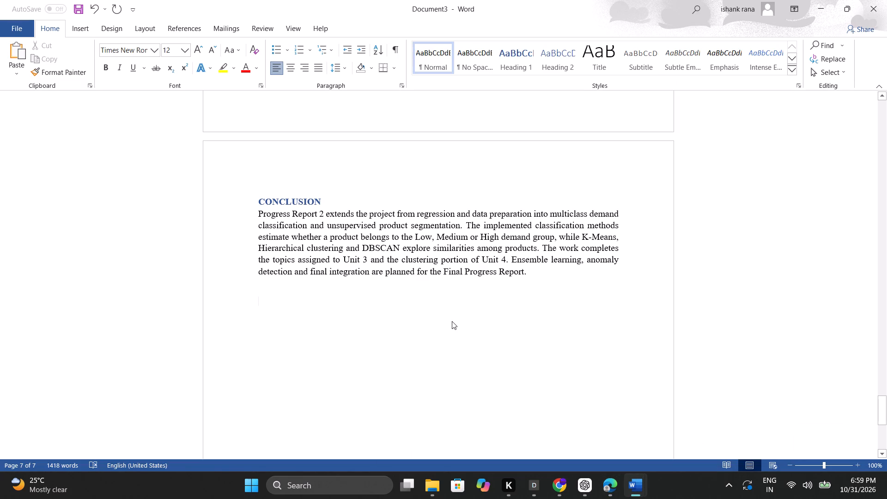
Format all the text in Document3 as Times New Roman, size 12, in black.
{"action": "left_click", "coordinate": [323, 298]}
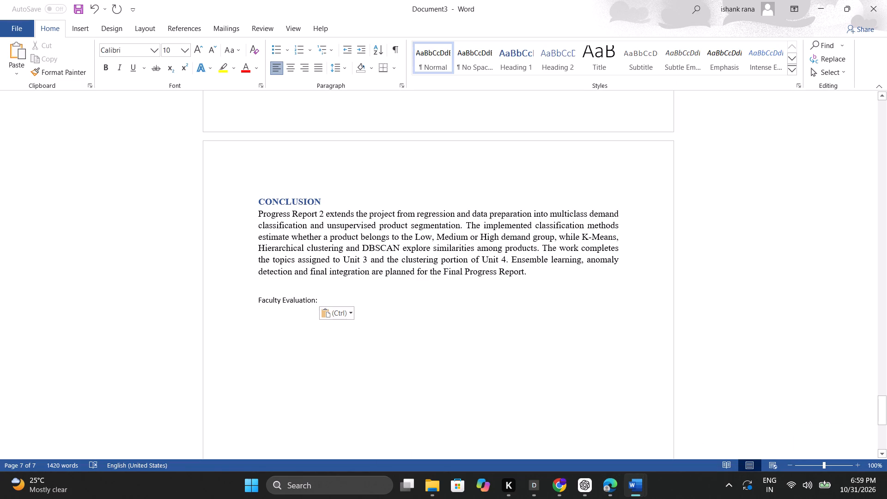
{"action": "key", "text": "ctrl+a"}
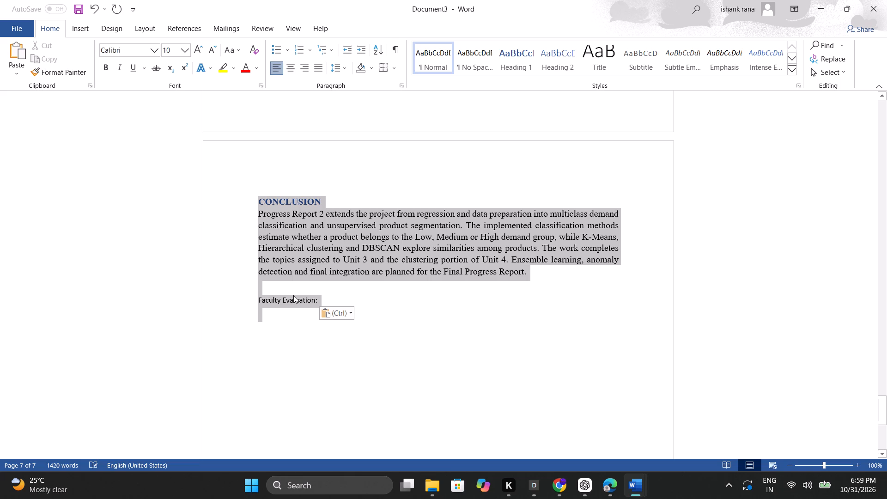
{"action": "left_click", "coordinate": [148, 51]}
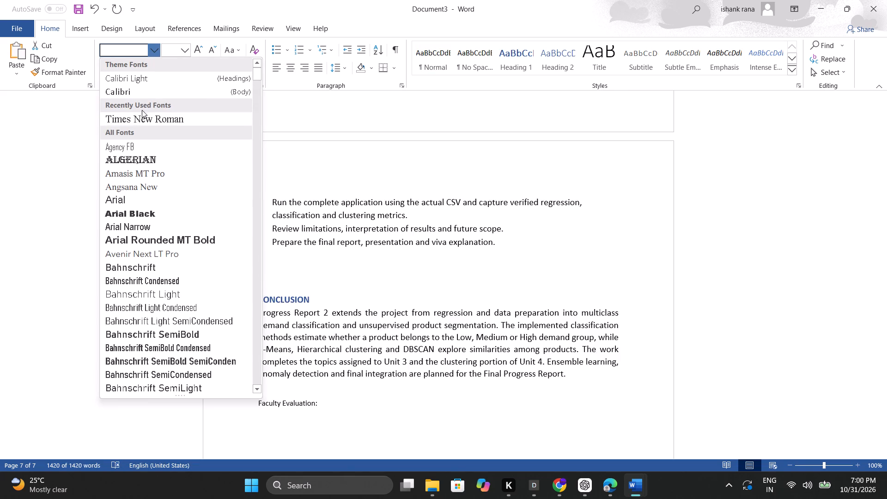
{"action": "left_click", "coordinate": [140, 118]}
{"action": "left_click", "coordinate": [188, 51]}
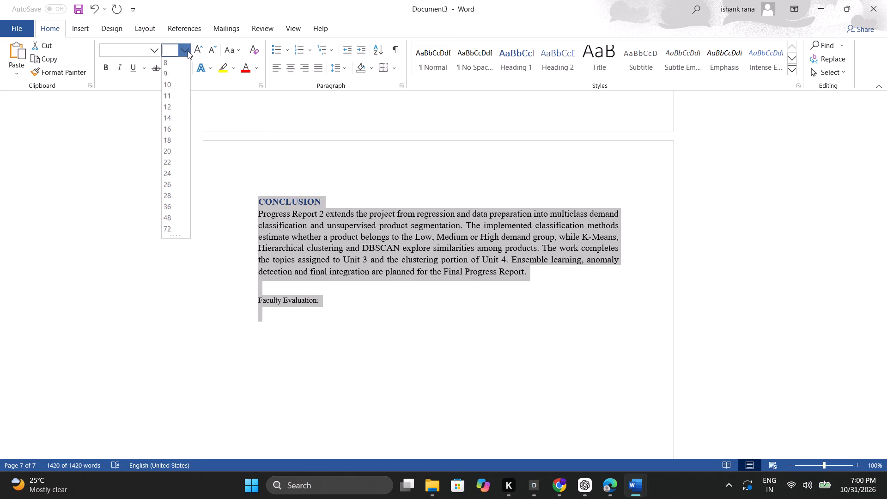
{"action": "left_click", "coordinate": [174, 110]}
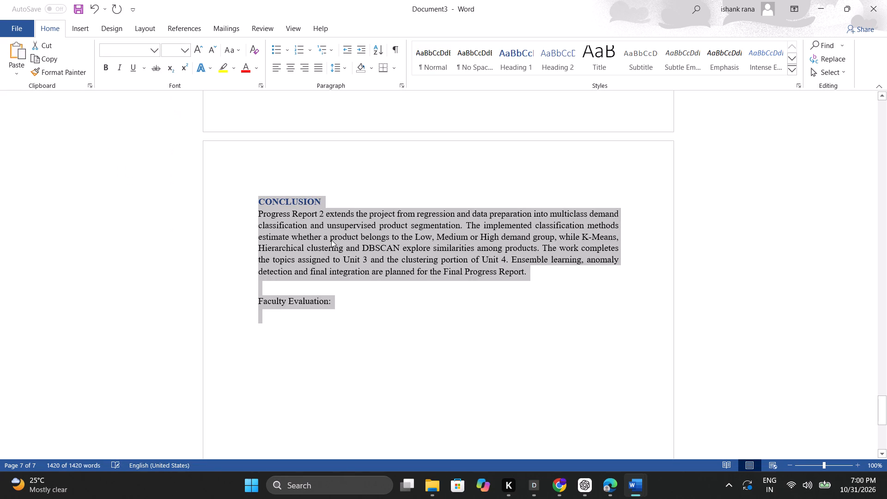
{"action": "left_click", "coordinate": [255, 68]}
{"action": "left_click", "coordinate": [253, 105]}
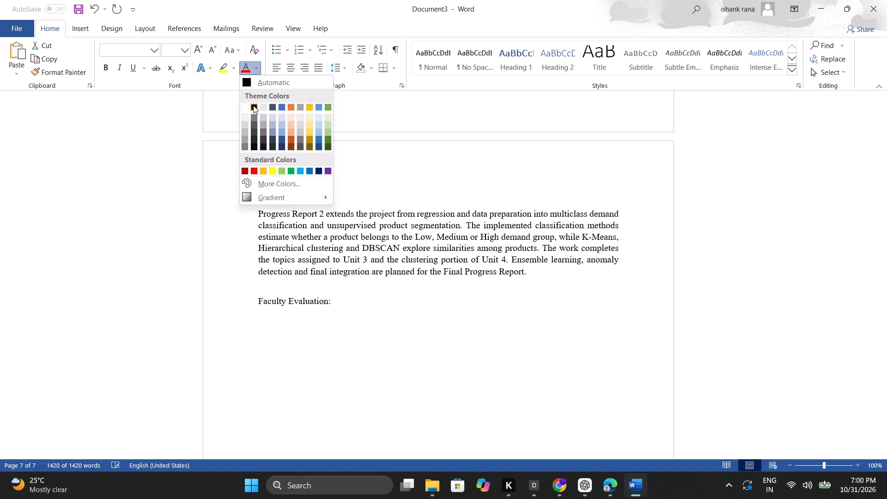
{"action": "left_click", "coordinate": [363, 311]}
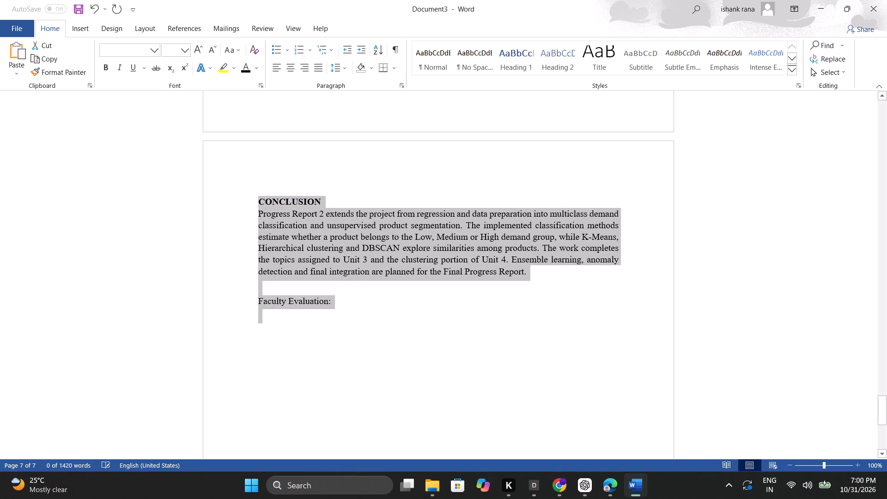
Delete the note beginning "These are the team roles supplied for the project" from section 11, Individual / Team Contribution.
{"action": "scroll", "coordinate": [363, 311], "scroll_direction": "up", "scroll_amount": 5}
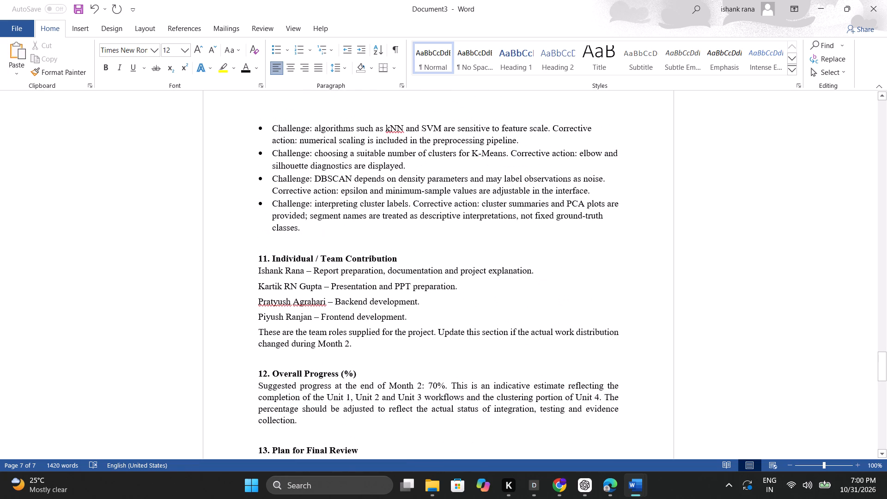
{"action": "left_click_drag", "start_coordinate": [370, 348], "coordinate": [227, 335]}
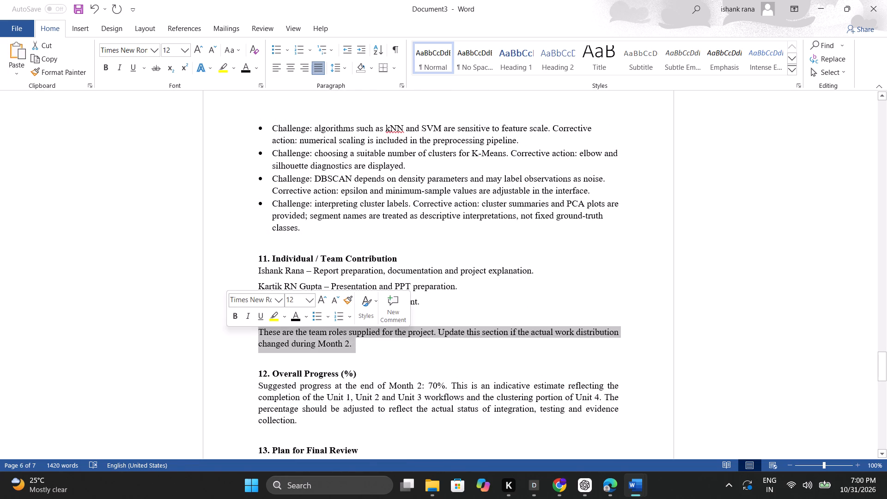
{"action": "key", "text": "BackSpace"}
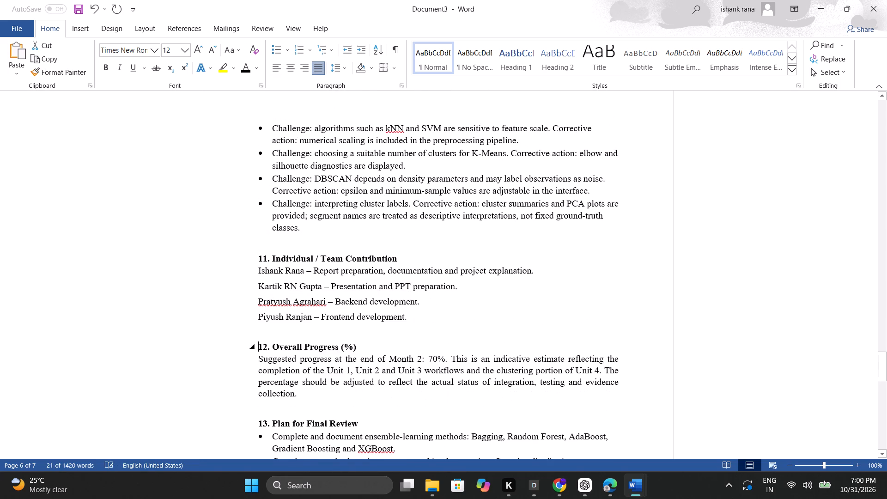
Make the "Faculty Evaluation:" heading on the last page bold and size 14.
{"action": "scroll", "coordinate": [380, 329], "scroll_direction": "down", "scroll_amount": 1}
{"action": "scroll", "coordinate": [407, 220], "scroll_direction": "down", "scroll_amount": 1}
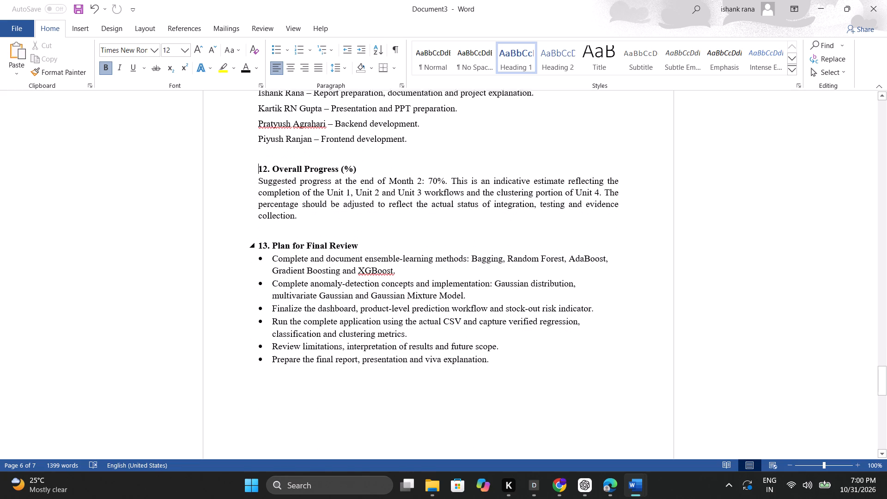
{"action": "scroll", "coordinate": [407, 220], "scroll_direction": "down", "scroll_amount": 1}
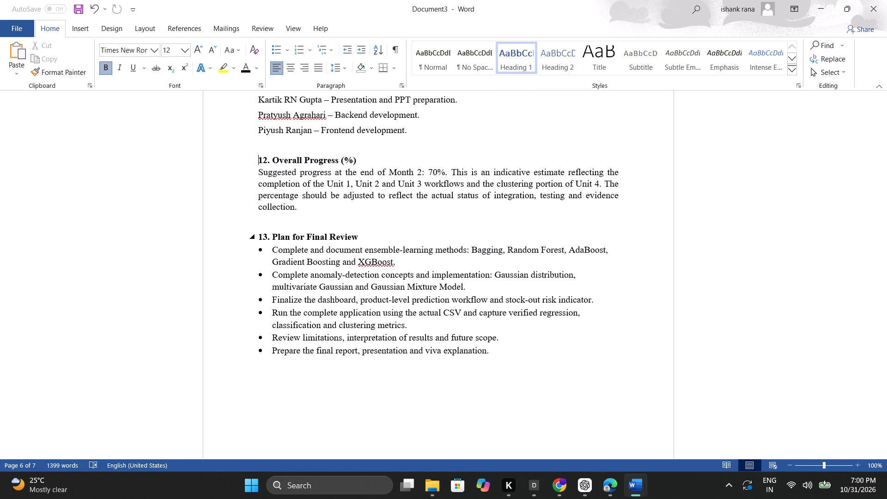
{"action": "scroll", "coordinate": [407, 220], "scroll_direction": "down", "scroll_amount": 1}
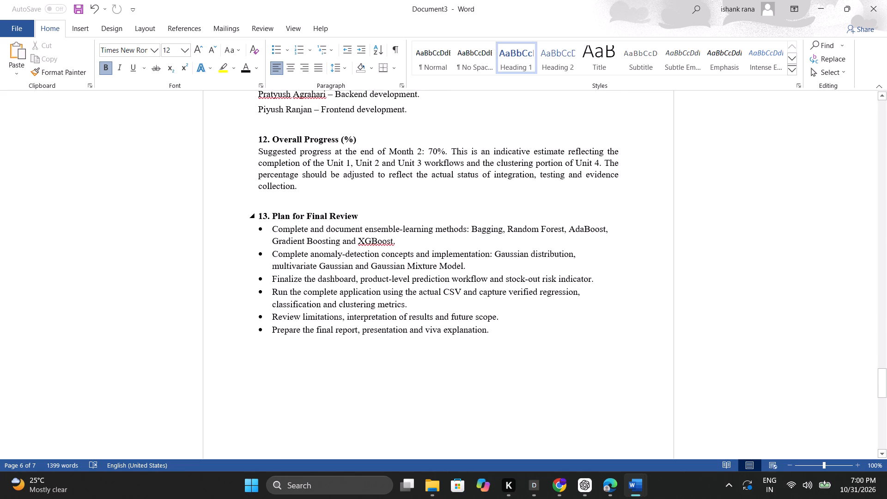
{"action": "scroll", "coordinate": [407, 220], "scroll_direction": "down", "scroll_amount": 2}
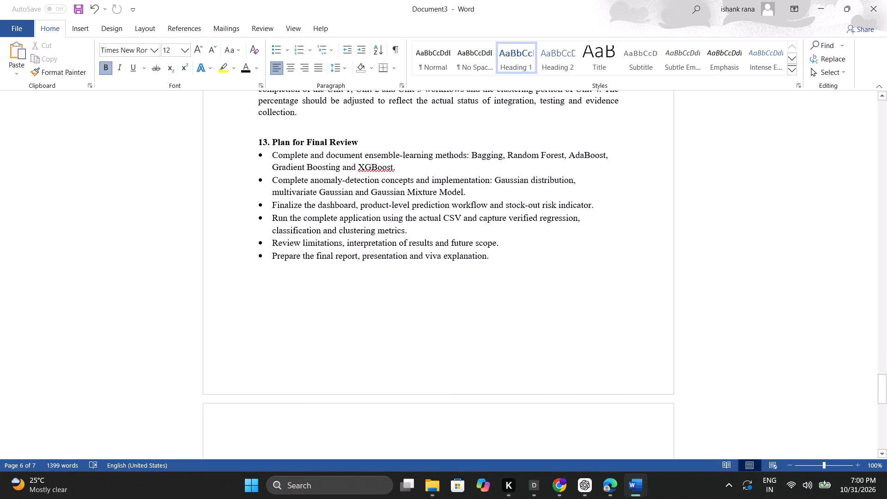
{"action": "scroll", "coordinate": [407, 220], "scroll_direction": "down", "scroll_amount": 2}
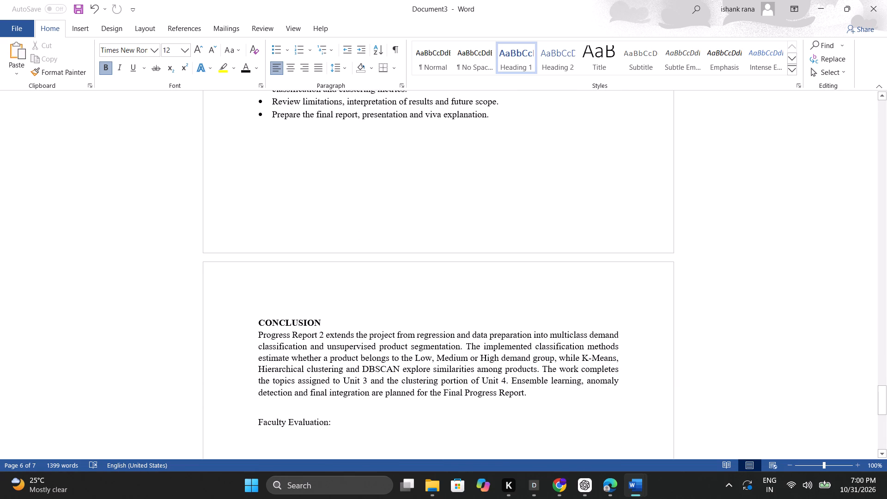
{"action": "scroll", "coordinate": [407, 220], "scroll_direction": "down", "scroll_amount": 1}
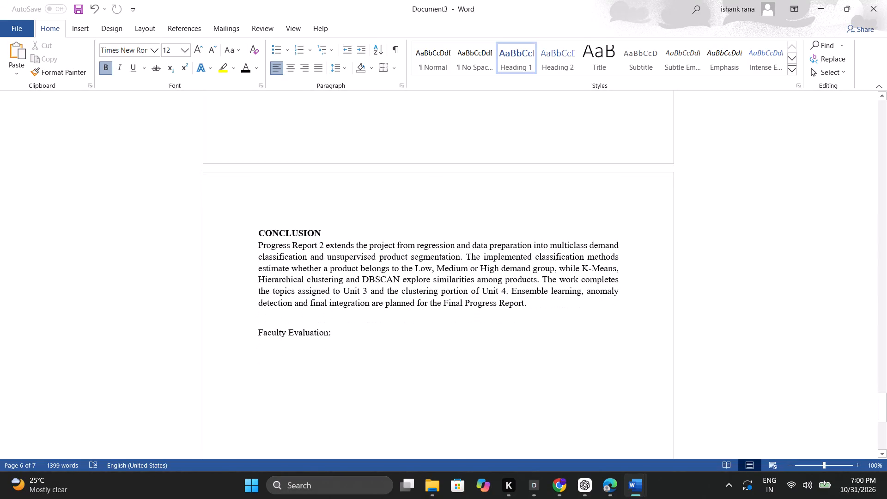
{"action": "left_click", "coordinate": [332, 332]}
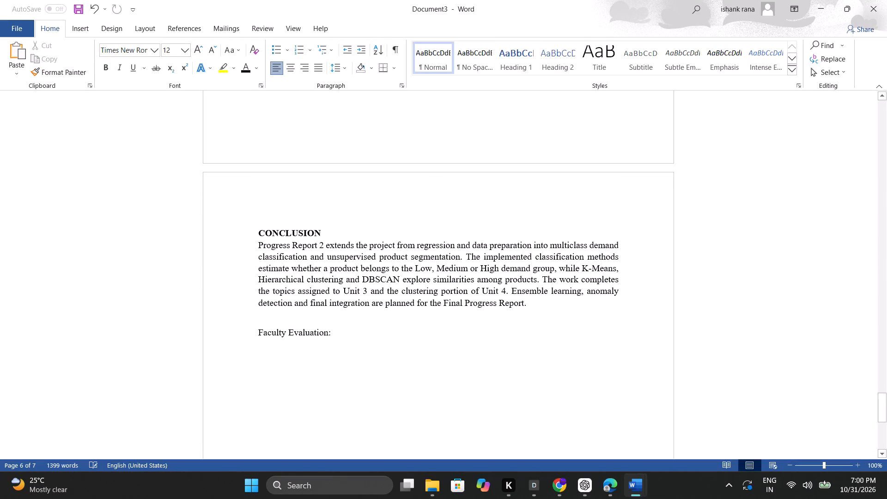
{"action": "left_click_drag", "start_coordinate": [333, 335], "coordinate": [257, 334]}
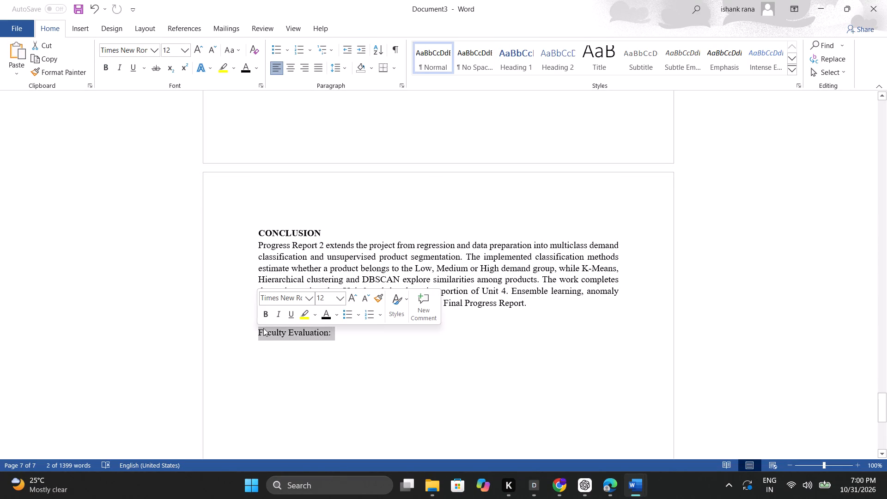
{"action": "left_click", "coordinate": [269, 318]}
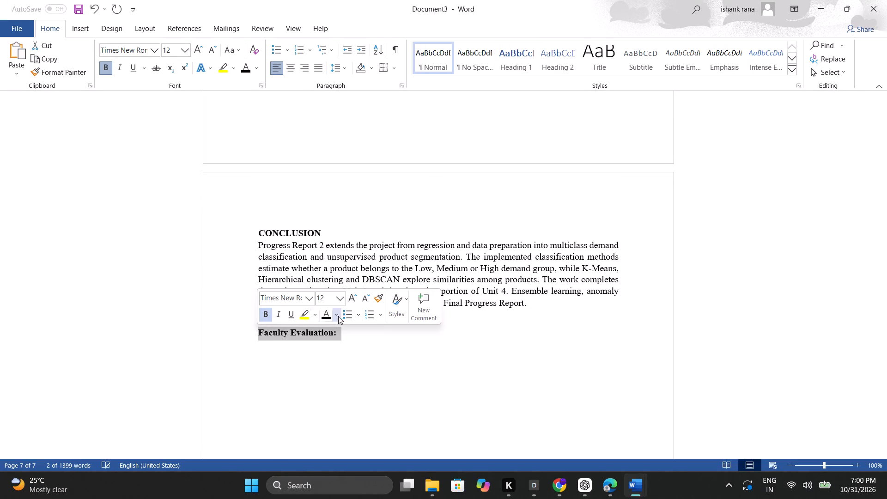
{"action": "left_click", "coordinate": [341, 299]}
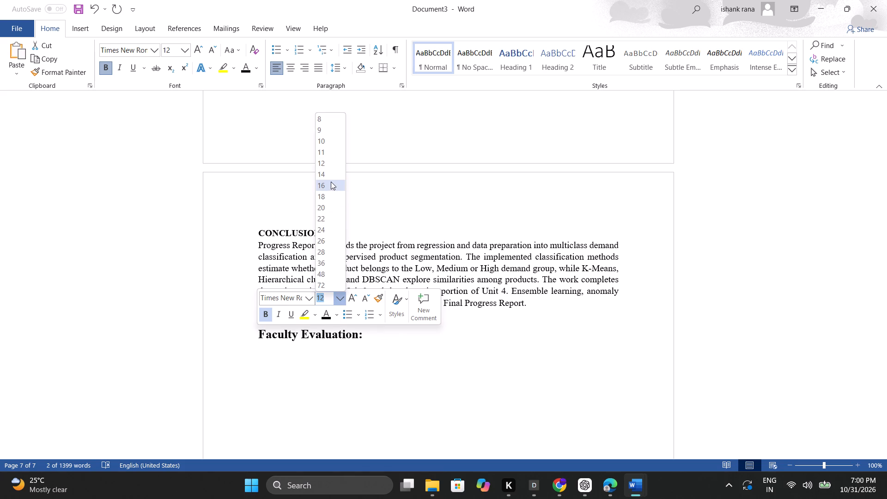
{"action": "left_click", "coordinate": [330, 171]}
Set the CONCLUSION heading on the last page to font size 14.
{"action": "left_click", "coordinate": [327, 232]}
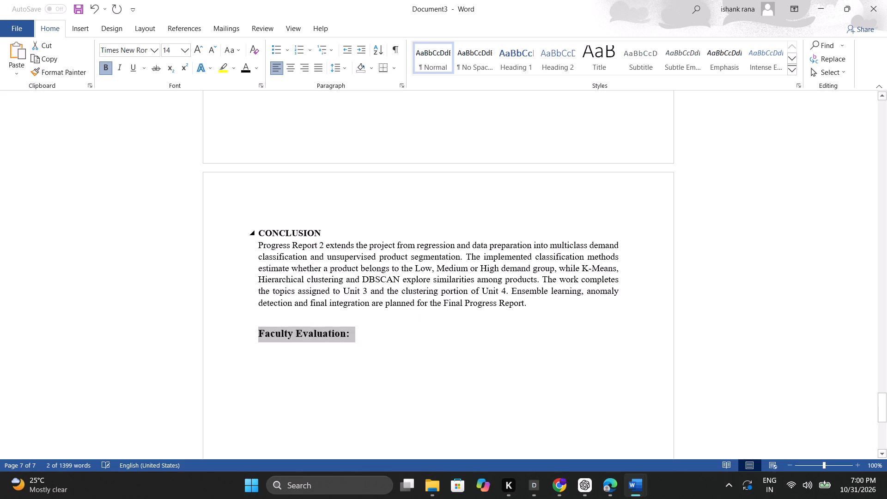
{"action": "left_click_drag", "start_coordinate": [327, 232], "coordinate": [259, 236]}
{"action": "left_click", "coordinate": [332, 197]}
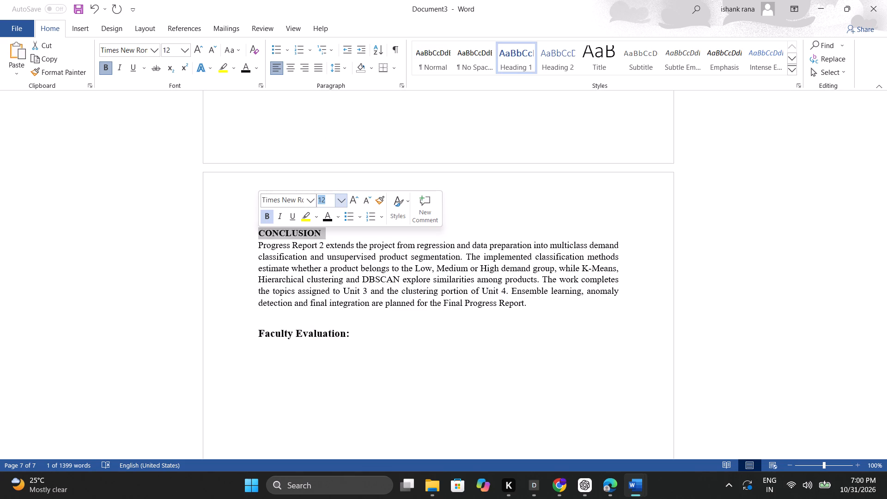
{"action": "key", "text": "End"}
{"action": "key", "text": "Left"}
{"action": "key", "text": "Right"}
{"action": "key", "text": "BackSpace"}
{"action": "key", "text": "BackSpace"}
{"action": "type", "text": "14"}
{"action": "key", "text": "Return"}
{"action": "left_click", "coordinate": [475, 223]}
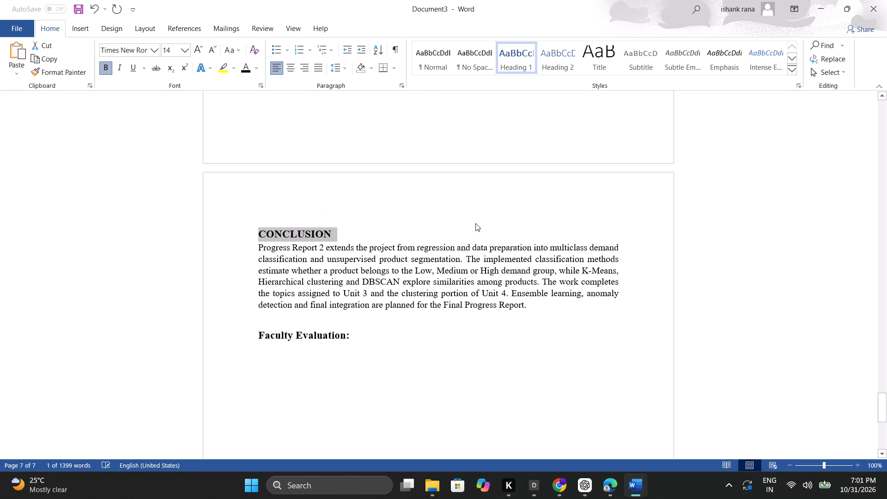
Set the "13. Plan for Final Review" heading to font size 14.
{"action": "scroll", "coordinate": [343, 180], "scroll_direction": "up", "scroll_amount": 2}
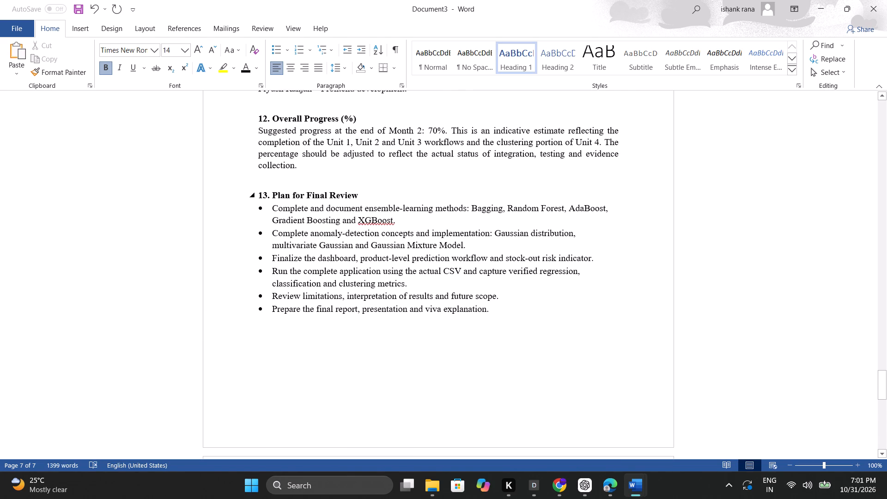
{"action": "left_click_drag", "start_coordinate": [364, 195], "coordinate": [261, 198]}
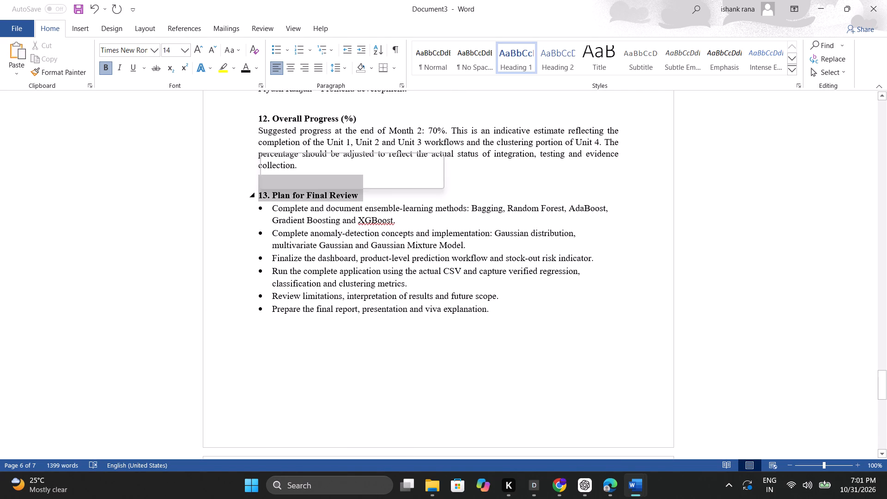
{"action": "left_click", "coordinate": [328, 166]}
{"action": "type", "text": "14"}
{"action": "key", "text": "Return"}
{"action": "left_click", "coordinate": [328, 166]}
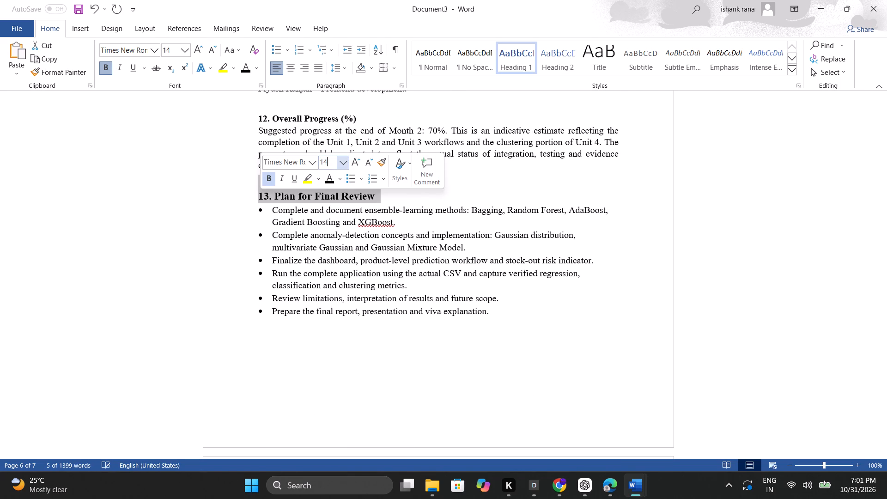
{"action": "key", "text": "Return"}
Set the "12. Overall Progress (%)" heading to font size 14.
{"action": "left_click", "coordinate": [367, 120]}
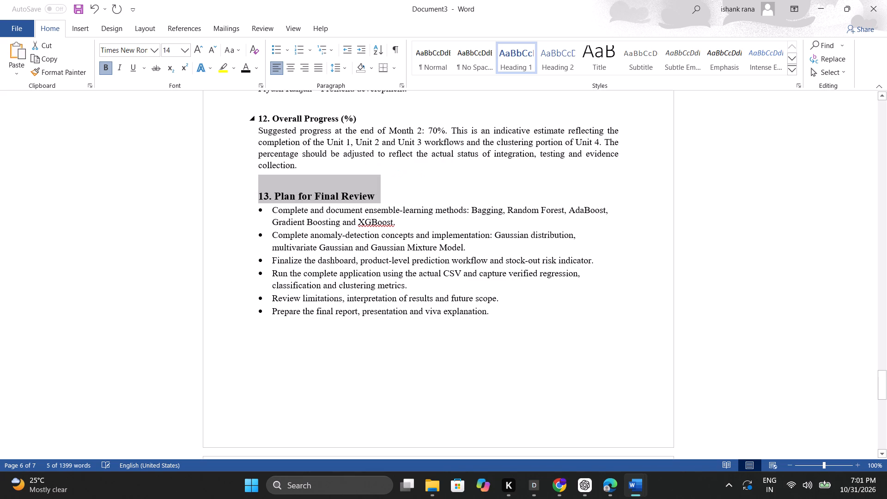
{"action": "left_click_drag", "start_coordinate": [367, 120], "coordinate": [261, 124]}
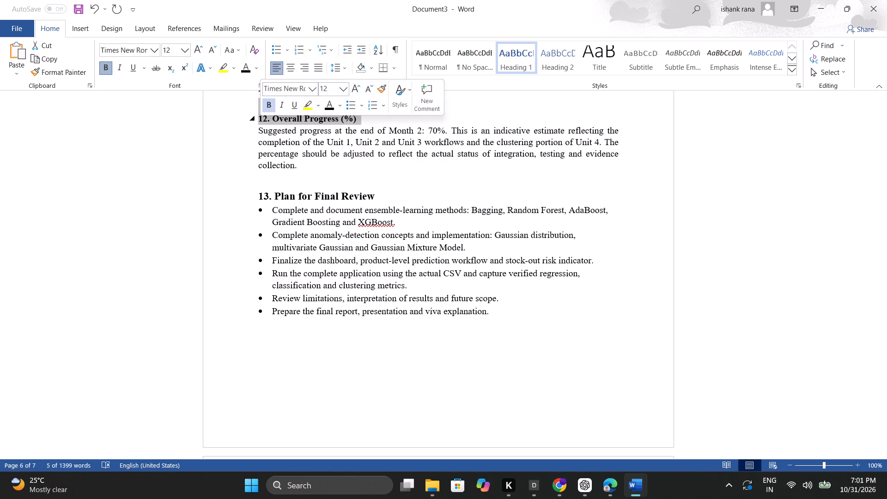
{"action": "left_click", "coordinate": [333, 87]}
{"action": "type", "text": "14"}
{"action": "key", "text": "Return"}
Set the "11. Individual / Team Contribution" heading to font size 14.
{"action": "scroll", "coordinate": [346, 189], "scroll_direction": "up", "scroll_amount": 2}
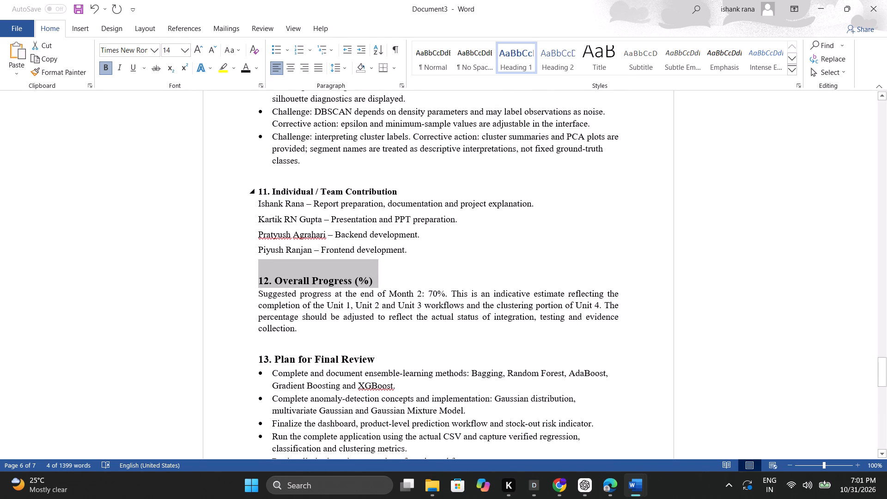
{"action": "left_click_drag", "start_coordinate": [401, 191], "coordinate": [261, 196]}
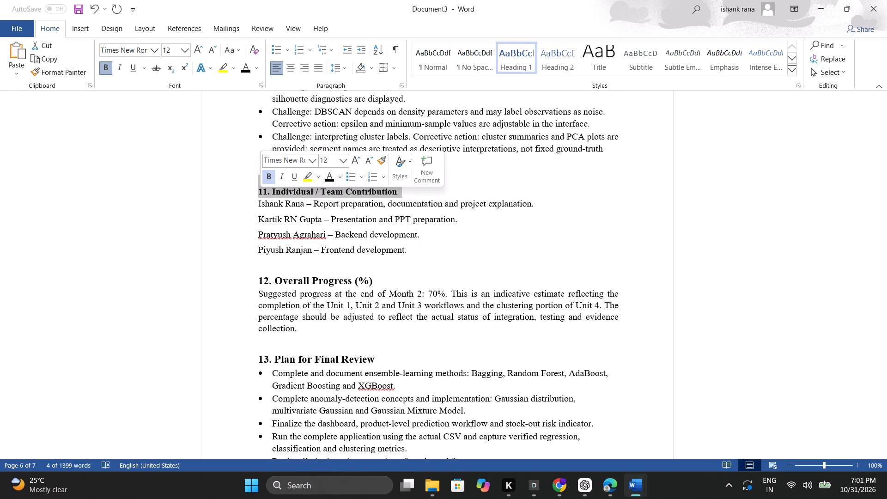
{"action": "left_click", "coordinate": [329, 161]}
{"action": "type", "text": "14"}
{"action": "key", "text": "Return"}
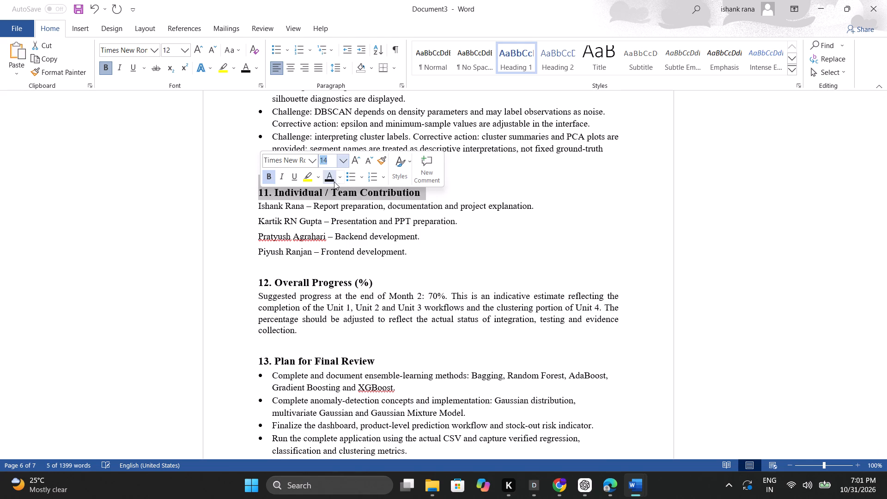
Set the "10. Challenges & Corrective Actions" heading to font size 14.
{"action": "scroll", "coordinate": [334, 182], "scroll_direction": "up", "scroll_amount": 5}
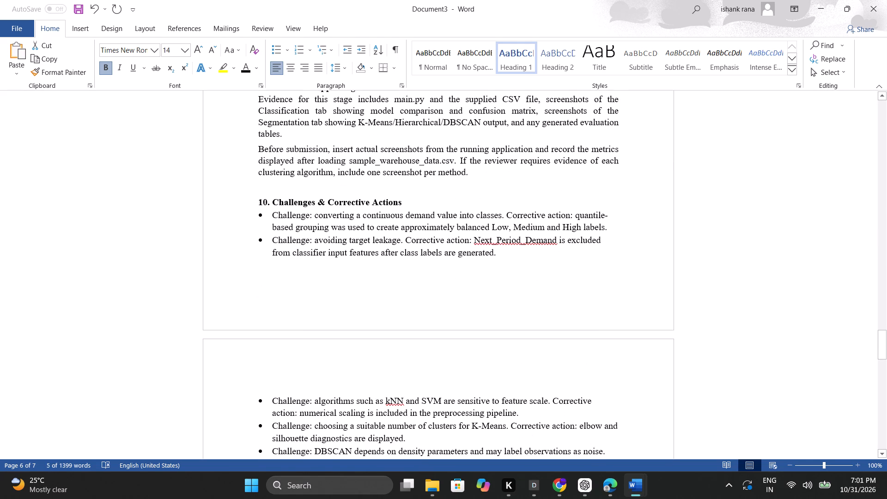
{"action": "scroll", "coordinate": [334, 182], "scroll_direction": "up", "scroll_amount": 2}
{"action": "left_click", "coordinate": [425, 255]}
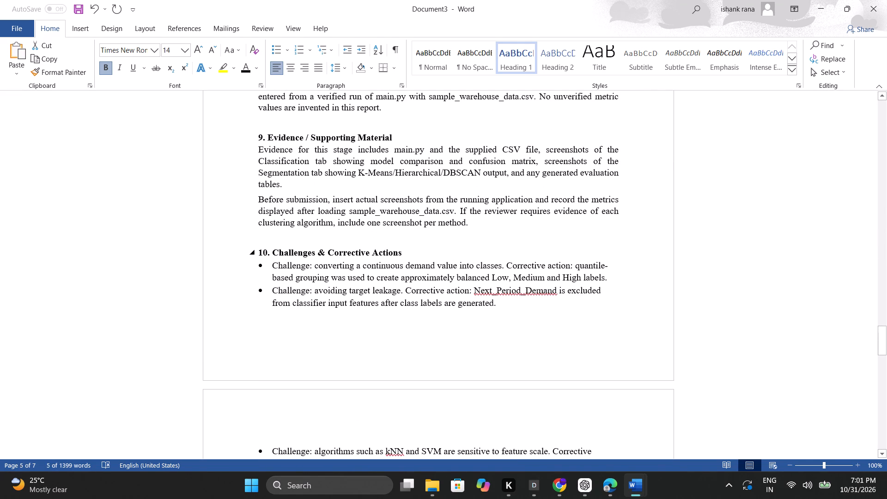
{"action": "left_click_drag", "start_coordinate": [405, 255], "coordinate": [362, 249]}
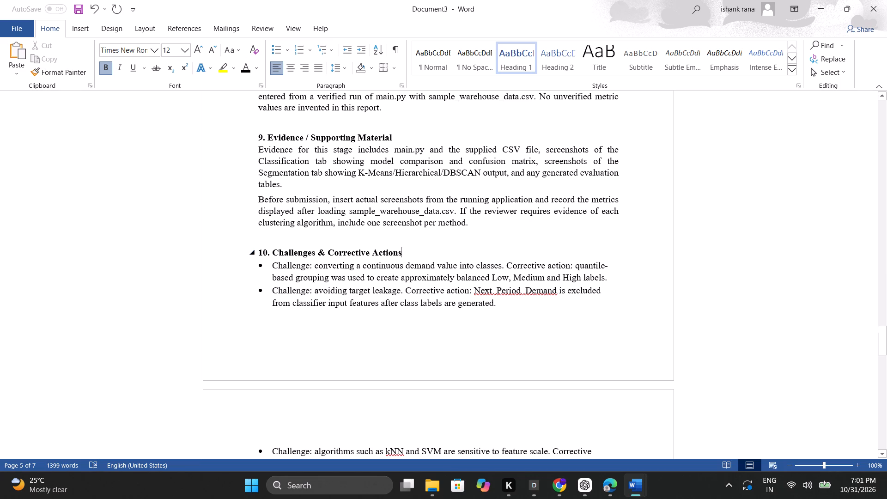
{"action": "left_click_drag", "start_coordinate": [362, 249], "coordinate": [261, 257]}
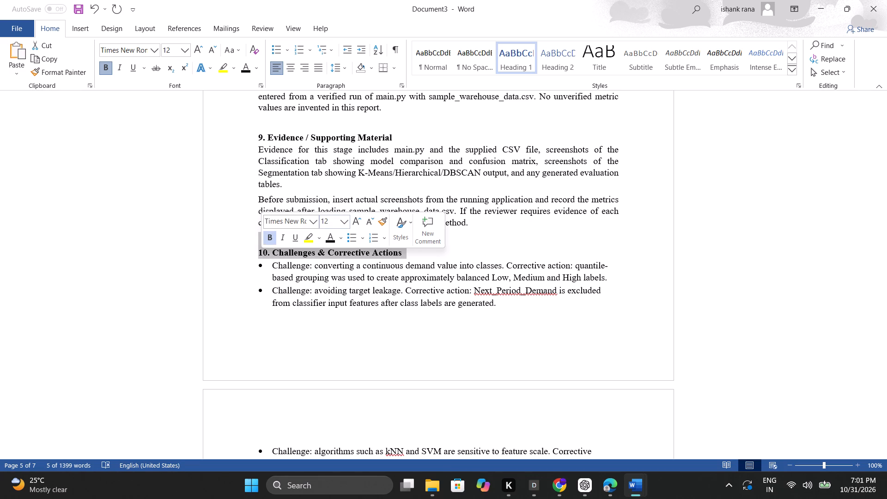
{"action": "left_click", "coordinate": [329, 220]}
{"action": "type", "text": "14"}
{"action": "key", "text": "Return"}
Set the "9. Evidence / Supporting Material" heading to font size 14.
{"action": "left_click_drag", "start_coordinate": [401, 137], "coordinate": [283, 137]}
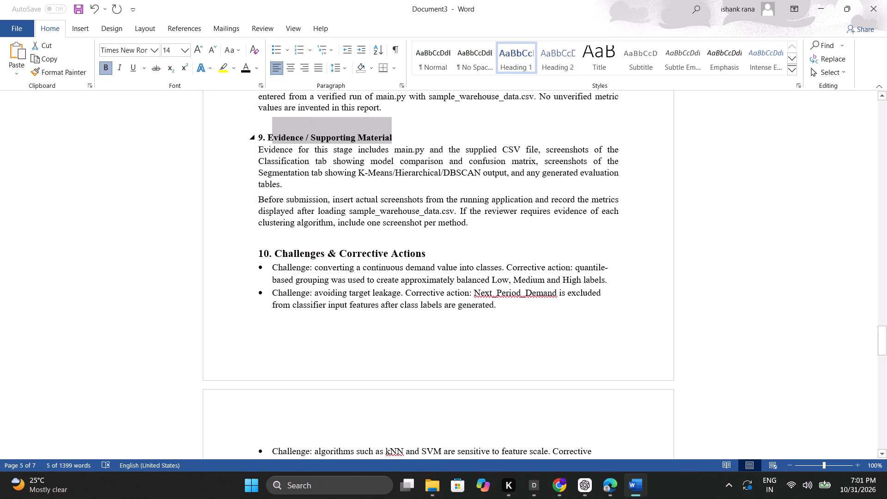
{"action": "left_click_drag", "start_coordinate": [283, 137], "coordinate": [258, 138]}
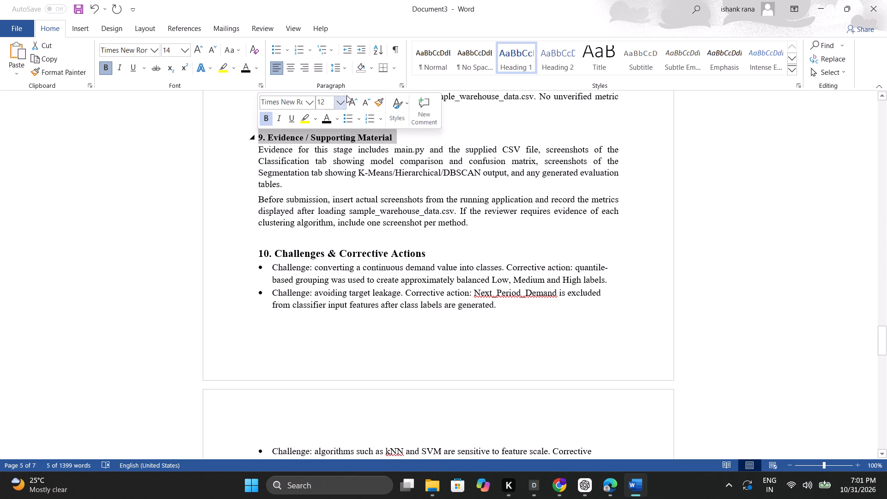
{"action": "left_click", "coordinate": [328, 103]}
{"action": "type", "text": "14"}
{"action": "key", "text": "Return"}
Set the "8. Results / Interim Outcomes" heading to font size 14.
{"action": "scroll", "coordinate": [344, 204], "scroll_direction": "up", "scroll_amount": 1}
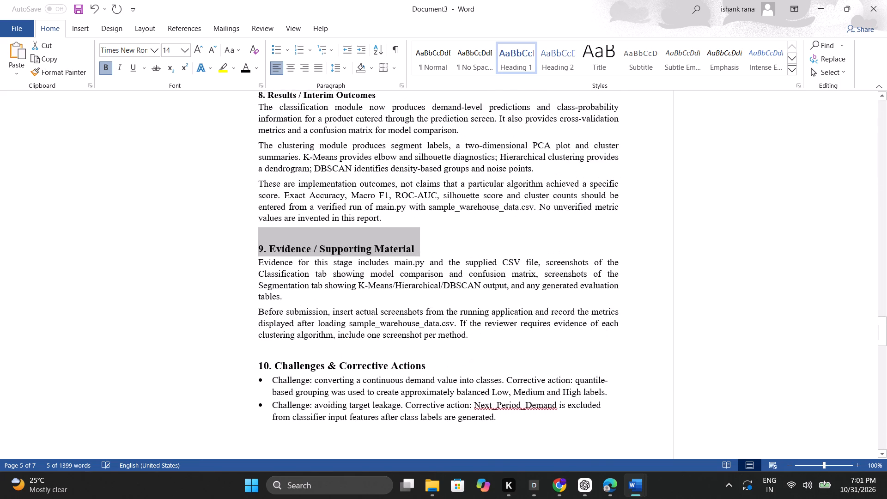
{"action": "scroll", "coordinate": [344, 204], "scroll_direction": "up", "scroll_amount": 1}
{"action": "left_click_drag", "start_coordinate": [377, 232], "coordinate": [350, 232]}
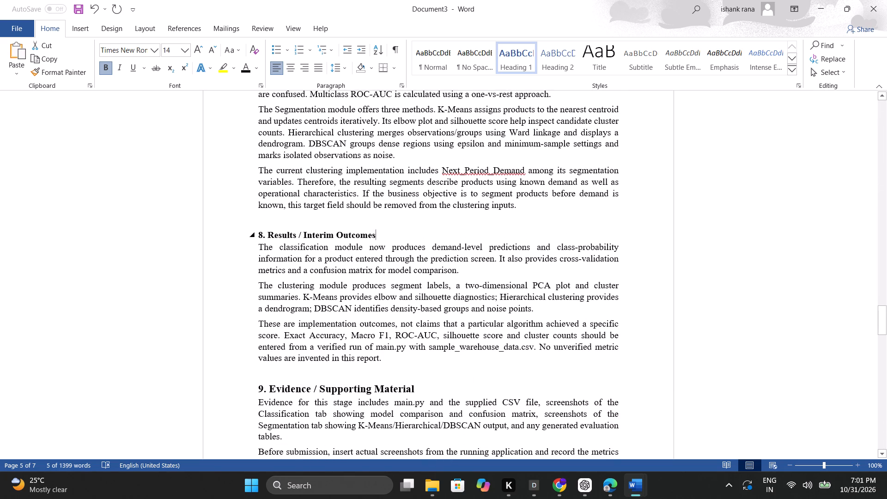
{"action": "left_click_drag", "start_coordinate": [350, 232], "coordinate": [255, 234]}
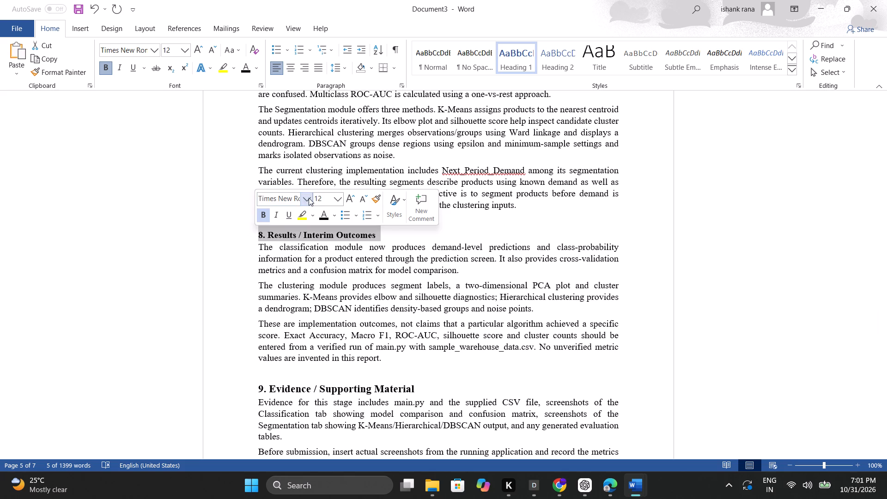
{"action": "left_click", "coordinate": [321, 196]}
{"action": "type", "text": "14"}
{"action": "key", "text": "Return"}
Set the "7. Analysis / Development / Implementation" heading to font size 14.
{"action": "scroll", "coordinate": [390, 305], "scroll_direction": "up", "scroll_amount": 2}
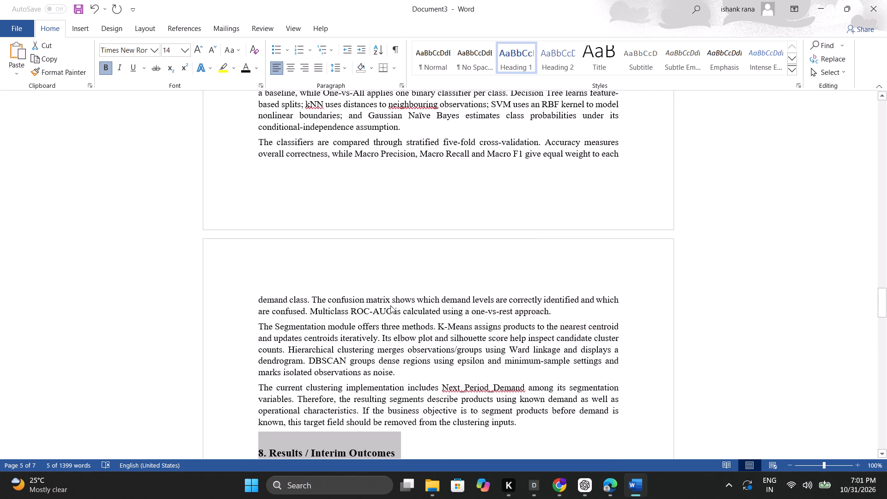
{"action": "scroll", "coordinate": [390, 305], "scroll_direction": "up", "scroll_amount": 1}
{"action": "left_click", "coordinate": [438, 179]}
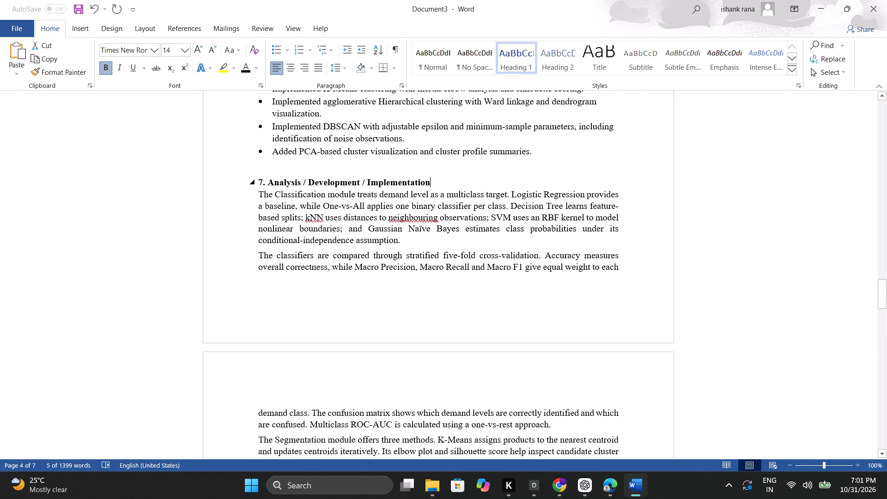
{"action": "left_click_drag", "start_coordinate": [430, 178], "coordinate": [282, 178]}
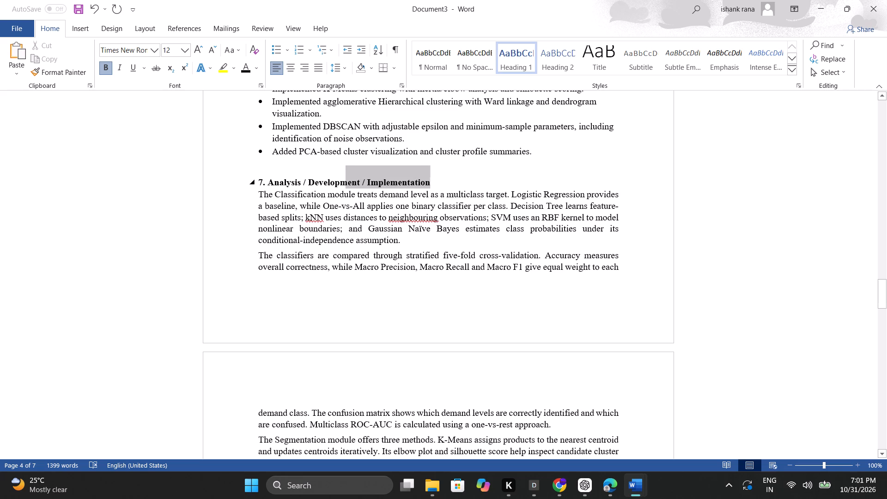
{"action": "left_click_drag", "start_coordinate": [282, 178], "coordinate": [231, 178]}
{"action": "left_click", "coordinate": [300, 144]}
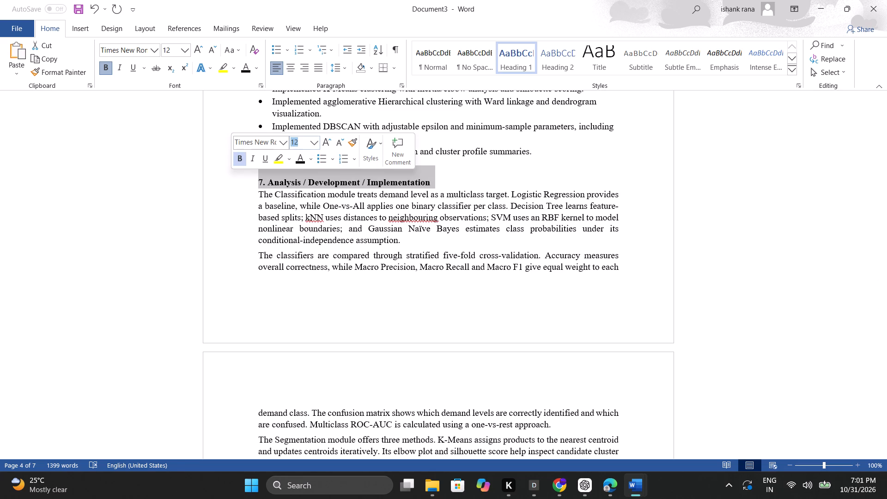
{"action": "type", "text": "14"}
{"action": "key", "text": "Return"}
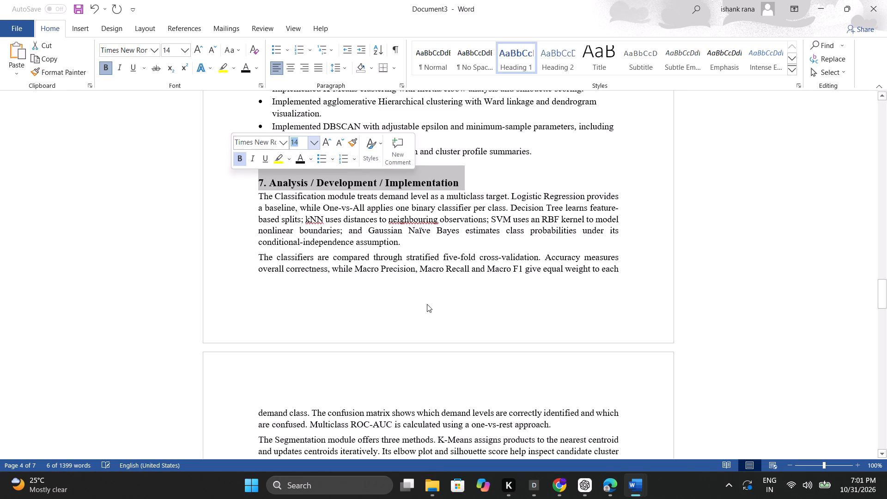
{"action": "left_click", "coordinate": [424, 290]}
Set the "6. Work Completed During Month 2" heading to font size 14.
{"action": "scroll", "coordinate": [424, 290], "scroll_direction": "up", "scroll_amount": 1}
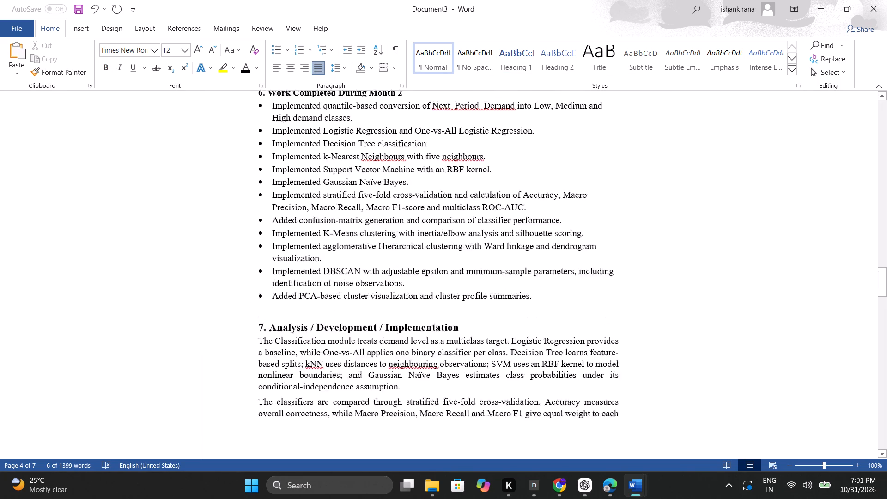
{"action": "scroll", "coordinate": [424, 290], "scroll_direction": "up", "scroll_amount": 1}
{"action": "left_click_drag", "start_coordinate": [417, 186], "coordinate": [301, 195]}
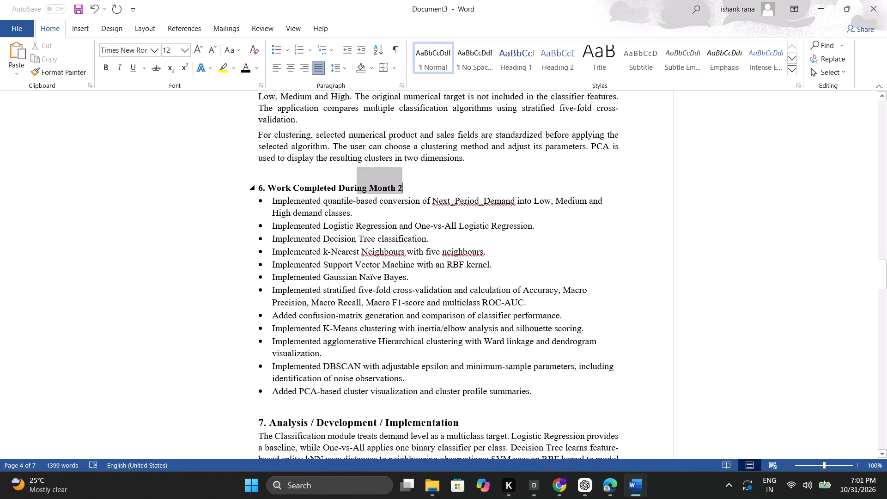
{"action": "left_click_drag", "start_coordinate": [301, 195], "coordinate": [257, 191]}
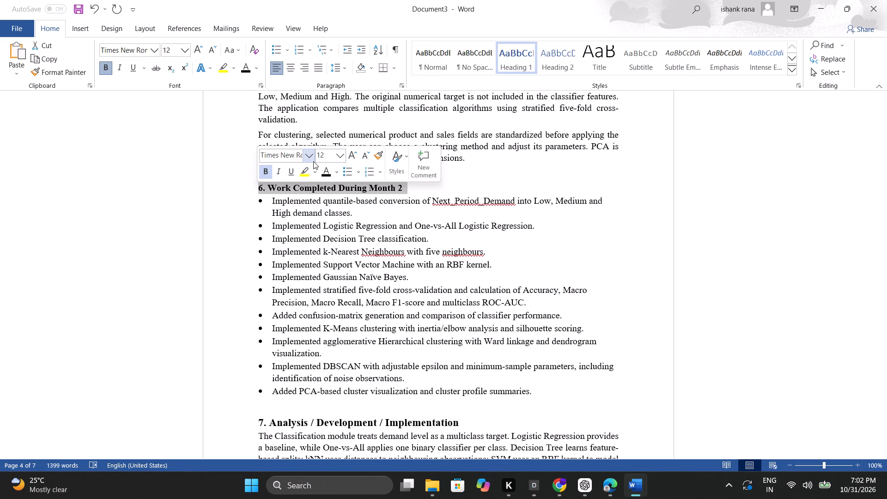
{"action": "left_click", "coordinate": [326, 157]}
{"action": "type", "text": "14"}
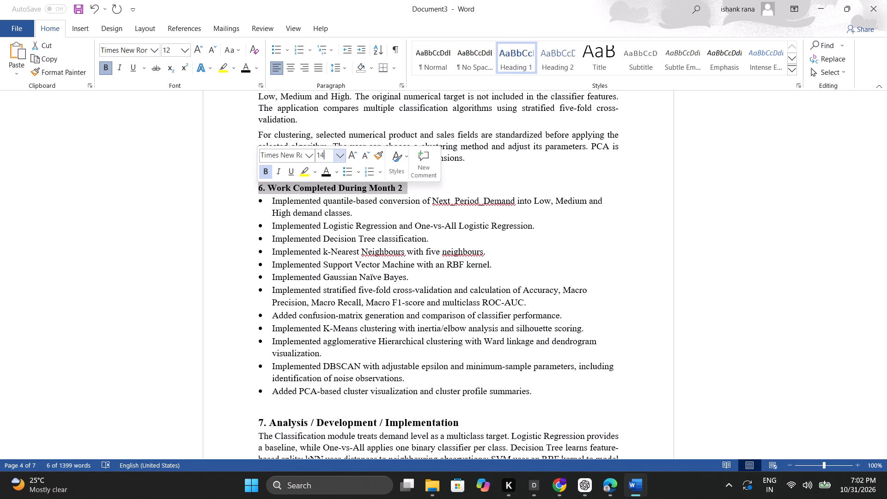
{"action": "key", "text": "Return"}
Set the "5. Methodology / Approach Followed" heading to font size 14.
{"action": "scroll", "coordinate": [423, 228], "scroll_direction": "up", "scroll_amount": 1}
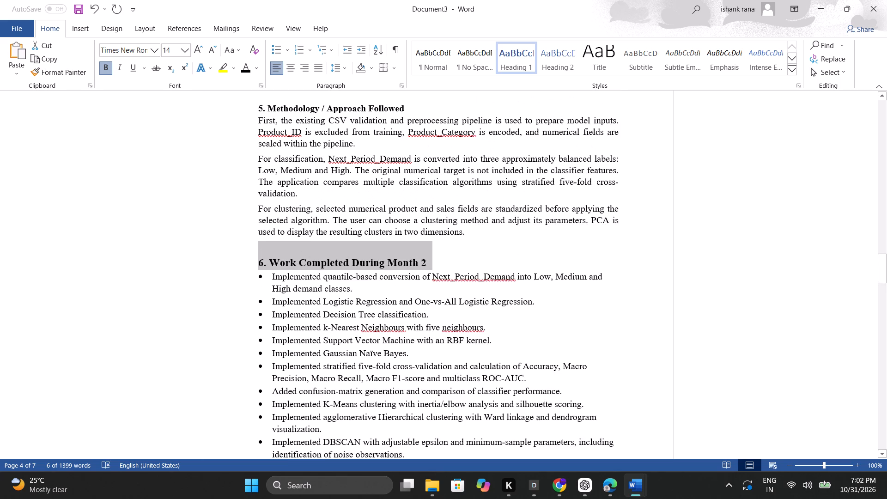
{"action": "scroll", "coordinate": [423, 228], "scroll_direction": "up", "scroll_amount": 2}
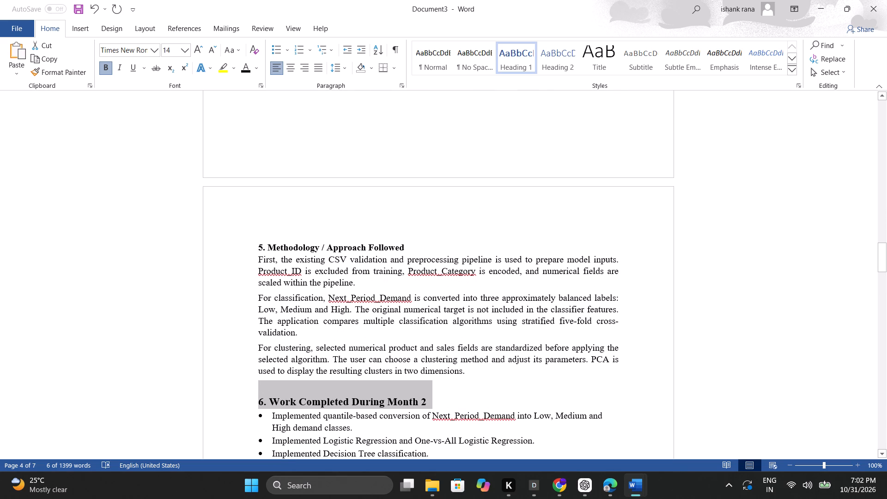
{"action": "left_click_drag", "start_coordinate": [413, 251], "coordinate": [252, 249]}
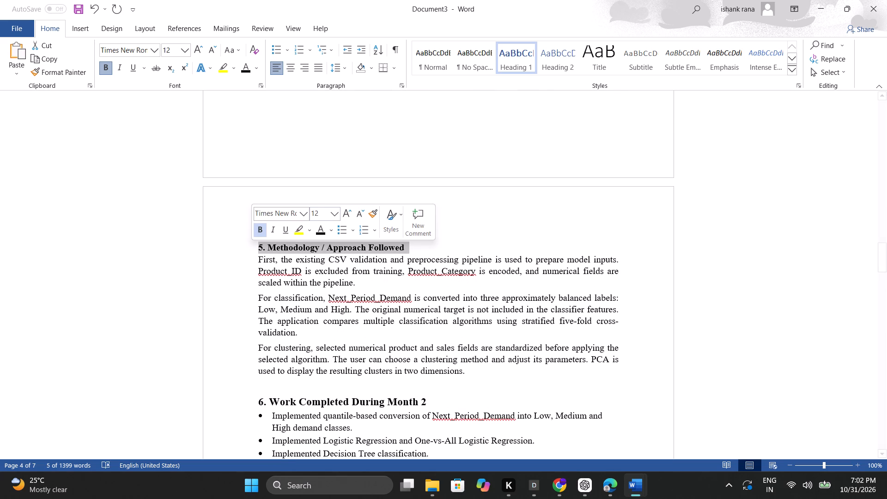
{"action": "left_click", "coordinate": [322, 212]}
{"action": "type", "text": "14"}
{"action": "key", "text": "Return"}
{"action": "left_click", "coordinate": [467, 274]}
Set the "4. Unit/Module Concepts Applied" heading to font size 14.
{"action": "scroll", "coordinate": [467, 274], "scroll_direction": "up", "scroll_amount": 1}
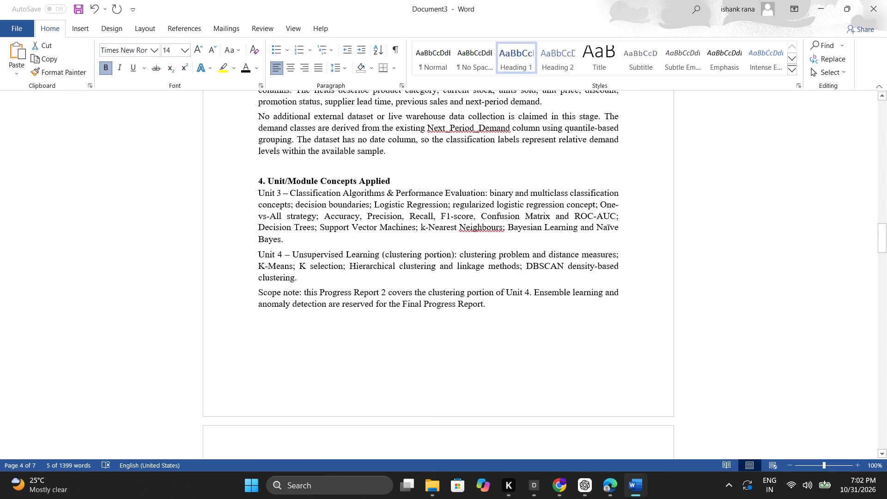
{"action": "scroll", "coordinate": [467, 274], "scroll_direction": "up", "scroll_amount": 1}
{"action": "scroll", "coordinate": [393, 214], "scroll_direction": "up", "scroll_amount": 1}
{"action": "left_click_drag", "start_coordinate": [399, 241], "coordinate": [257, 243]}
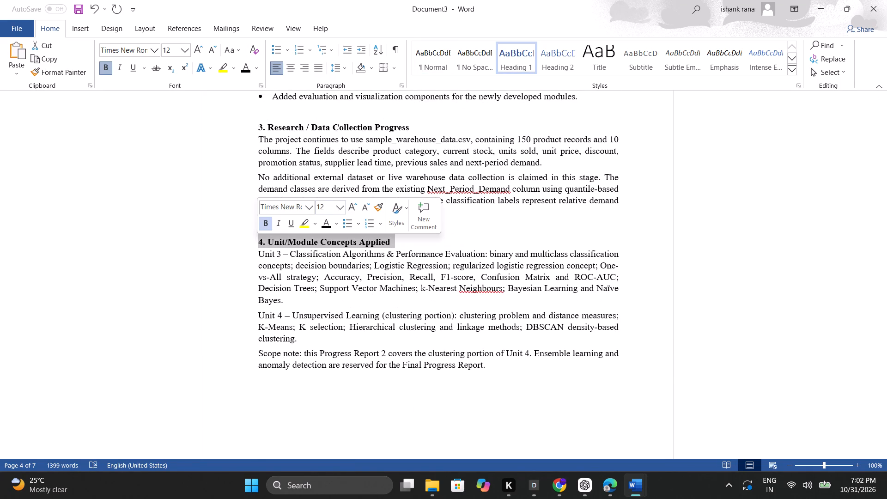
{"action": "left_click", "coordinate": [327, 208]}
{"action": "type", "text": "14"}
{"action": "key", "text": "Return"}
Set the "3. Research / Data Collection Progress" heading to font size 14.
{"action": "left_click", "coordinate": [412, 126]}
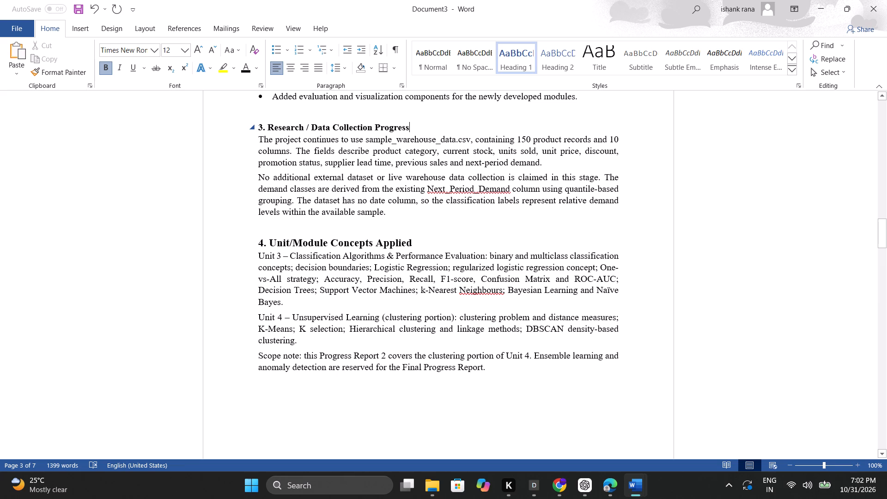
{"action": "left_click_drag", "start_coordinate": [412, 125], "coordinate": [241, 132]}
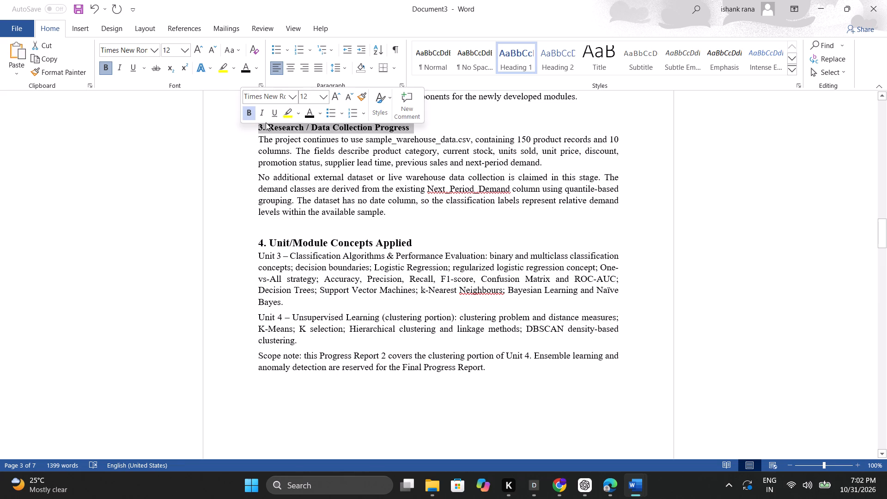
{"action": "left_click", "coordinate": [307, 96]}
{"action": "type", "text": "14"}
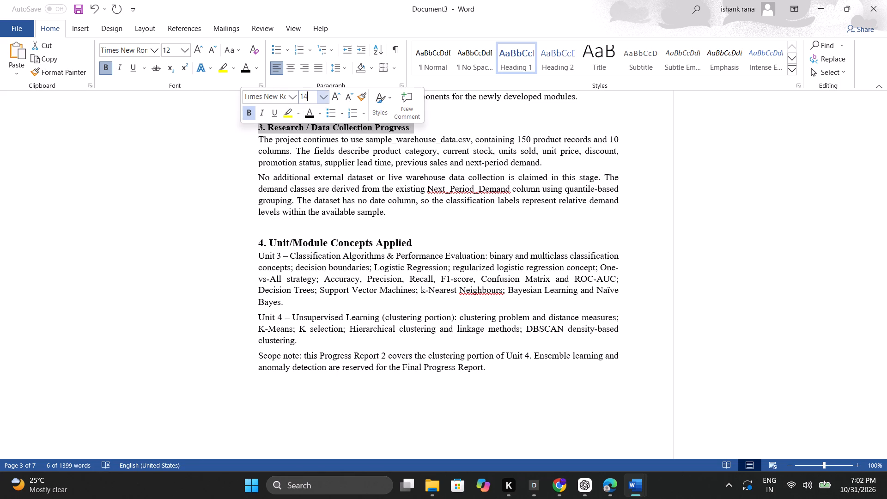
{"action": "key", "text": "Return"}
Set the "2. Action Taken on Previous Feedback" heading to font size 14.
{"action": "scroll", "coordinate": [353, 210], "scroll_direction": "up", "scroll_amount": 3}
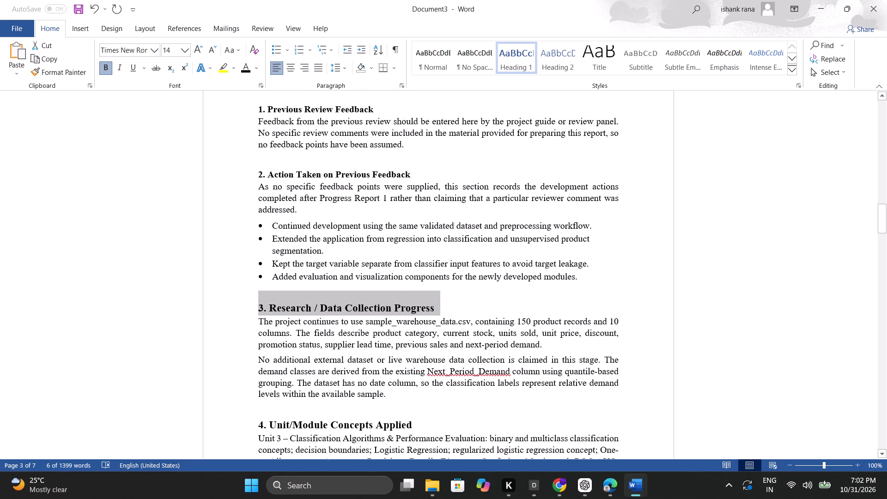
{"action": "left_click_drag", "start_coordinate": [411, 172], "coordinate": [245, 167]}
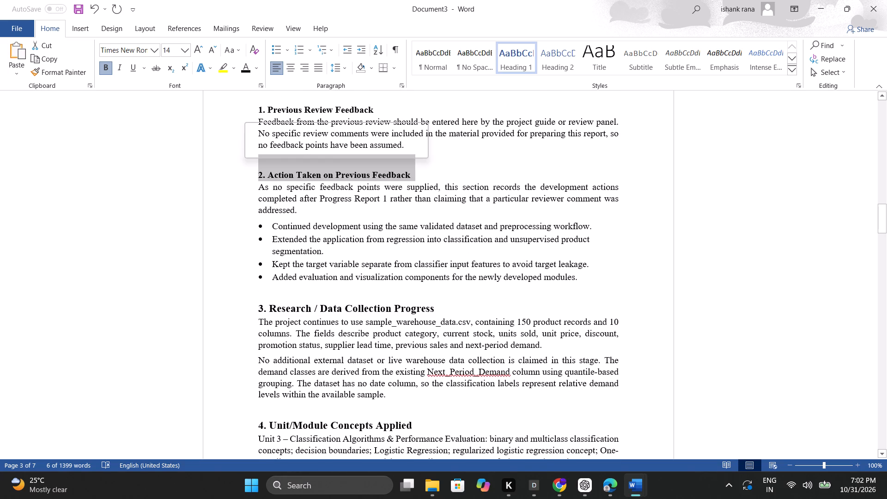
{"action": "left_click", "coordinate": [317, 132]}
{"action": "type", "text": "14"}
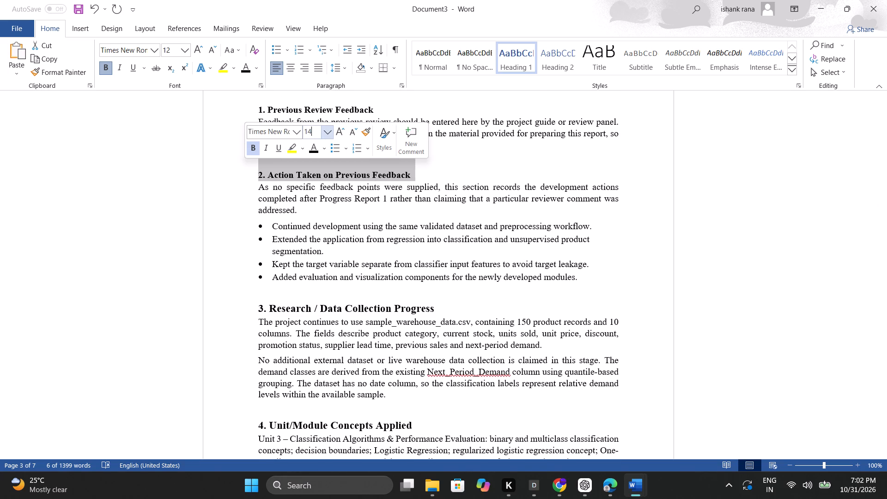
{"action": "key", "text": "Return"}
Set the "1. Previous Review Feedback" heading to font size 14.
{"action": "scroll", "coordinate": [358, 214], "scroll_direction": "up", "scroll_amount": 1}
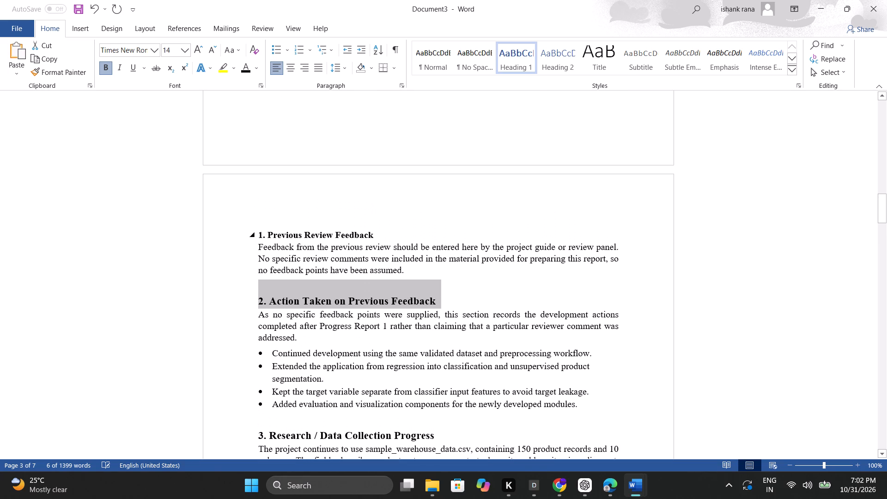
{"action": "left_click", "coordinate": [377, 232]}
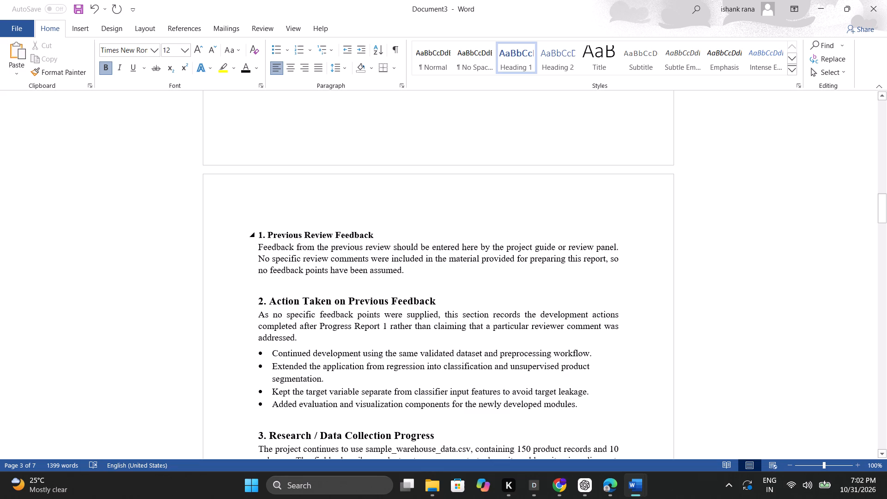
{"action": "left_click_drag", "start_coordinate": [379, 236], "coordinate": [255, 234]}
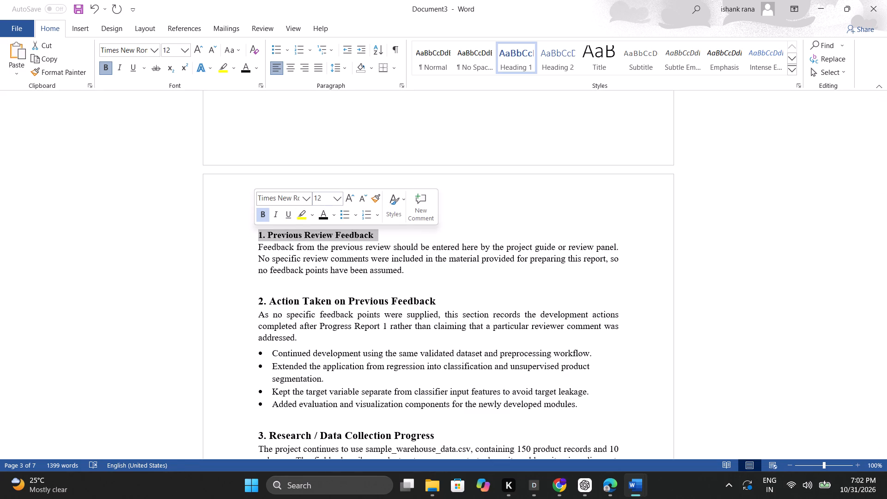
{"action": "left_click", "coordinate": [323, 201]}
{"action": "type", "text": "14"}
{"action": "key", "text": "Return"}
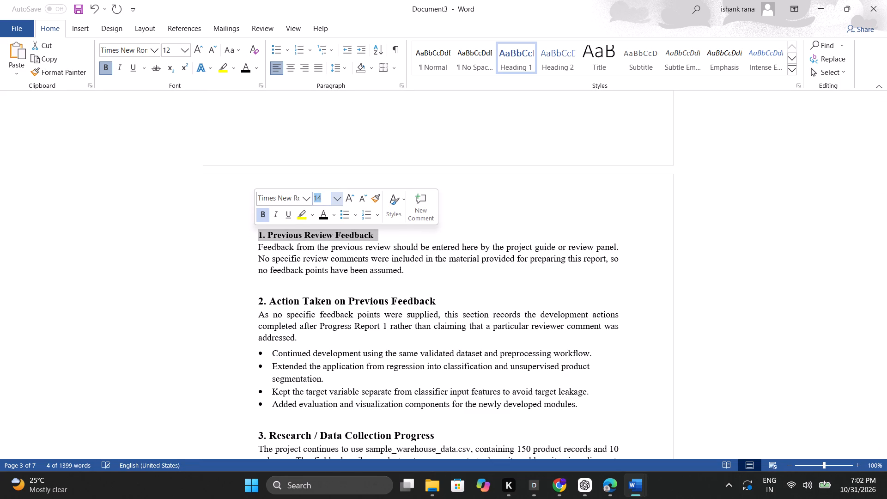
{"action": "left_click", "coordinate": [445, 280]}
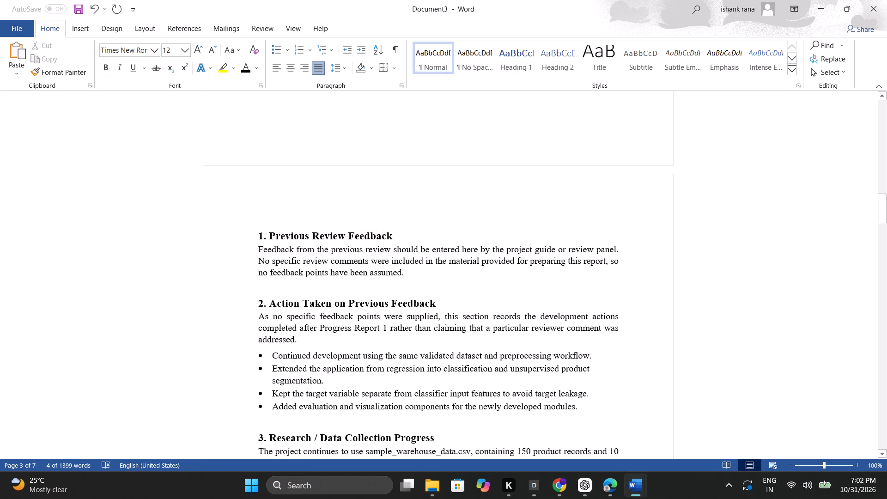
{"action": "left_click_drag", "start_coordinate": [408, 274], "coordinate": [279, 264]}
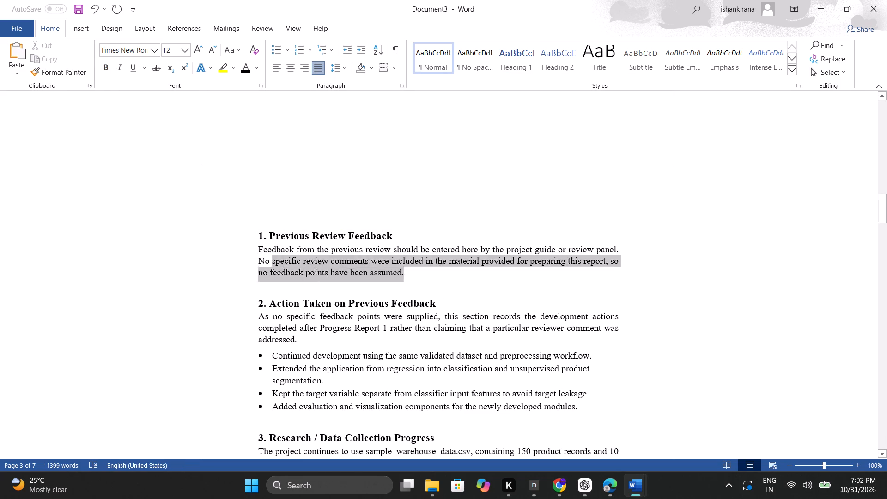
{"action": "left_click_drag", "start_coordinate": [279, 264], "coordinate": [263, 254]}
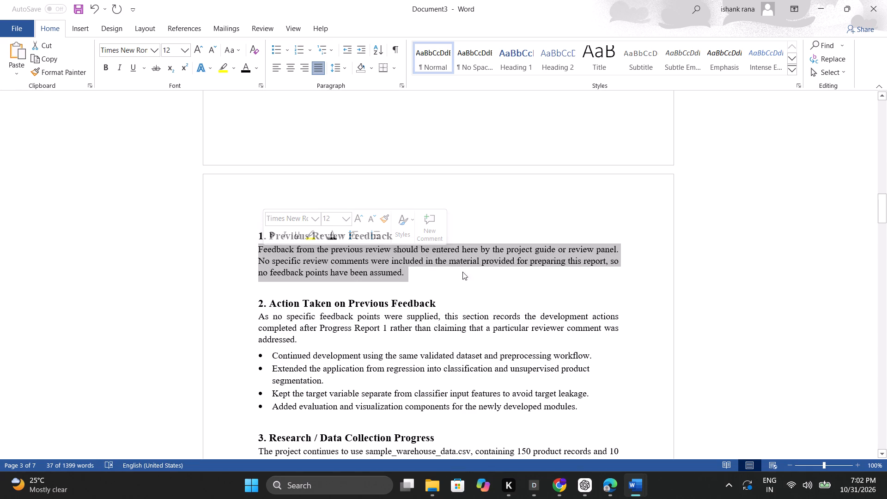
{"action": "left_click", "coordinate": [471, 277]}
Delete the introductory paragraph above the bullets in section 2, Action Taken on Previous Feedback.
{"action": "scroll", "coordinate": [471, 277], "scroll_direction": "up", "scroll_amount": 1}
{"action": "scroll", "coordinate": [471, 277], "scroll_direction": "down", "scroll_amount": 1}
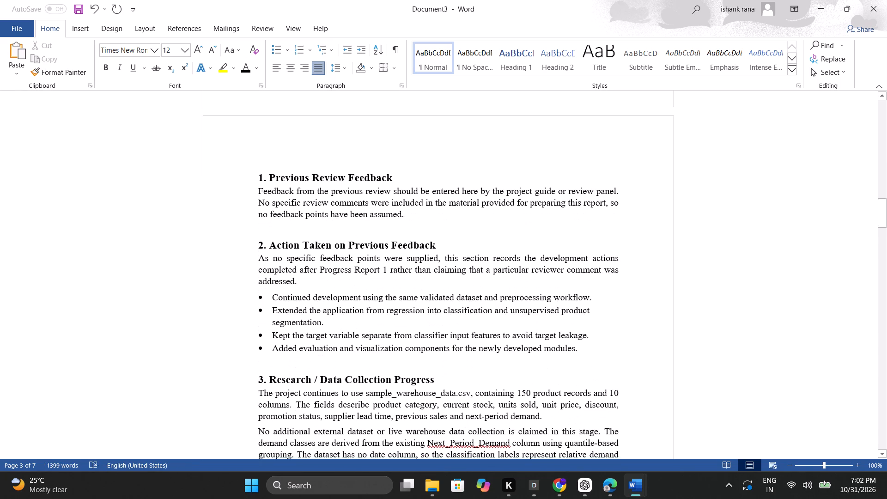
{"action": "scroll", "coordinate": [471, 277], "scroll_direction": "down", "scroll_amount": 2}
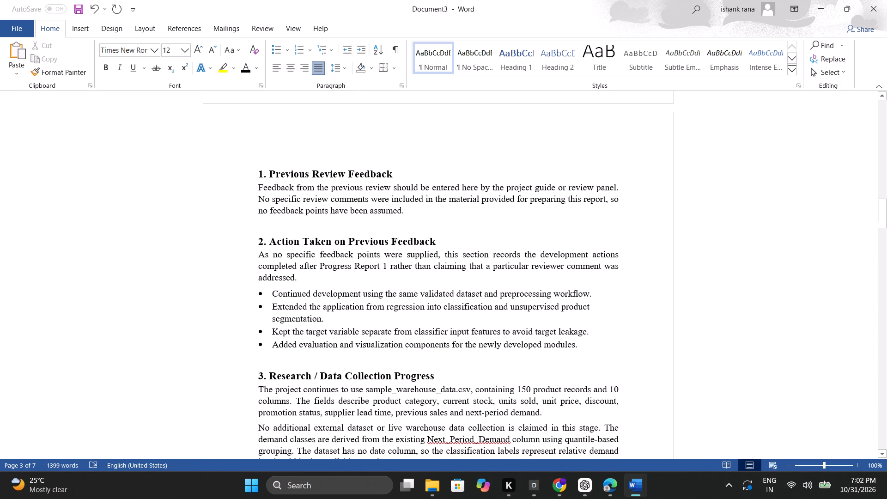
{"action": "left_click_drag", "start_coordinate": [314, 278], "coordinate": [245, 268]}
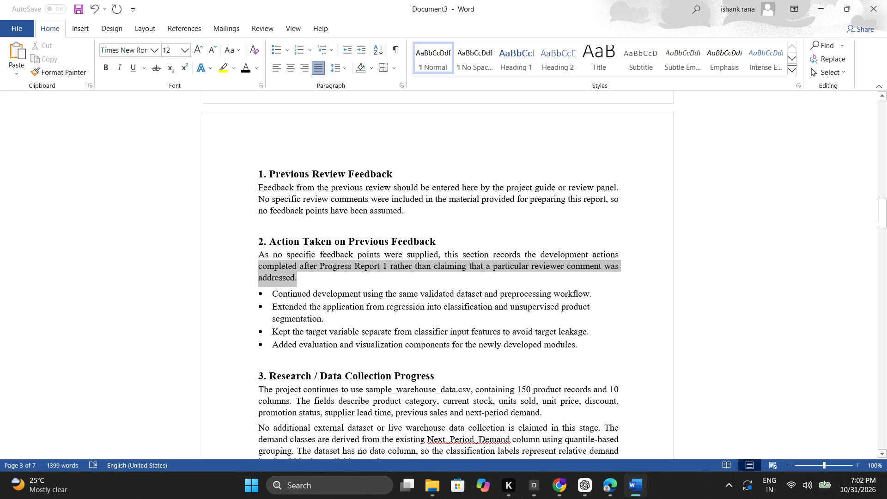
{"action": "left_click_drag", "start_coordinate": [245, 268], "coordinate": [250, 257]}
{"action": "key", "text": "BackSpace"}
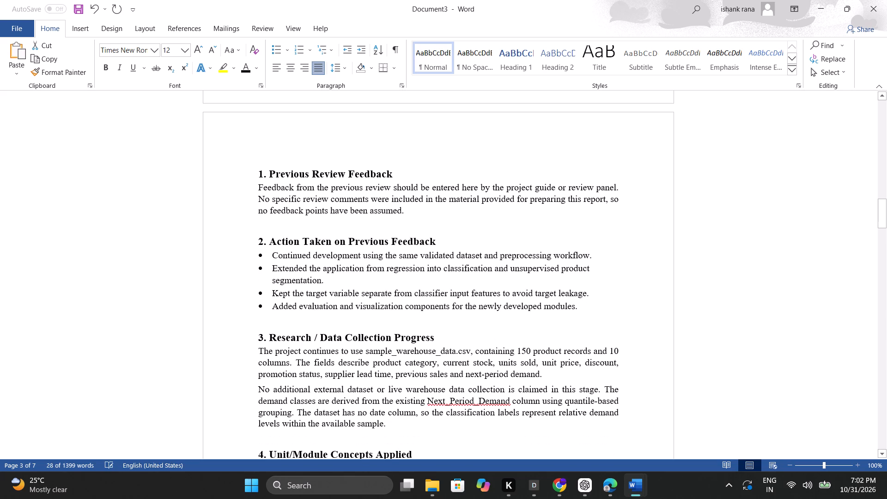
Delete the "Scope note" paragraph at the end of section 4, Unit/Module Concepts Applied.
{"action": "scroll", "coordinate": [345, 254], "scroll_direction": "down", "scroll_amount": 2}
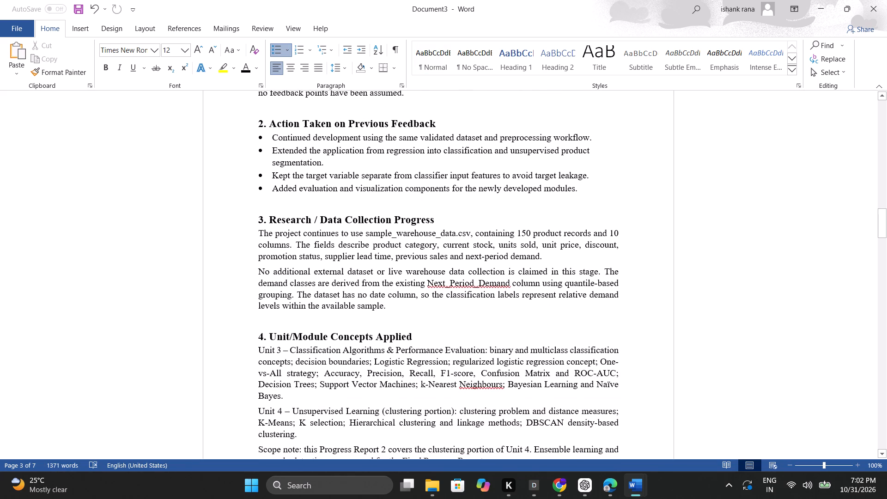
{"action": "scroll", "coordinate": [347, 274], "scroll_direction": "down", "scroll_amount": 2}
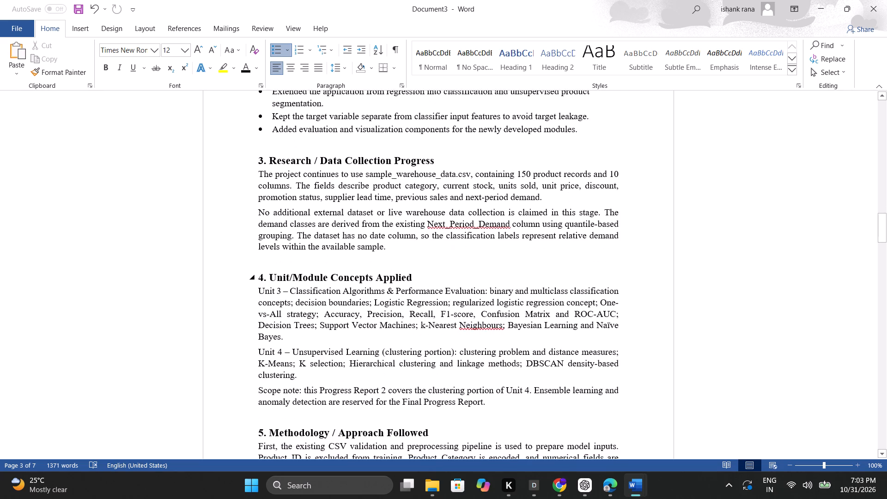
{"action": "scroll", "coordinate": [347, 274], "scroll_direction": "down", "scroll_amount": 1}
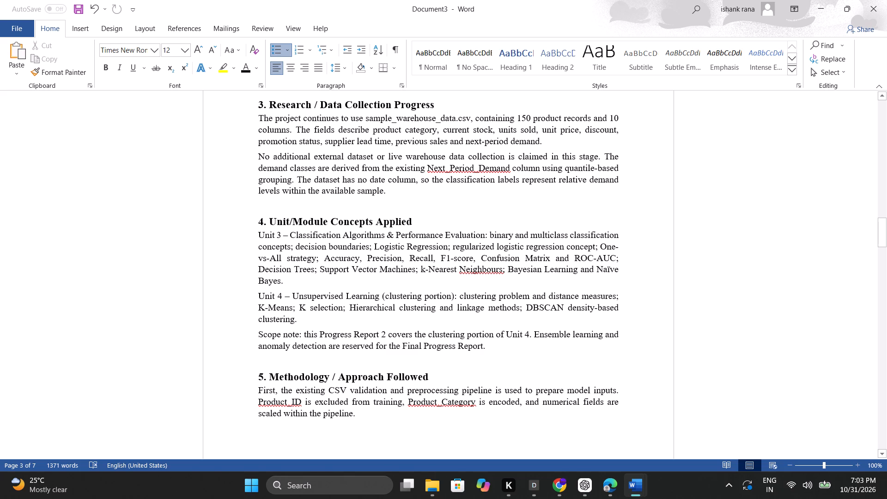
{"action": "left_click_drag", "start_coordinate": [493, 349], "coordinate": [470, 321]}
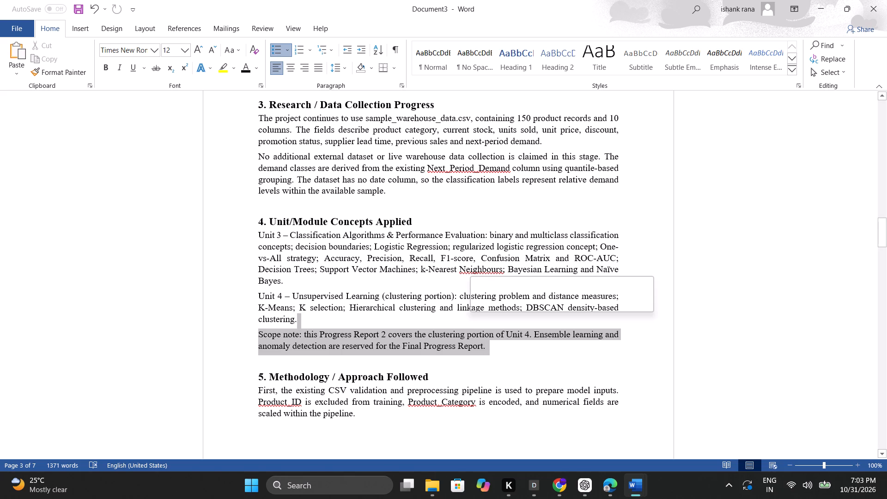
{"action": "key", "text": "BackSpace"}
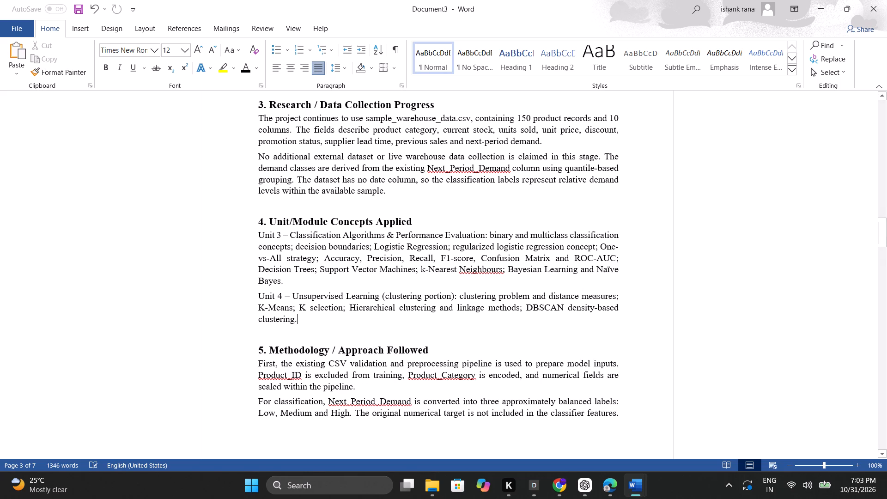
Review the report's content and formatting from section 5, Methodology / Approach Followed, through the Conclusion.
{"action": "scroll", "coordinate": [413, 372], "scroll_direction": "down", "scroll_amount": 3}
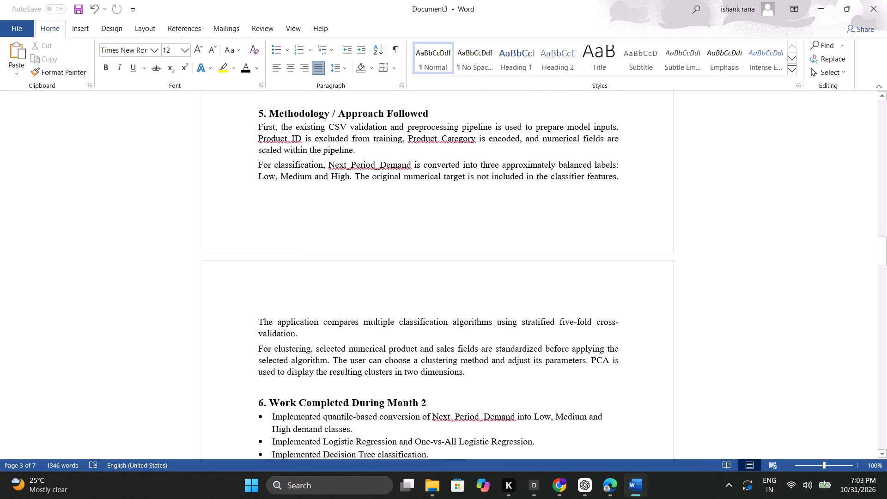
{"action": "scroll", "coordinate": [413, 372], "scroll_direction": "down", "scroll_amount": 3}
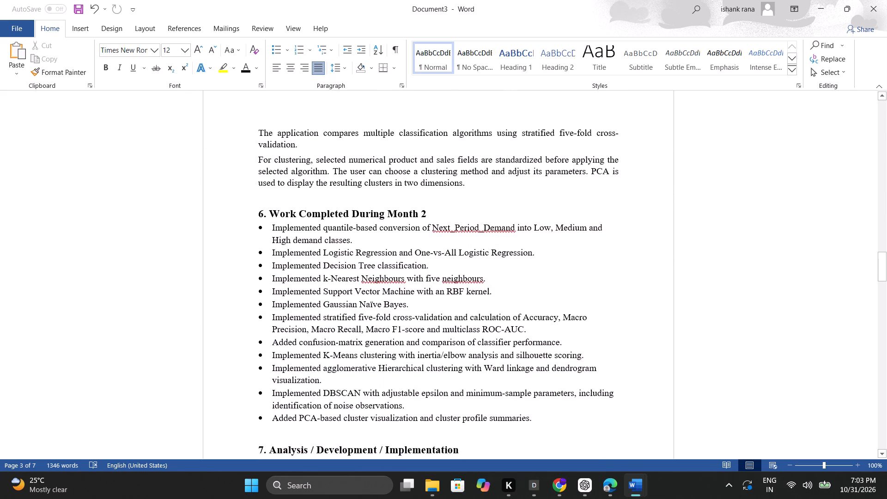
{"action": "scroll", "coordinate": [413, 372], "scroll_direction": "down", "scroll_amount": 4}
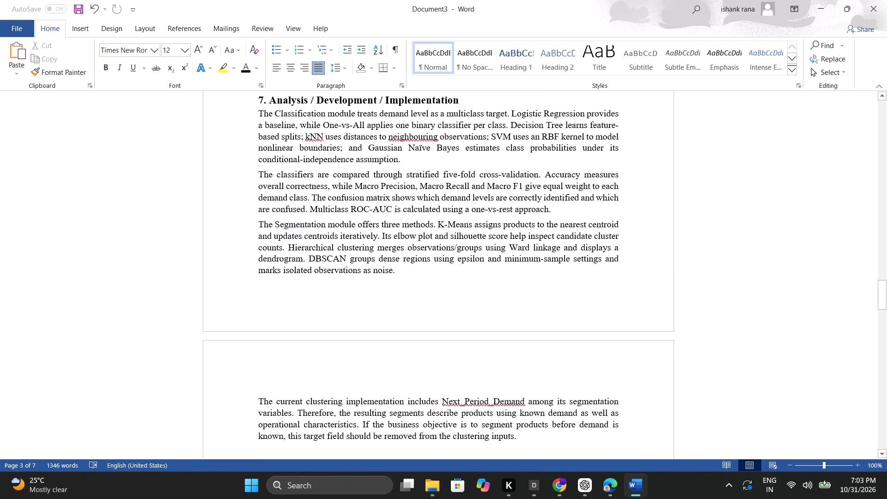
{"action": "scroll", "coordinate": [413, 372], "scroll_direction": "down", "scroll_amount": 1}
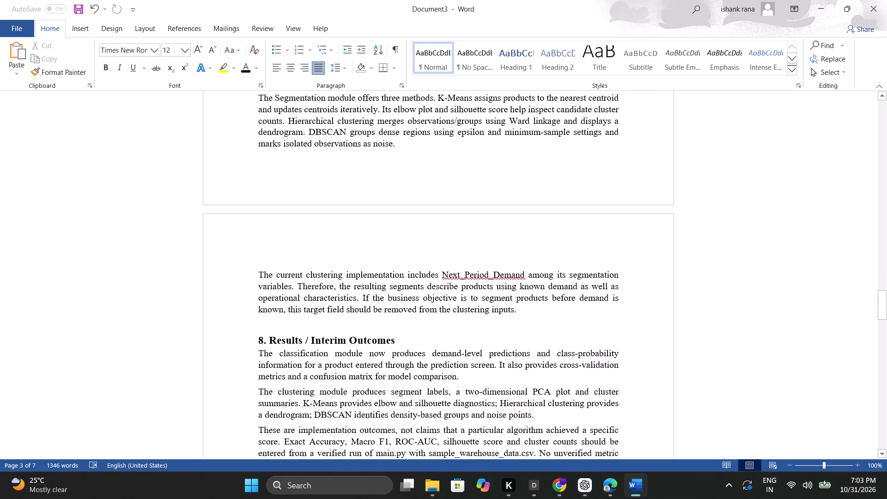
{"action": "scroll", "coordinate": [413, 372], "scroll_direction": "down", "scroll_amount": 3}
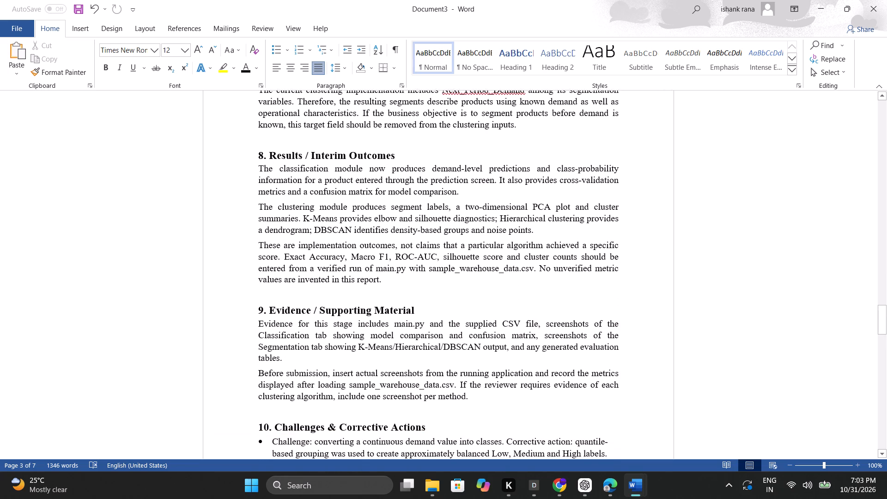
{"action": "scroll", "coordinate": [413, 372], "scroll_direction": "down", "scroll_amount": 3}
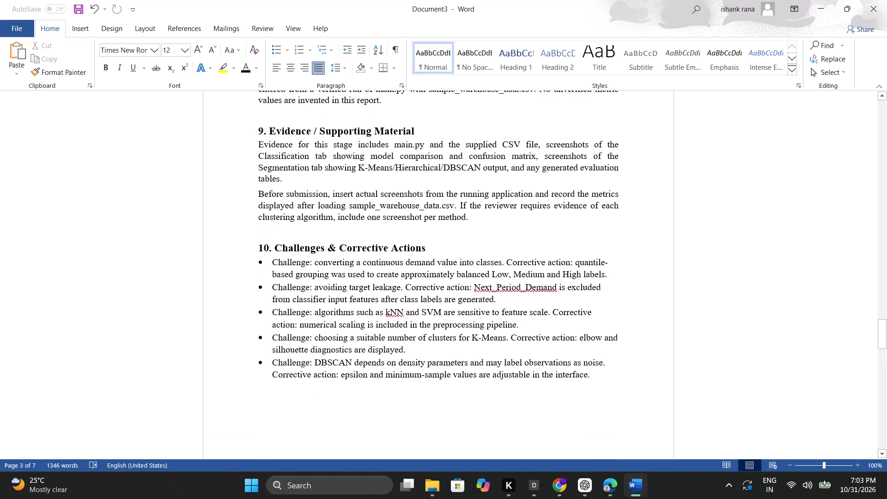
{"action": "scroll", "coordinate": [413, 372], "scroll_direction": "down", "scroll_amount": 4}
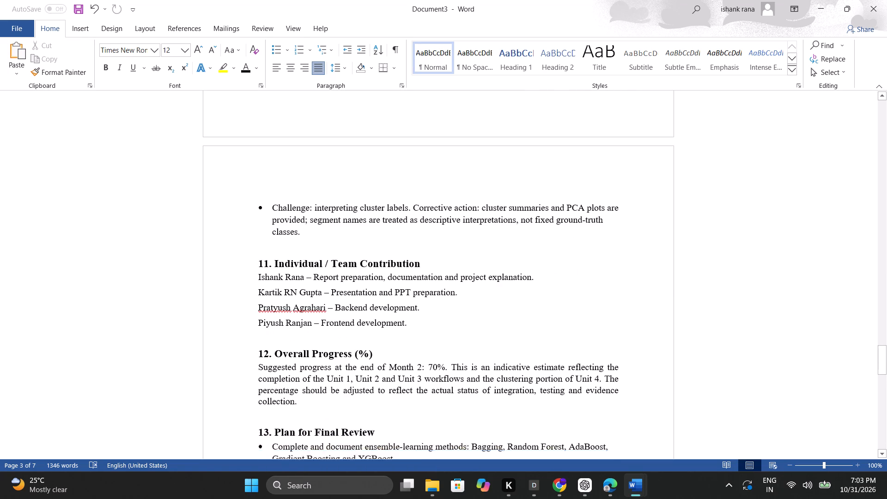
{"action": "scroll", "coordinate": [413, 372], "scroll_direction": "down", "scroll_amount": 3}
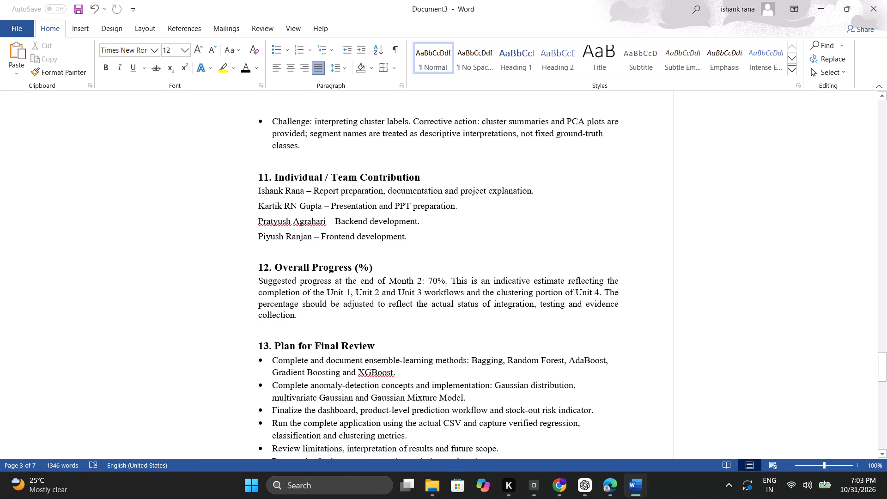
{"action": "scroll", "coordinate": [413, 372], "scroll_direction": "down", "scroll_amount": 2}
{"action": "scroll", "coordinate": [464, 274], "scroll_direction": "down", "scroll_amount": 1}
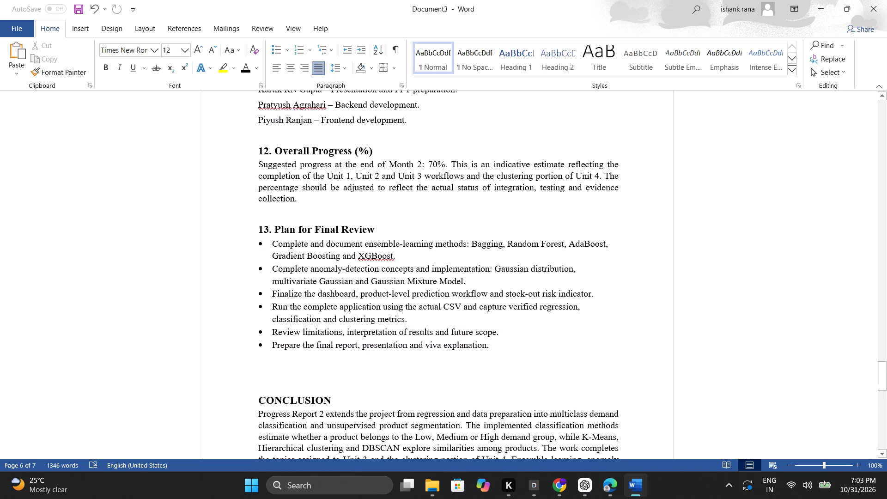
{"action": "scroll", "coordinate": [464, 274], "scroll_direction": "down", "scroll_amount": 2}
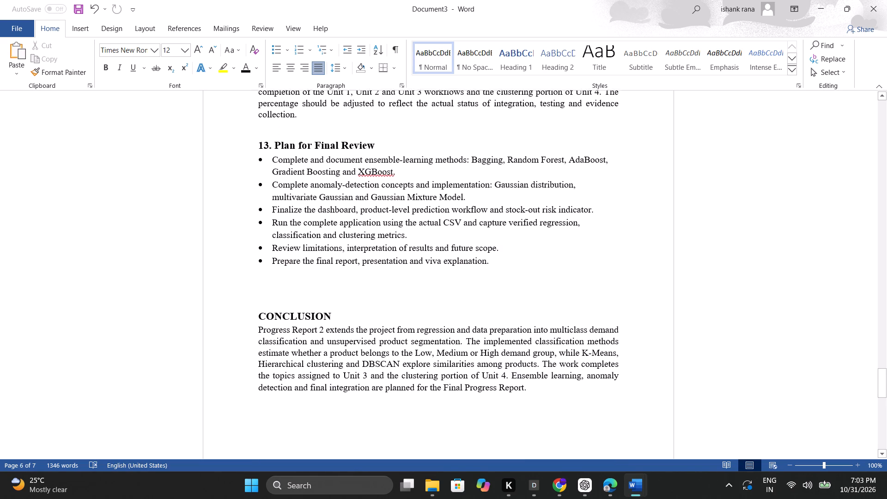
Remove an empty line between the section 13 bullets and the CONCLUSION heading.
{"action": "scroll", "coordinate": [464, 274], "scroll_direction": "down", "scroll_amount": 1}
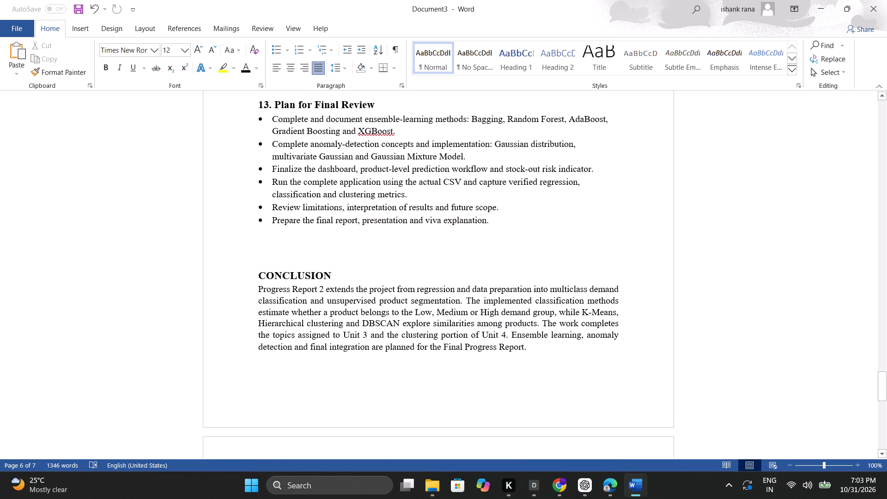
{"action": "left_click", "coordinate": [286, 247]}
{"action": "scroll", "coordinate": [286, 247], "scroll_direction": "down", "scroll_amount": 1}
{"action": "key", "text": "BackSpace"}
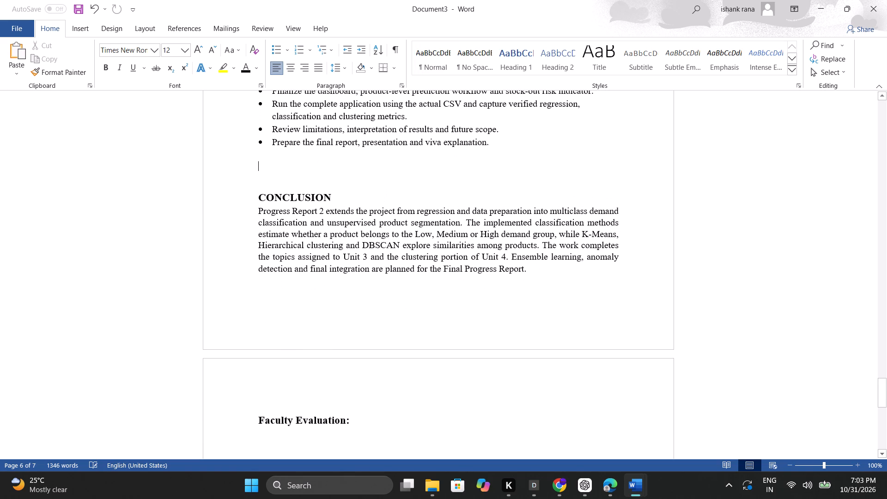
Remove the empty paragraph after "Faculty Evaluation:" on the trailing page.
{"action": "left_click", "coordinate": [355, 411]}
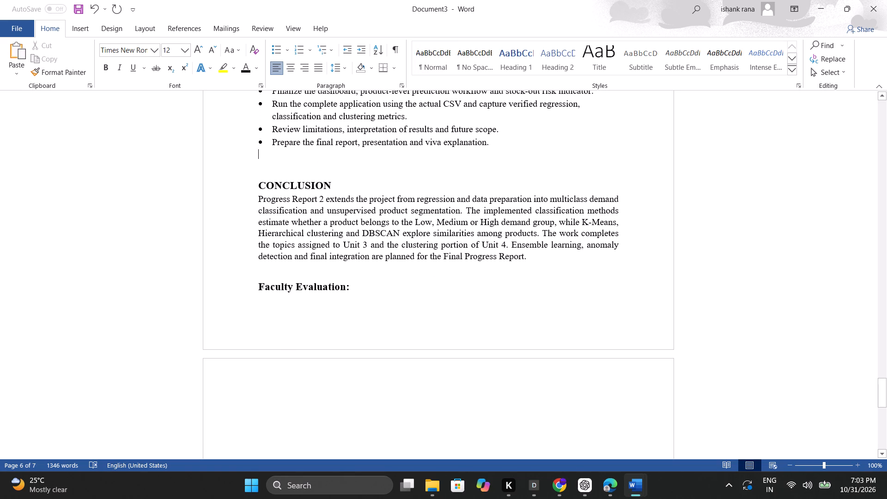
{"action": "key", "text": "BackSpace"}
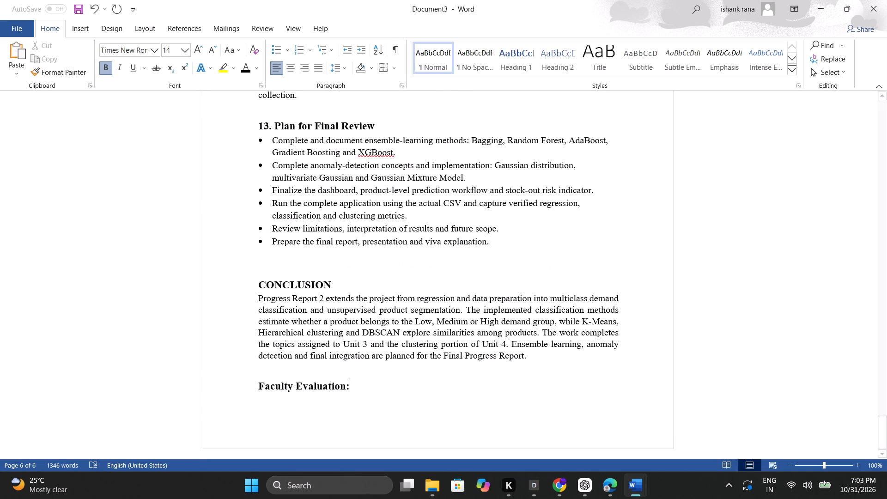
Save the report as a PDF named ML_PBL_PROGRESS_REPORT_2 in the ml folder.
{"action": "left_click", "coordinate": [20, 27]}
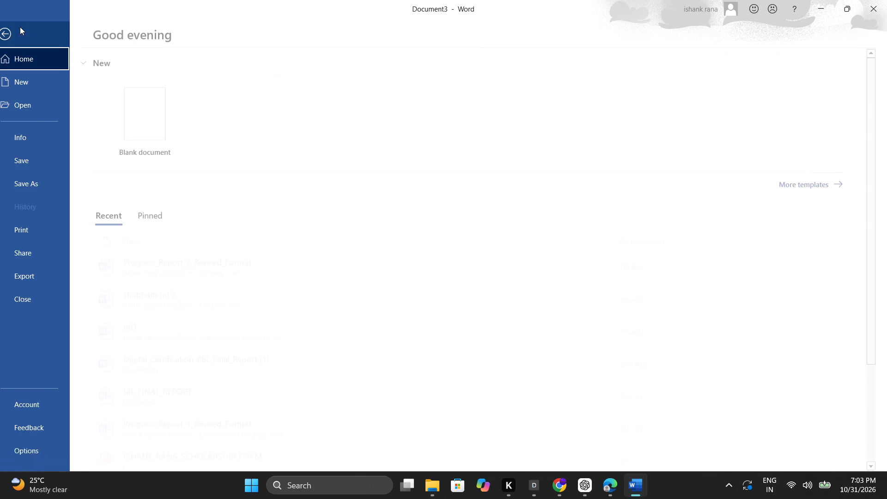
{"action": "left_click", "coordinate": [33, 189]}
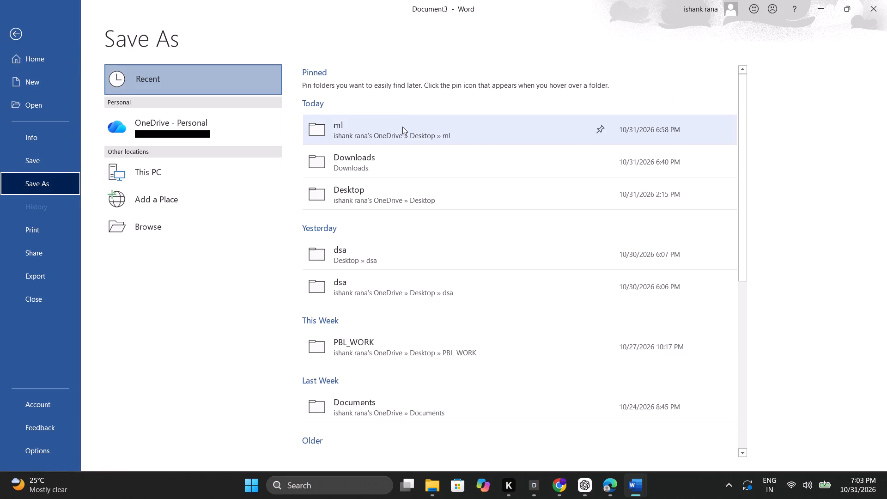
{"action": "double_click", "coordinate": [402, 127]}
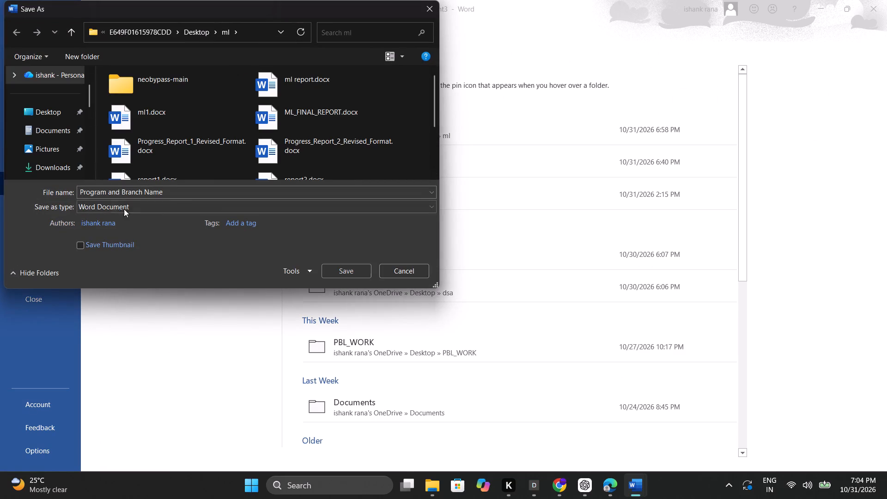
{"action": "left_click", "coordinate": [167, 205]}
{"action": "left_click", "coordinate": [155, 277]}
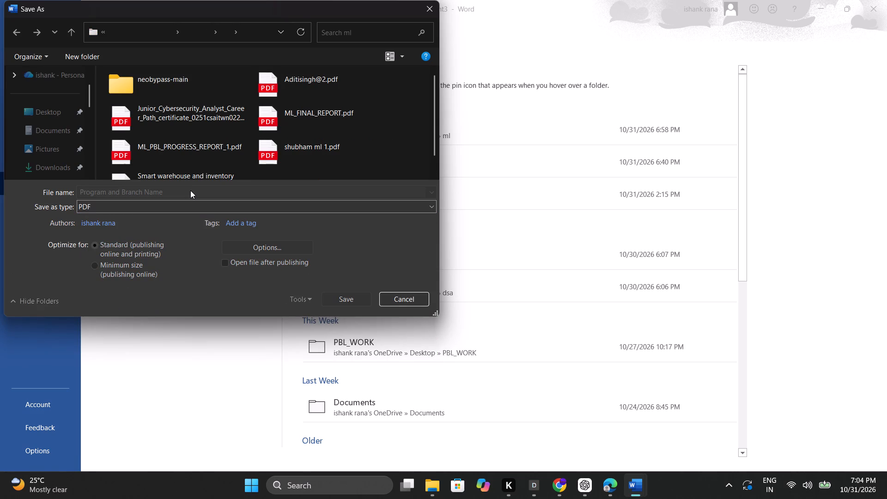
{"action": "left_click", "coordinate": [190, 190]}
{"action": "left_click", "coordinate": [190, 190]}
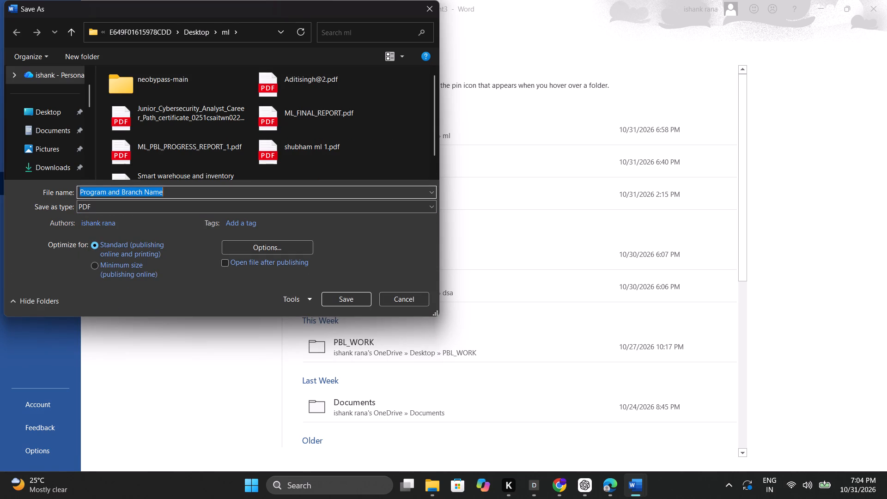
{"action": "type", "text": "ML"}
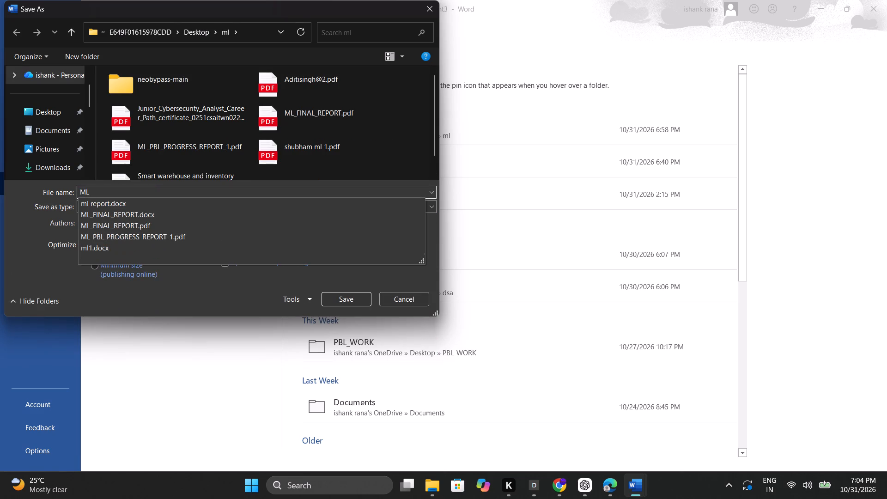
{"action": "key", "text": "shift+underscore"}
{"action": "key", "text": "p"}
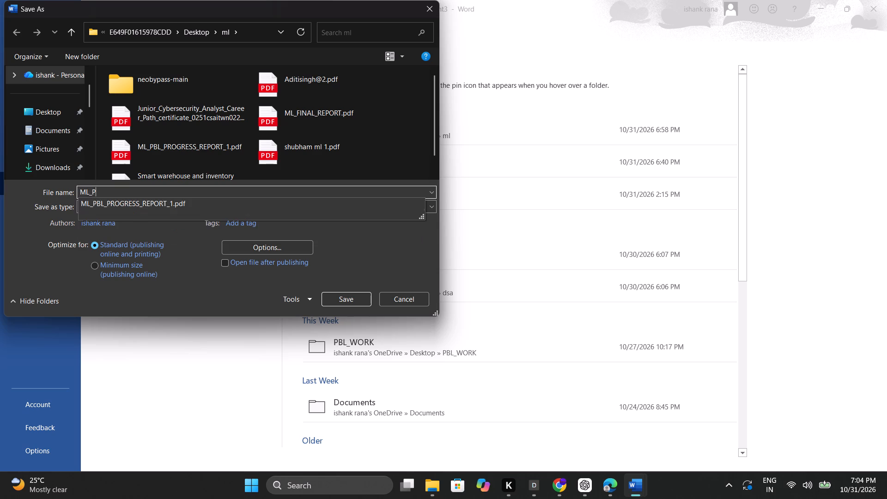
{"action": "type", "text": "BL_PROGRESS"}
{"action": "key", "text": "shift+underscore"}
{"action": "type", "text": "REPORT"}
{"action": "key", "text": "shift+underscore"}
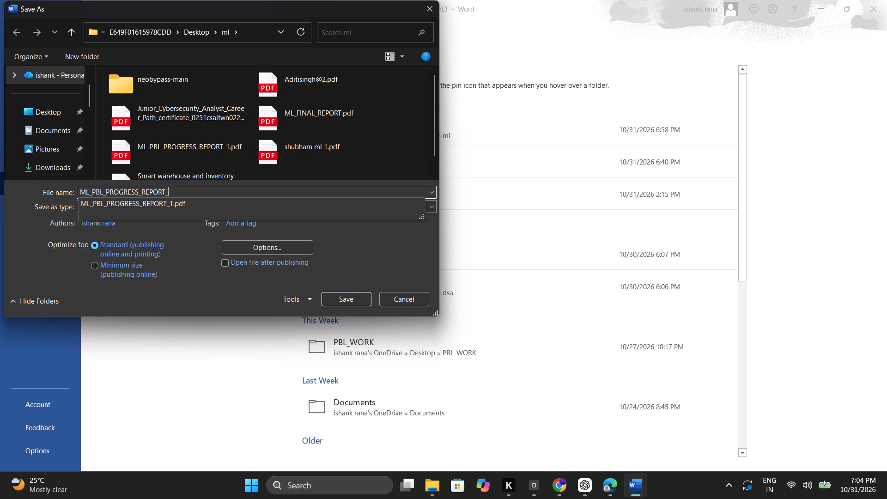
{"action": "key", "text": "2"}
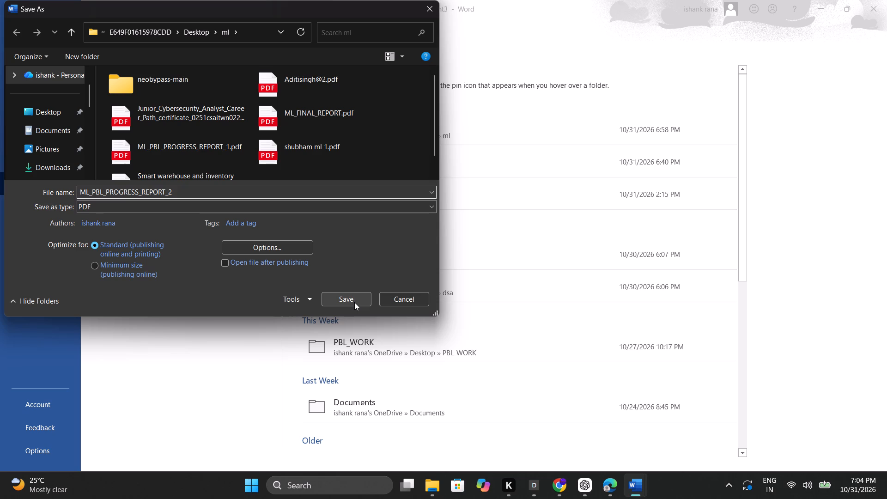
{"action": "left_click", "coordinate": [354, 302]}
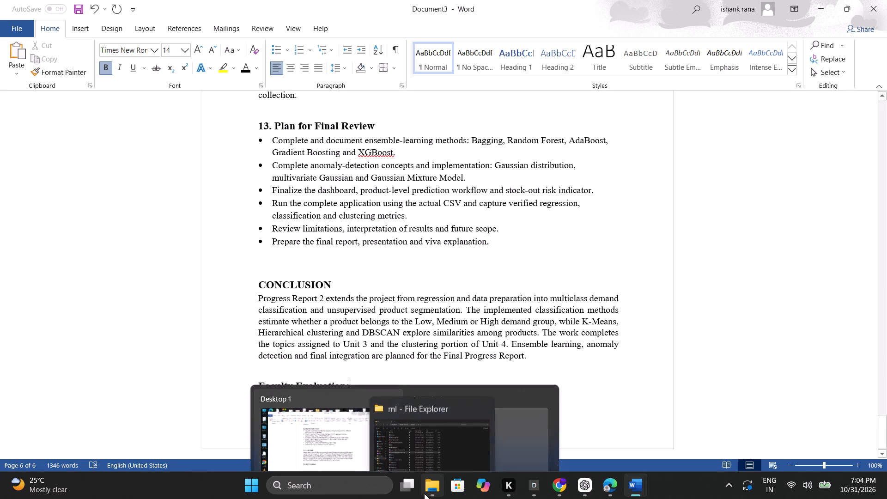
Open the ML_FINAL_REPORT Word document from the ml folder and go to its Core objectives list.
{"action": "left_click", "coordinate": [424, 493]}
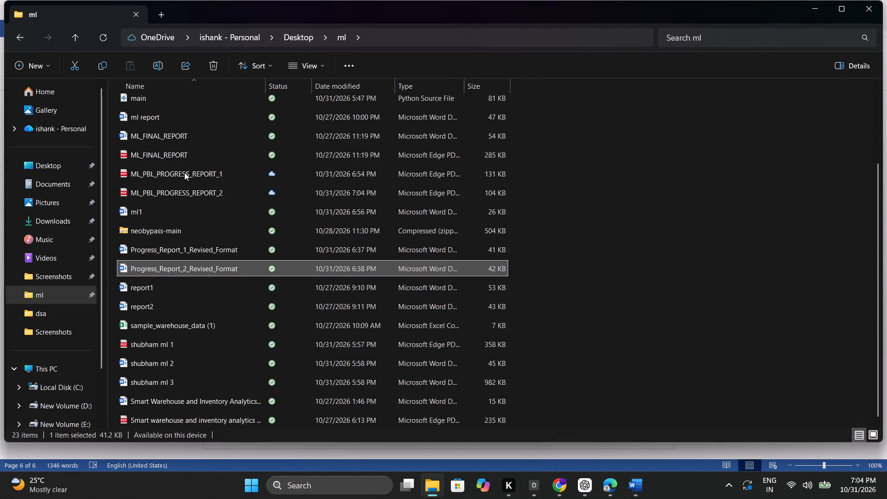
{"action": "double_click", "coordinate": [190, 136]}
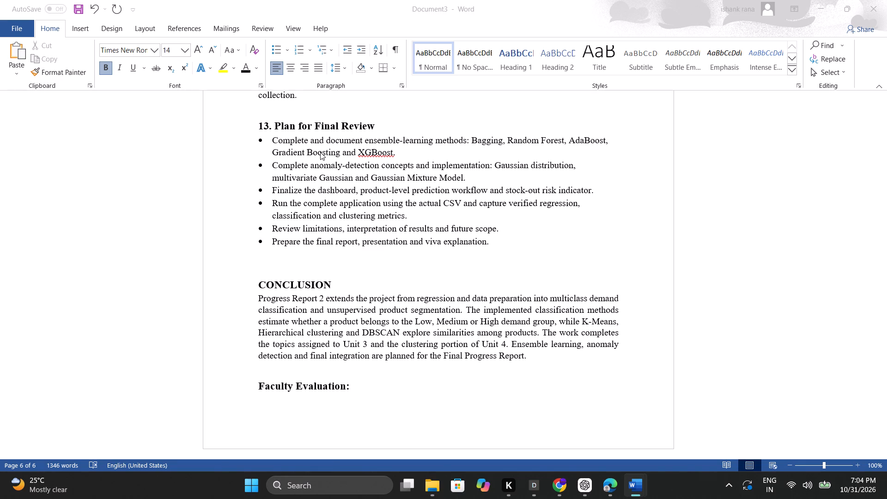
{"action": "scroll", "coordinate": [320, 152], "scroll_direction": "down", "scroll_amount": 3}
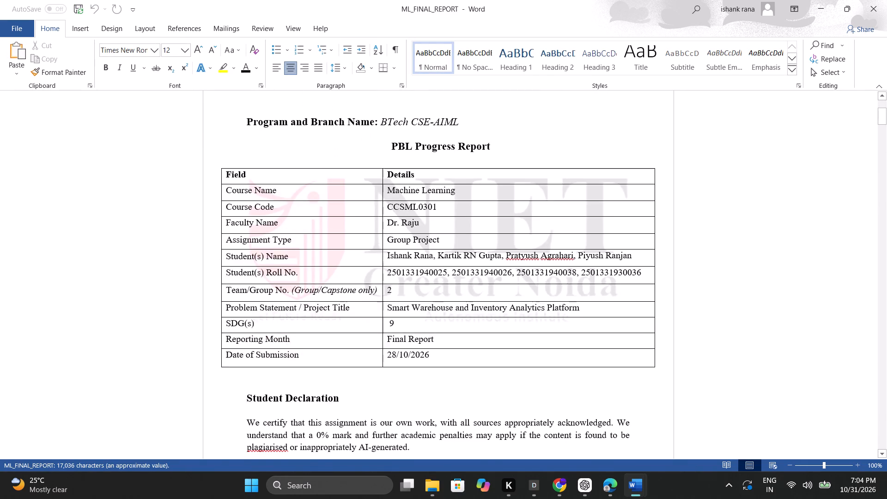
{"action": "scroll", "coordinate": [320, 152], "scroll_direction": "down", "scroll_amount": 3}
{"action": "scroll", "coordinate": [320, 152], "scroll_direction": "right", "scroll_amount": 1}
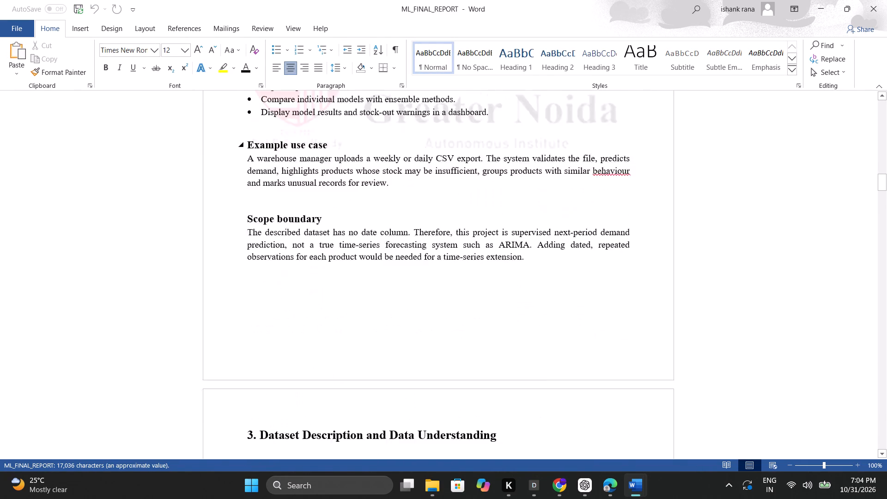
{"action": "scroll", "coordinate": [320, 152], "scroll_direction": "right", "scroll_amount": 1}
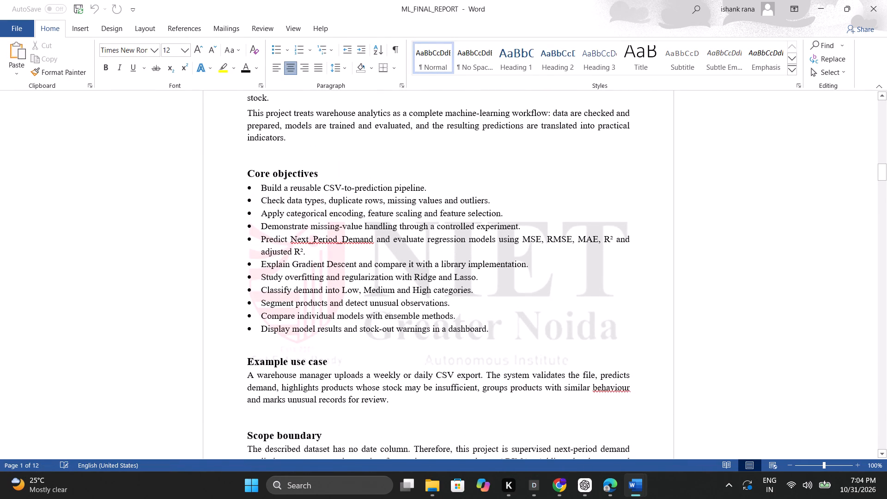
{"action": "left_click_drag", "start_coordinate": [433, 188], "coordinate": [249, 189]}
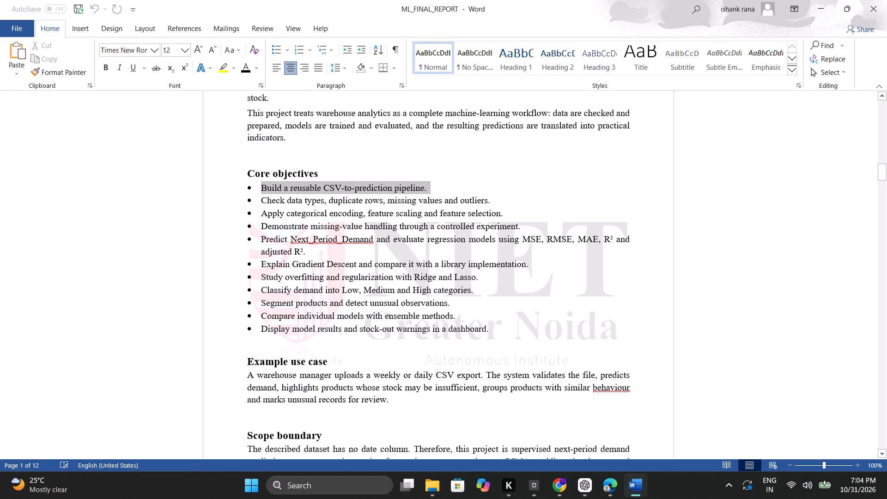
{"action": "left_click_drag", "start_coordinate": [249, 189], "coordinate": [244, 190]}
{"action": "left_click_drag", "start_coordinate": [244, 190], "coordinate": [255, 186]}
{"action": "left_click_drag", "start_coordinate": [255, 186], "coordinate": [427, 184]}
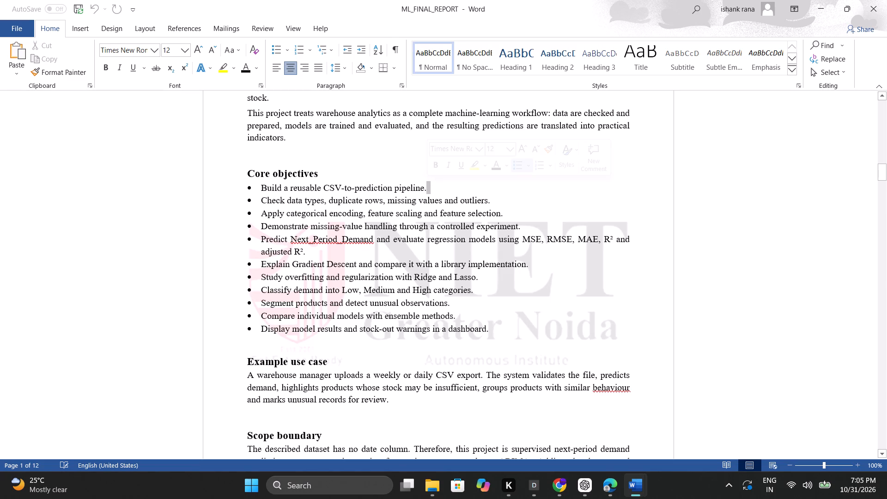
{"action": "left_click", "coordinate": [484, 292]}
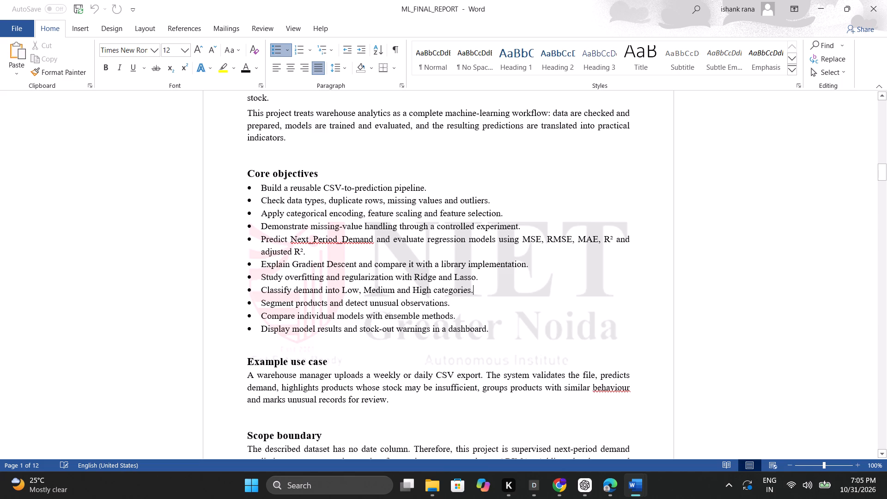
Delete the last three Core objectives bullets, on segmenting products, comparing individual models with ensembles, and displaying results in a dashboard.
{"action": "left_click_drag", "start_coordinate": [464, 304], "coordinate": [255, 304]}
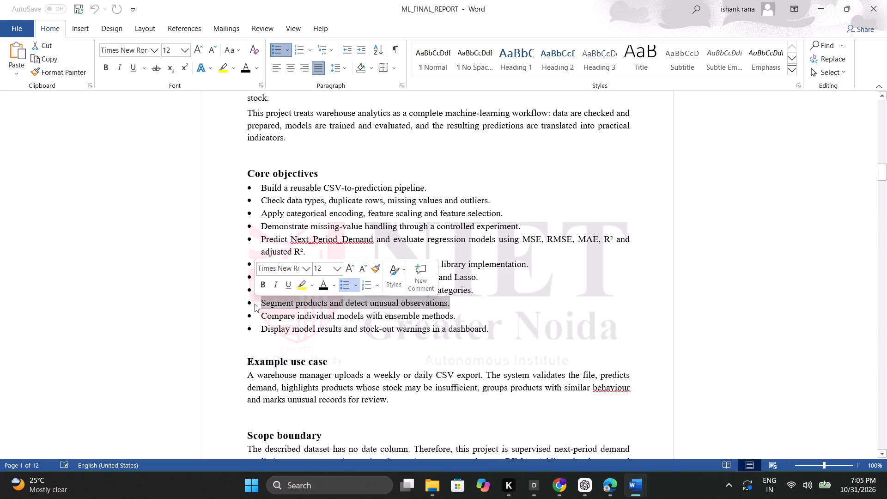
{"action": "key", "text": "BackSpace"}
{"action": "key", "text": "BackSpace"}
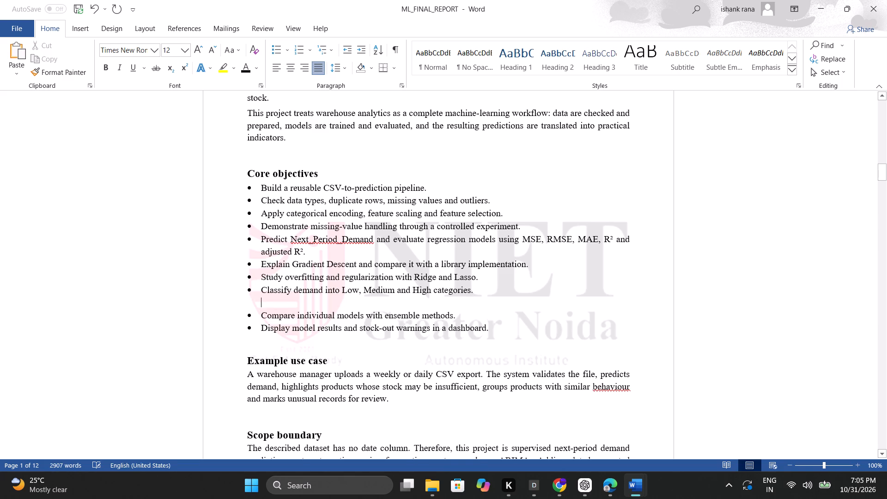
{"action": "key", "text": "BackSpace"}
{"action": "key", "text": "BackSpace"}
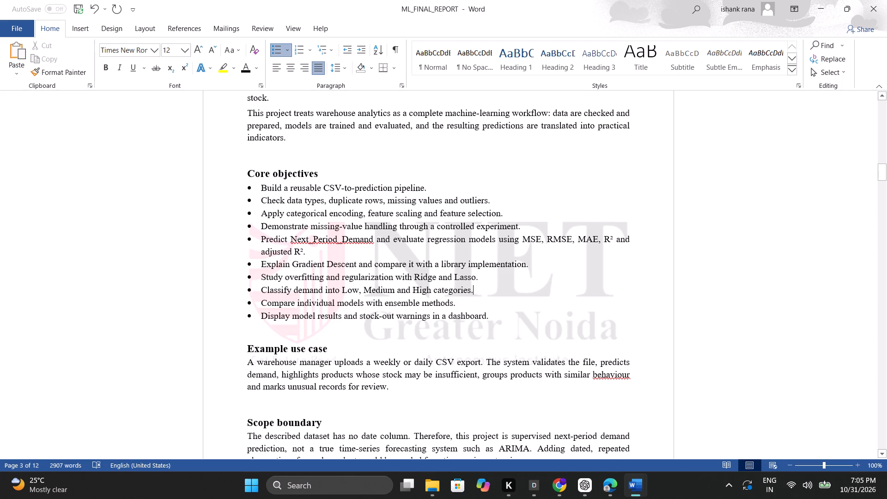
{"action": "left_click_drag", "start_coordinate": [472, 304], "coordinate": [475, 295]}
{"action": "left_click_drag", "start_coordinate": [475, 295], "coordinate": [477, 289]}
{"action": "key", "text": "BackSpace"}
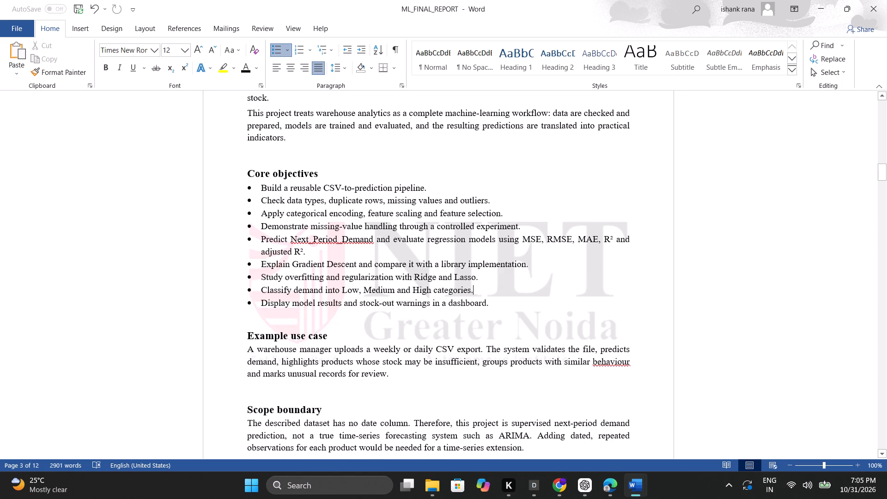
{"action": "left_click_drag", "start_coordinate": [497, 303], "coordinate": [497, 291]}
{"action": "key", "text": "BackSpace"}
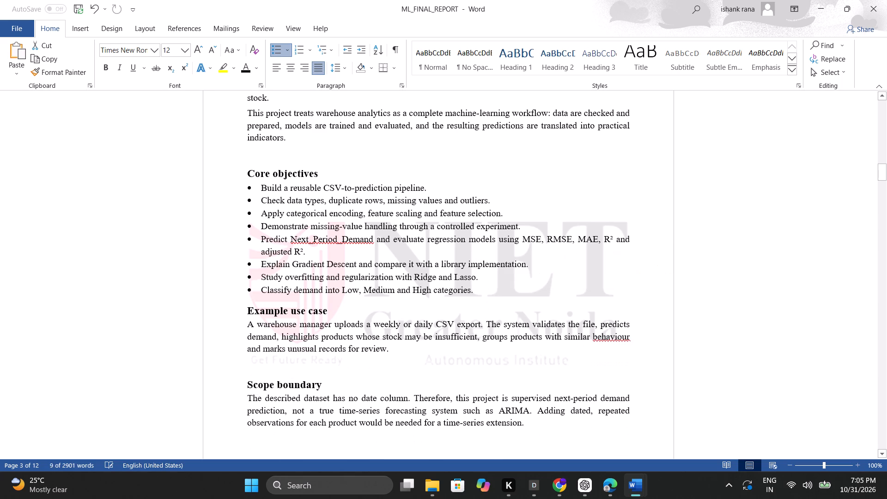
Delete the Core objectives bullets on checking data types, categorical encoding and feature scaling, and missing-value handling.
{"action": "scroll", "coordinate": [333, 266], "scroll_direction": "right", "scroll_amount": 1}
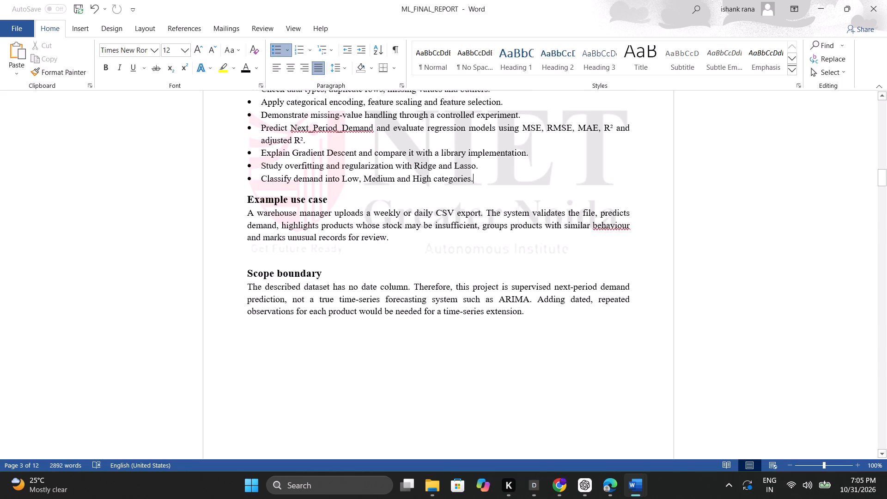
{"action": "scroll", "coordinate": [333, 266], "scroll_direction": "right", "scroll_amount": 1}
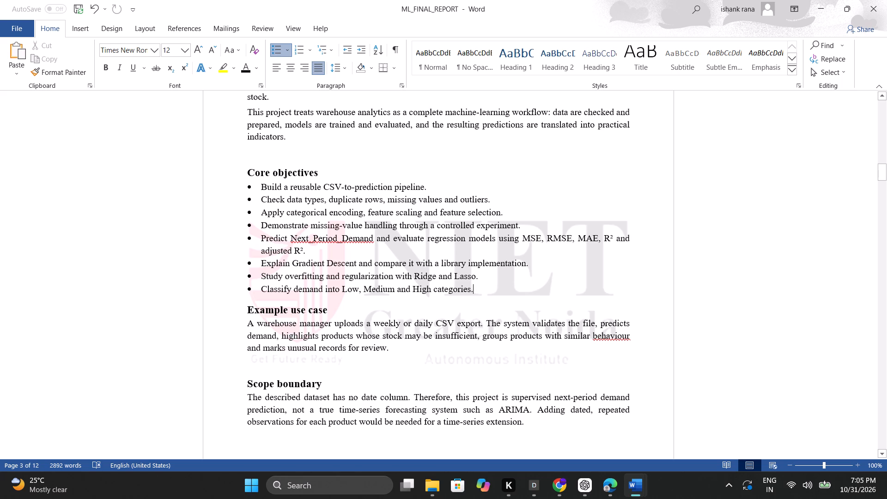
{"action": "left_click_drag", "start_coordinate": [529, 225], "coordinate": [508, 187]}
{"action": "key", "text": "BackSpace"}
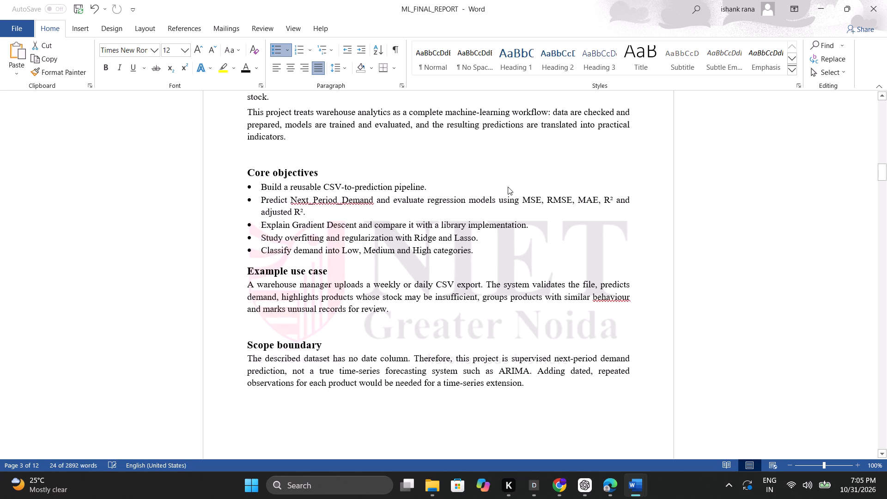
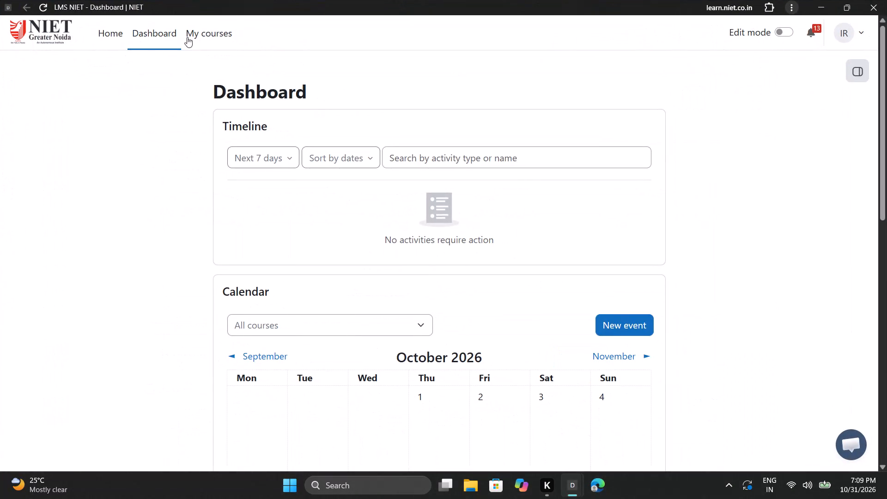
Open the Machine Learning group assignment in the Machine Learning course and start editing its submission.
{"action": "left_click", "coordinate": [202, 32]}
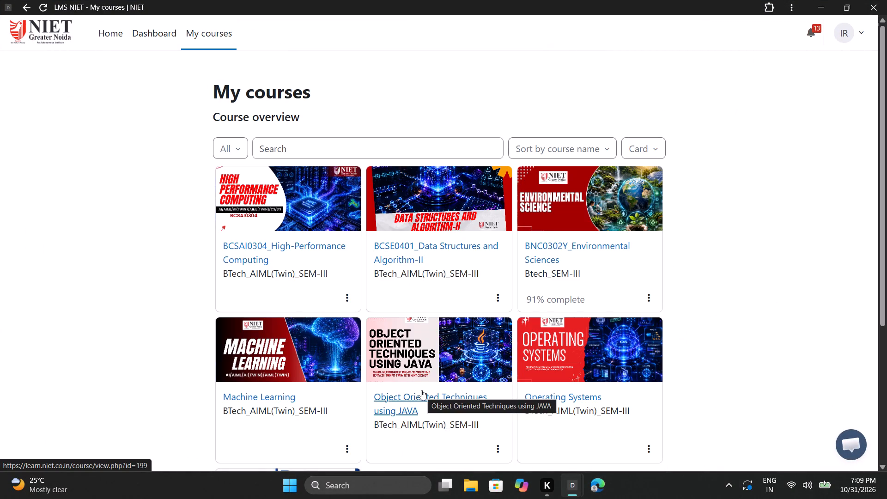
{"action": "double_click", "coordinate": [246, 401]}
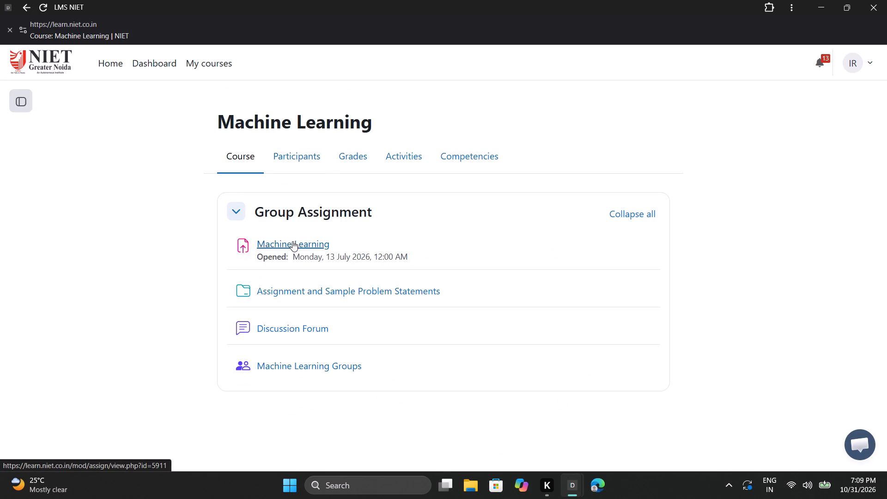
{"action": "double_click", "coordinate": [292, 241]}
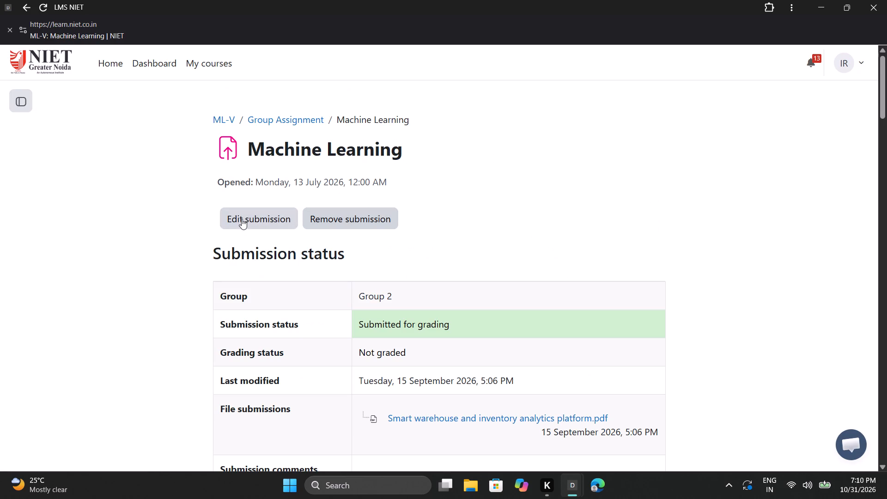
{"action": "left_click", "coordinate": [242, 220]}
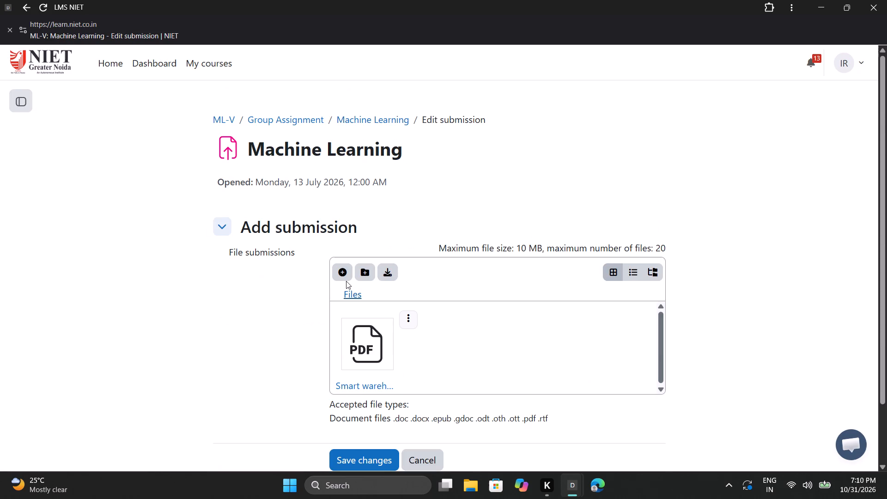
Upload the PDF ML_PBL_PROGRESS_REPORT_1 from the Desktop ml folder to the submission, saved as ML_PBL_PROGRESS_REPORT_1.
{"action": "left_click", "coordinate": [343, 278]}
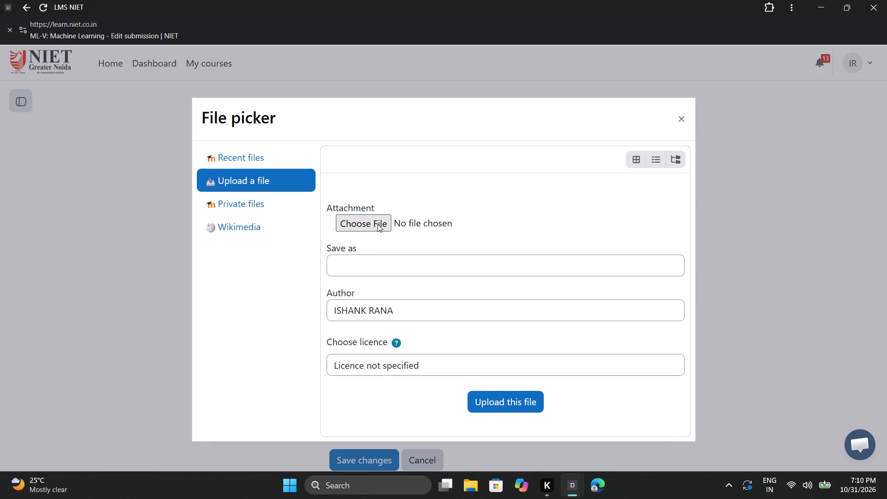
{"action": "left_click", "coordinate": [377, 224]}
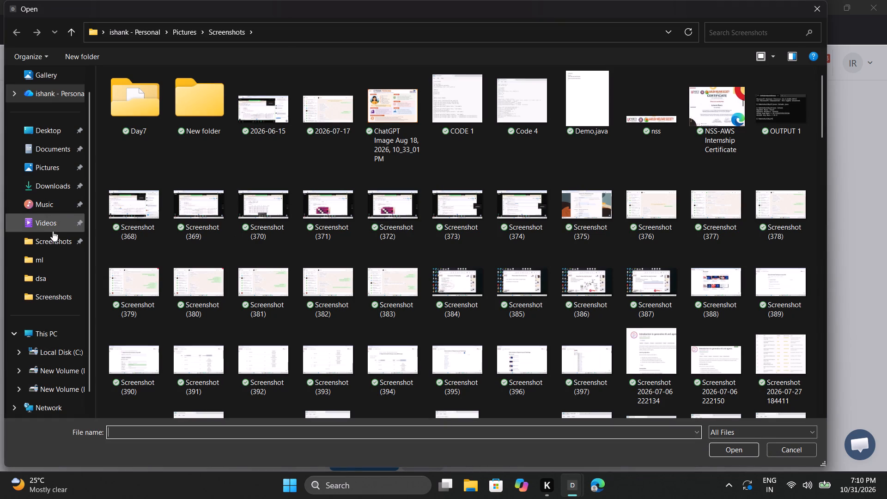
{"action": "double_click", "coordinate": [49, 265]}
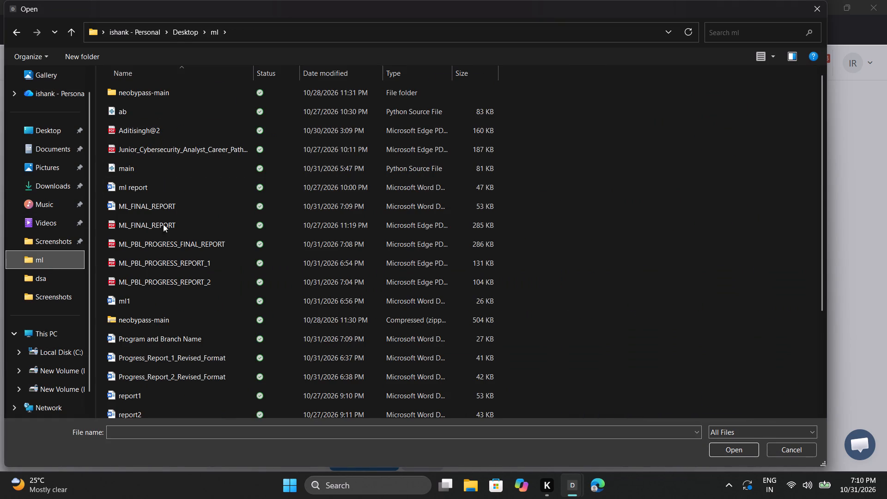
{"action": "left_click", "coordinate": [177, 266]}
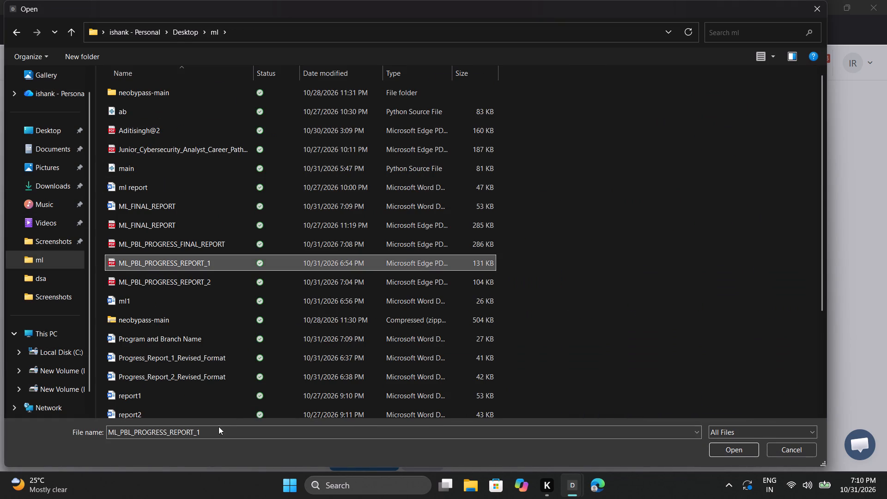
{"action": "left_click_drag", "start_coordinate": [216, 432], "coordinate": [216, 427]}
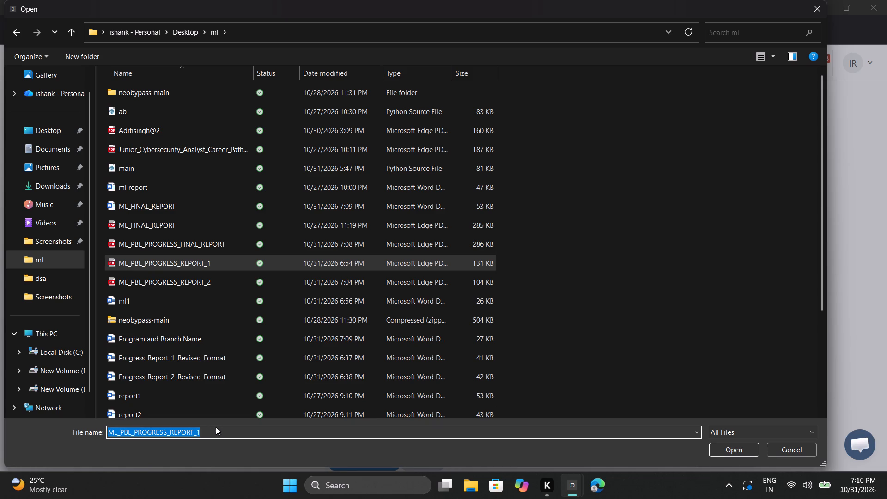
{"action": "key", "text": "ctrl+c"}
{"action": "left_click", "coordinate": [216, 427]}
{"action": "left_click", "coordinate": [723, 450]}
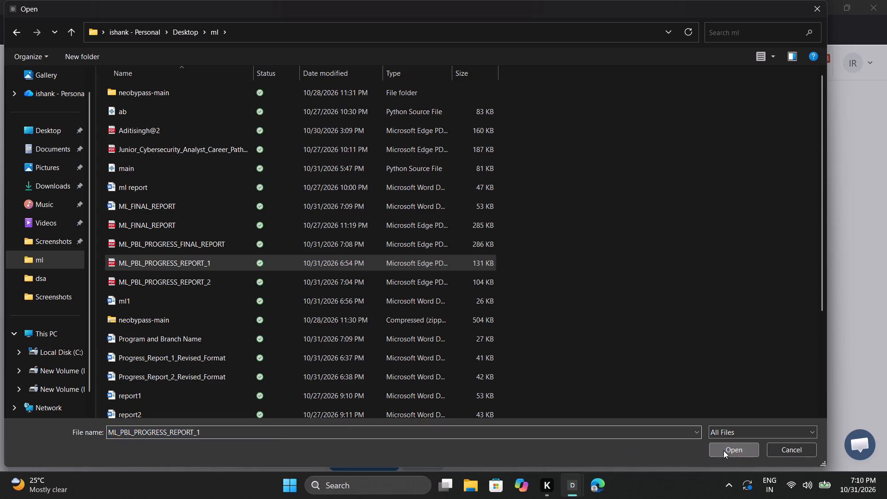
{"action": "left_click", "coordinate": [486, 271]}
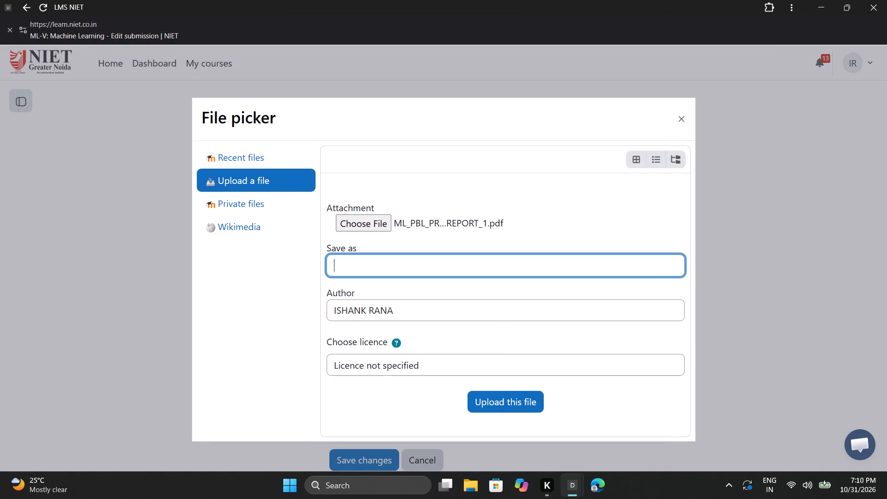
{"action": "key", "text": "ctrl+v"}
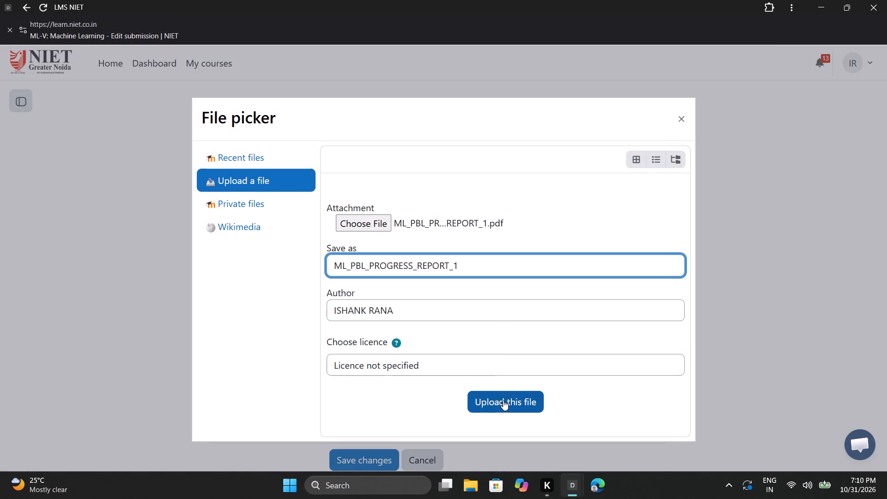
{"action": "left_click", "coordinate": [503, 400]}
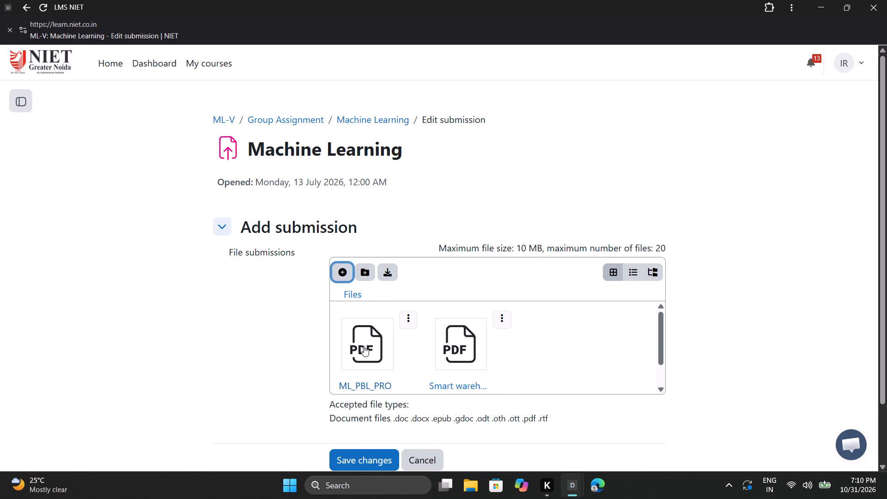
Upload the PDF ML_PBL_PROGRESS_REPORT_2 from the ml folder to the submission, without a custom save name.
{"action": "left_click", "coordinate": [340, 269]}
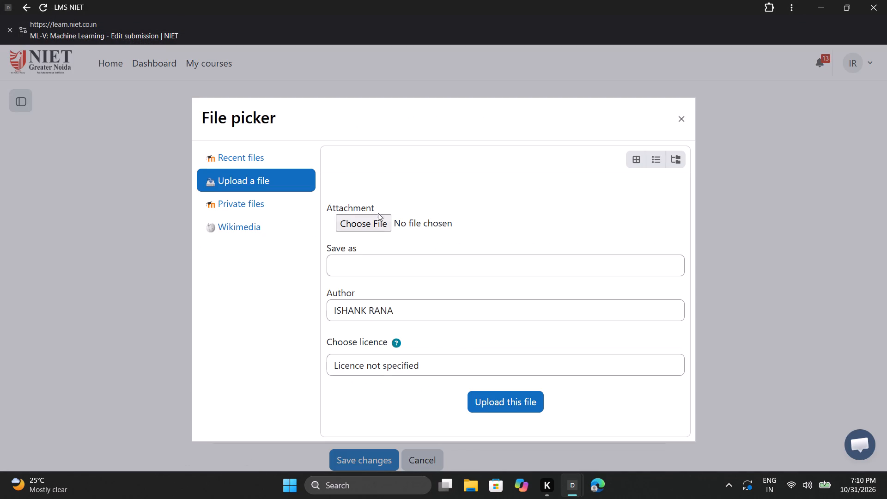
{"action": "left_click", "coordinate": [377, 218]}
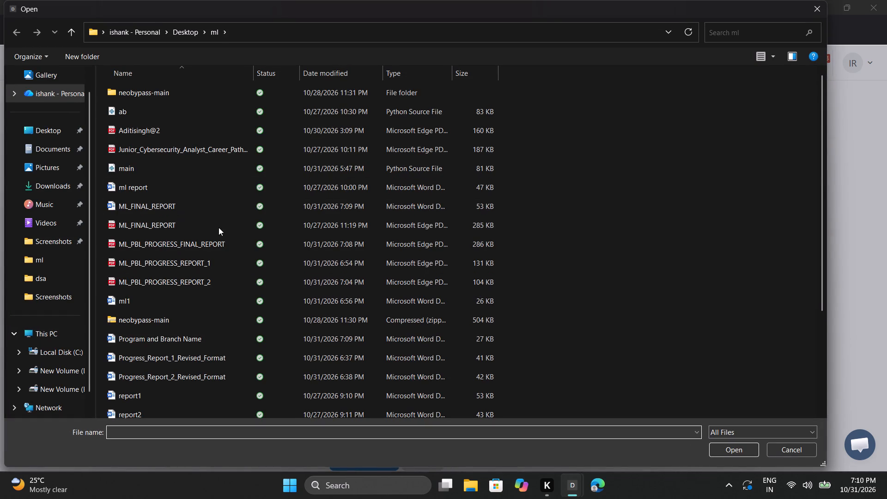
{"action": "left_click", "coordinate": [202, 282]}
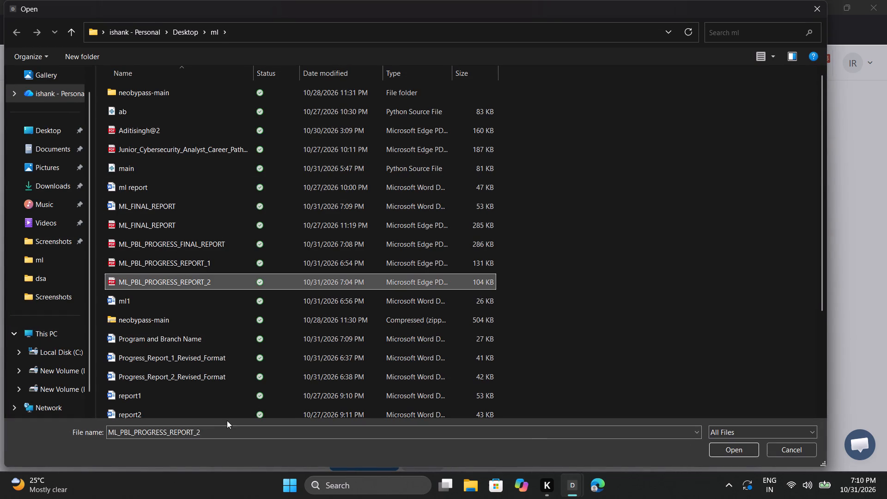
{"action": "left_click_drag", "start_coordinate": [217, 435], "coordinate": [114, 435]}
{"action": "key", "text": "ctrl+c"}
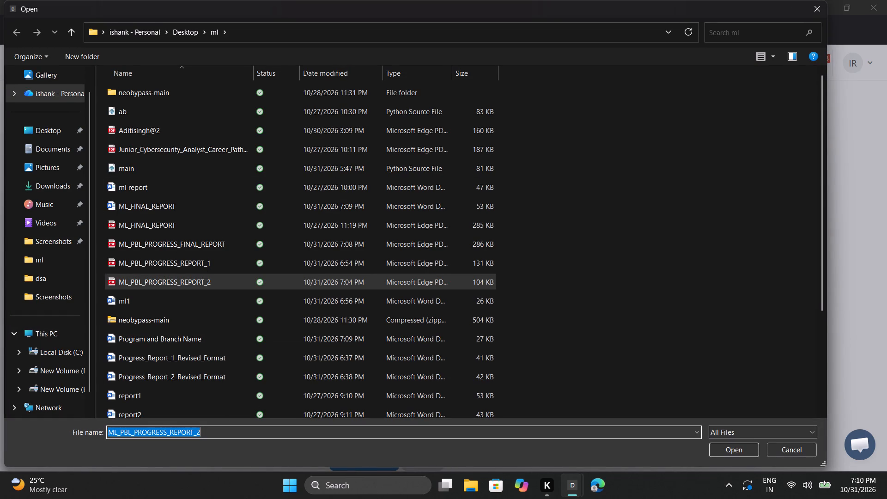
{"action": "left_click", "coordinate": [747, 451]}
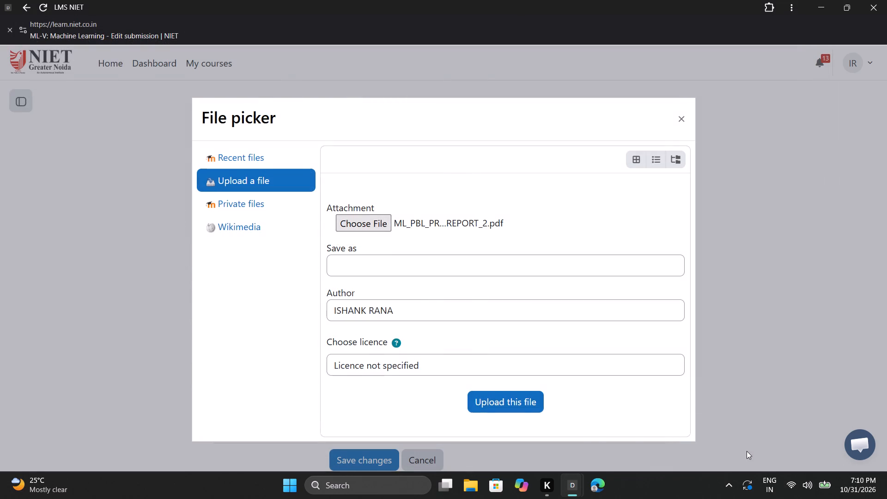
{"action": "left_click", "coordinate": [529, 399]}
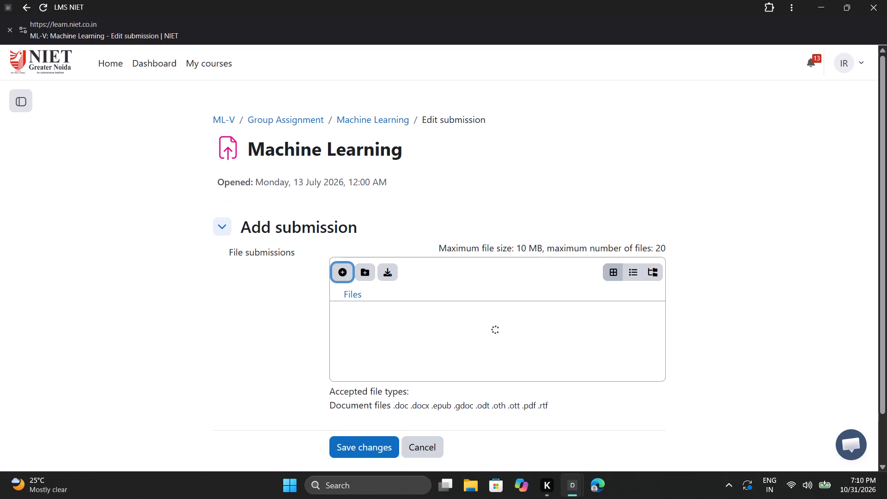
Upload the PDF ML_PBL_PROGRESS_FINAL_REPORT from the ml folder to the submission, saved as ML_PBL_PROGRESS_FINAL_REPORT.
{"action": "left_click", "coordinate": [339, 273]}
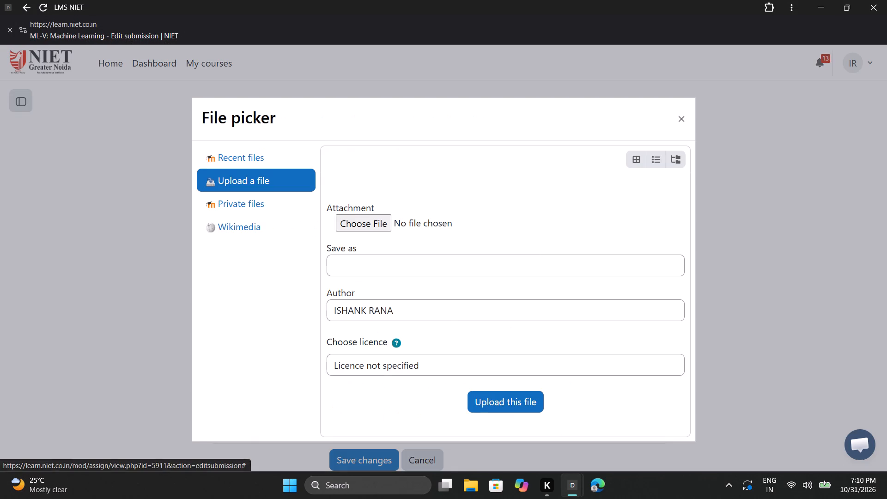
{"action": "left_click", "coordinate": [359, 219]}
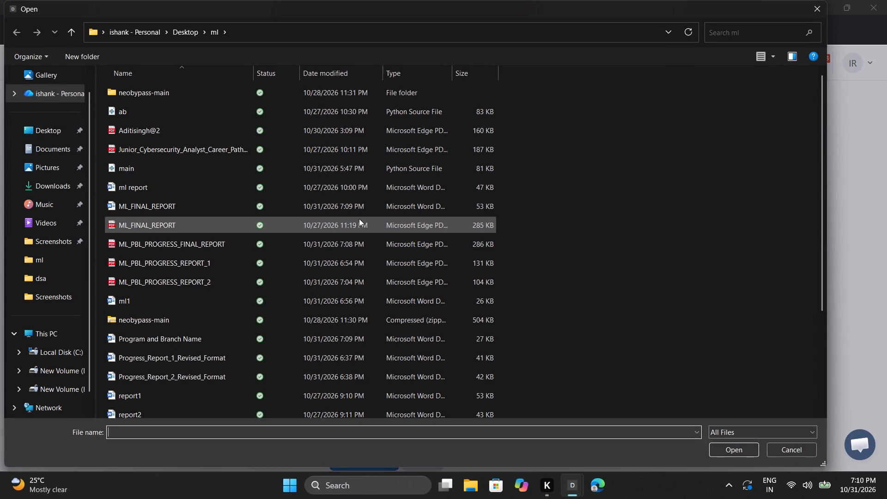
{"action": "left_click", "coordinate": [180, 226]}
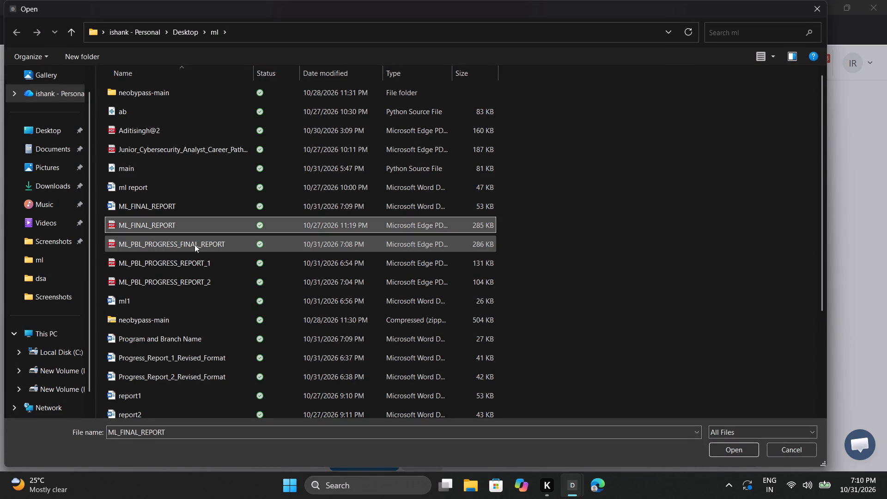
{"action": "left_click", "coordinate": [194, 244]}
{"action": "left_click", "coordinate": [740, 449]}
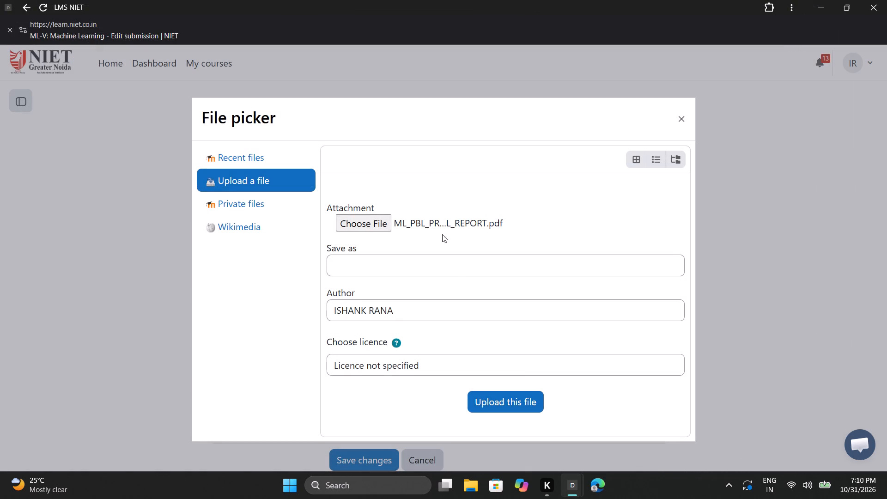
{"action": "left_click_drag", "start_coordinate": [394, 222], "coordinate": [485, 221]}
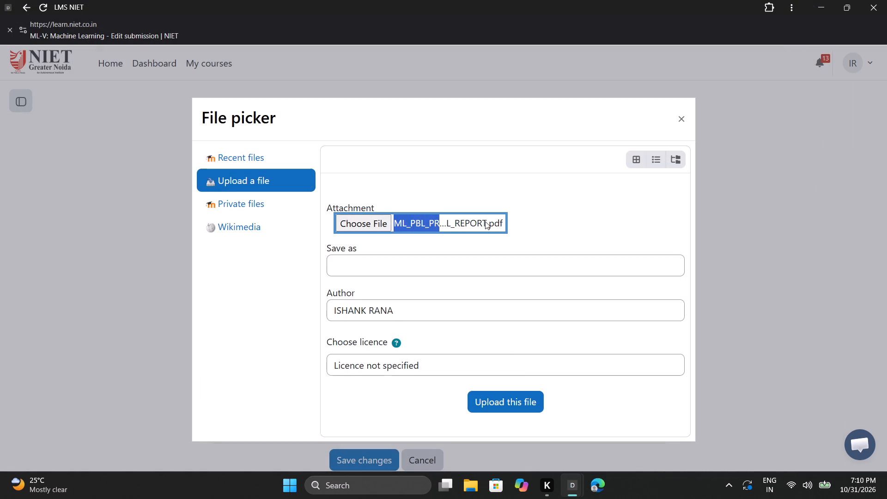
{"action": "left_click_drag", "start_coordinate": [485, 221], "coordinate": [490, 220]}
{"action": "left_click_drag", "start_coordinate": [490, 220], "coordinate": [506, 229]}
{"action": "key", "text": "ctrl+c"}
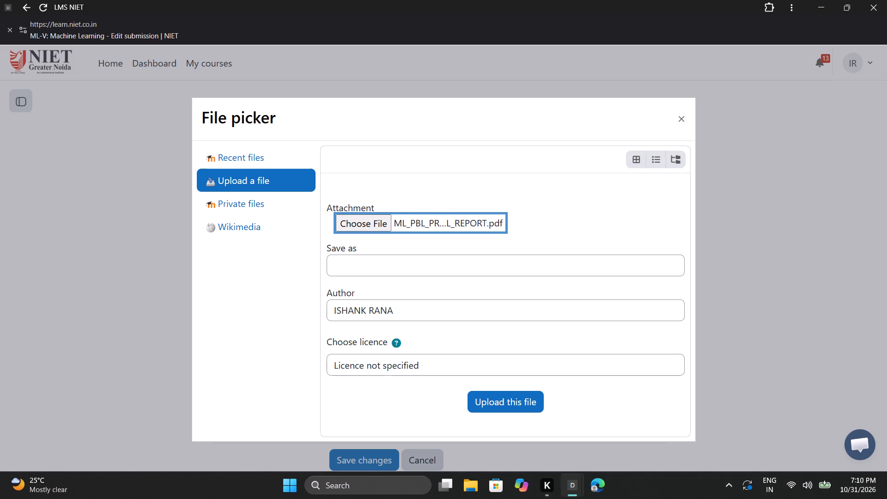
{"action": "left_click", "coordinate": [486, 270]}
{"action": "key", "text": "ctrl+v"}
{"action": "key", "text": "BackSpace"}
{"action": "key", "text": "BackSpace"}
{"action": "key", "text": "BackSpace"}
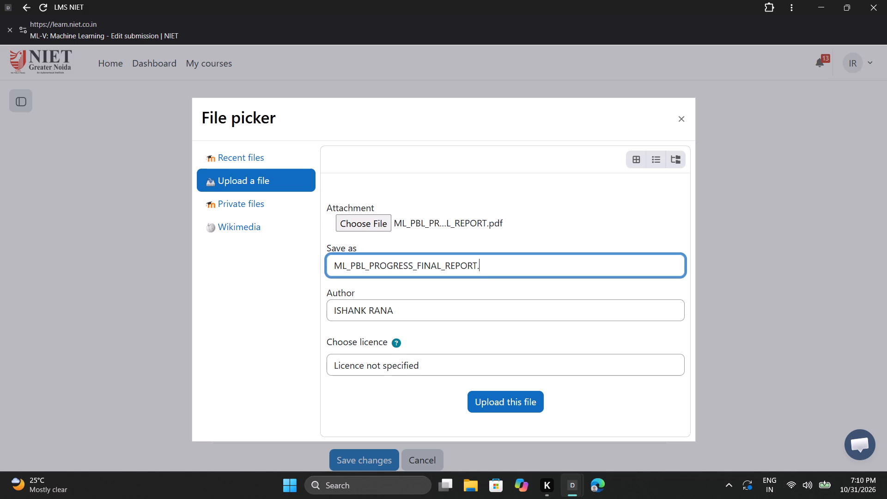
{"action": "key", "text": "BackSpace"}
{"action": "left_click", "coordinate": [510, 406]}
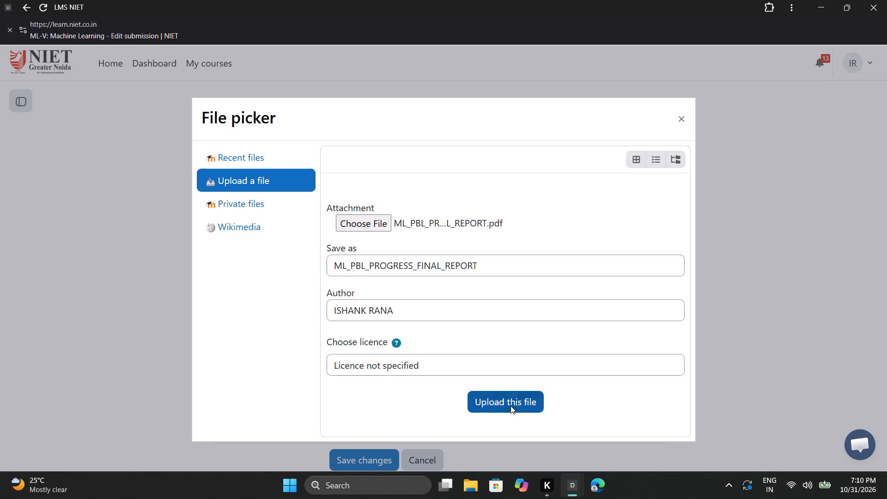
Save the changes to the Machine Learning assignment submission.
{"action": "scroll", "coordinate": [450, 427], "scroll_direction": "down", "scroll_amount": 2}
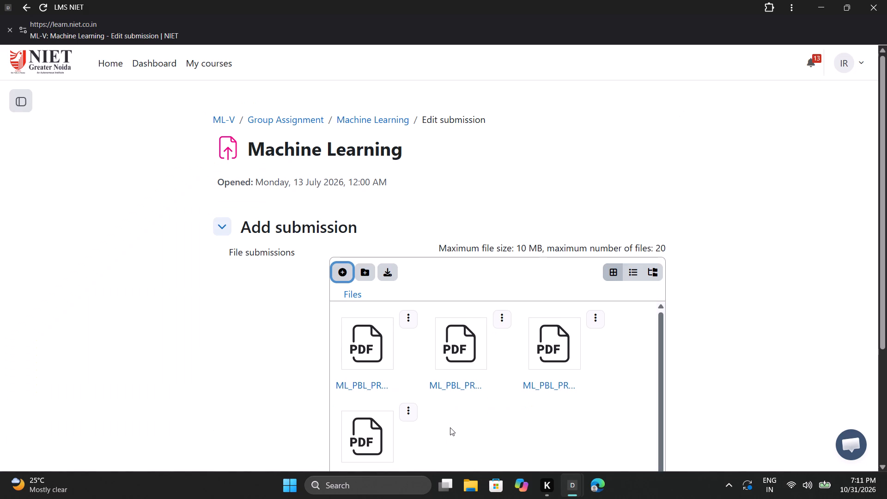
{"action": "scroll", "coordinate": [450, 427], "scroll_direction": "down", "scroll_amount": 1}
{"action": "scroll", "coordinate": [445, 220], "scroll_direction": "down", "scroll_amount": 2}
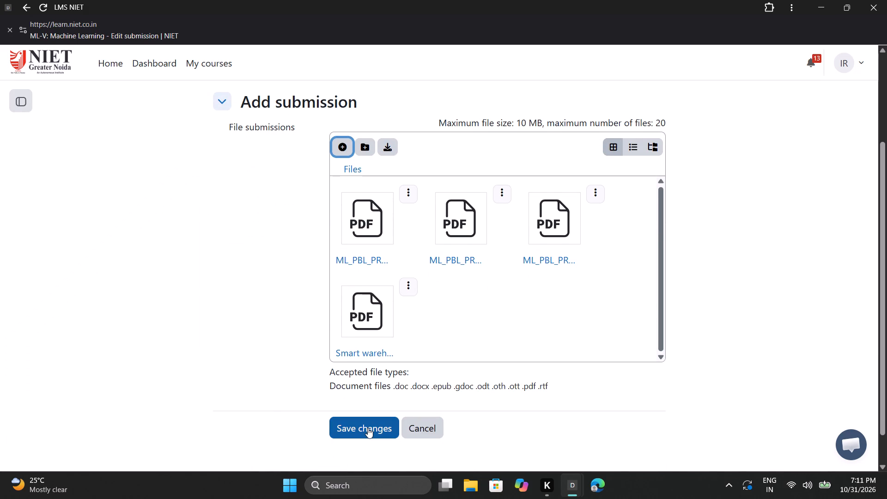
{"action": "left_click", "coordinate": [368, 428]}
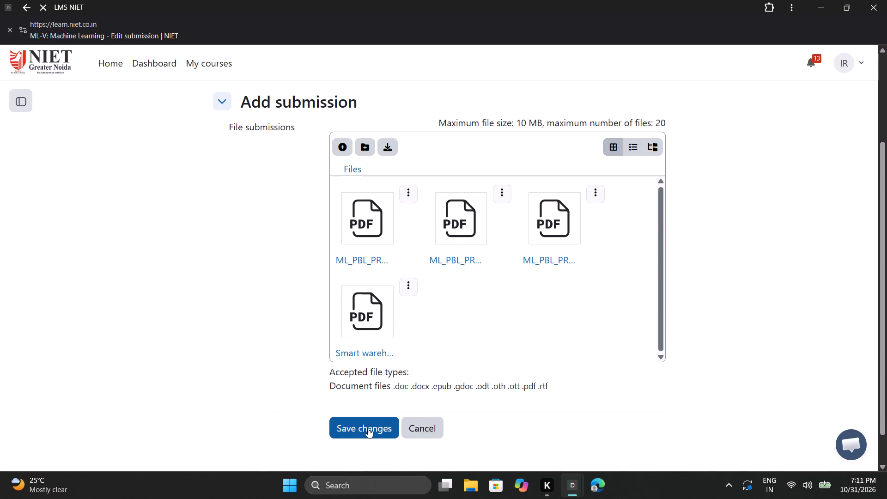
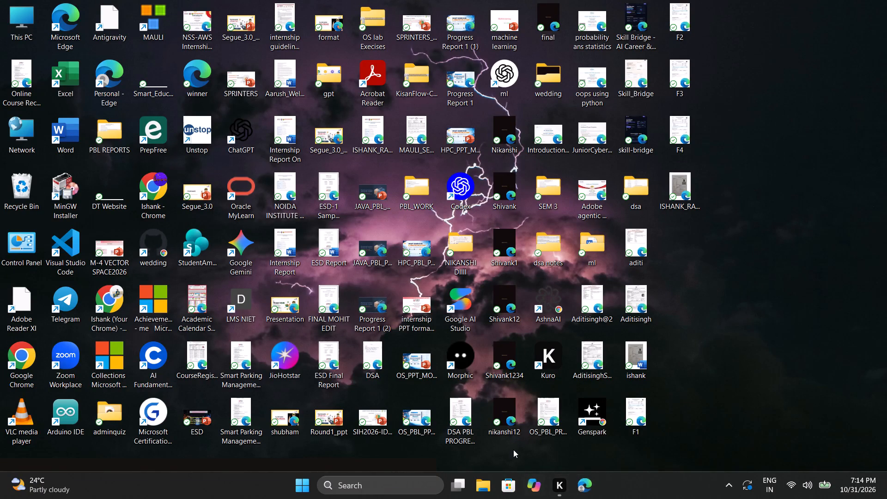
Find WhatsApp among the recent Windows search entries and bring up its options.
{"action": "left_click", "coordinate": [393, 483]}
{"action": "right_click", "coordinate": [405, 170]}
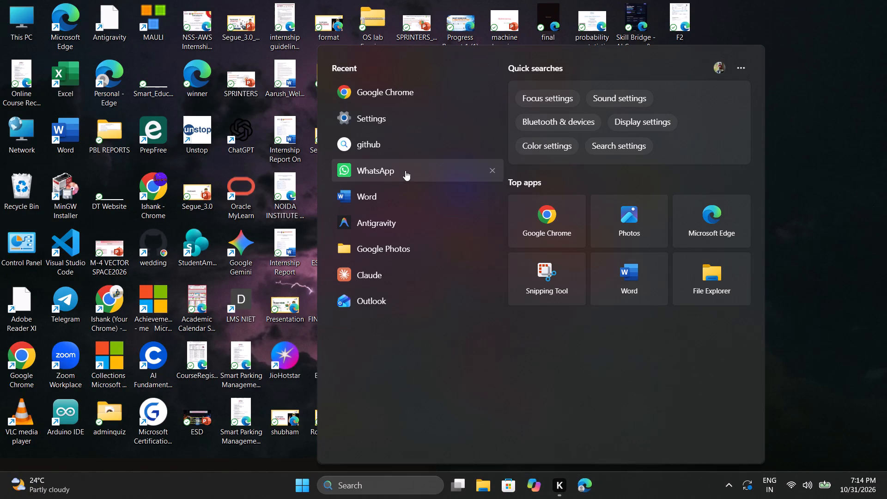
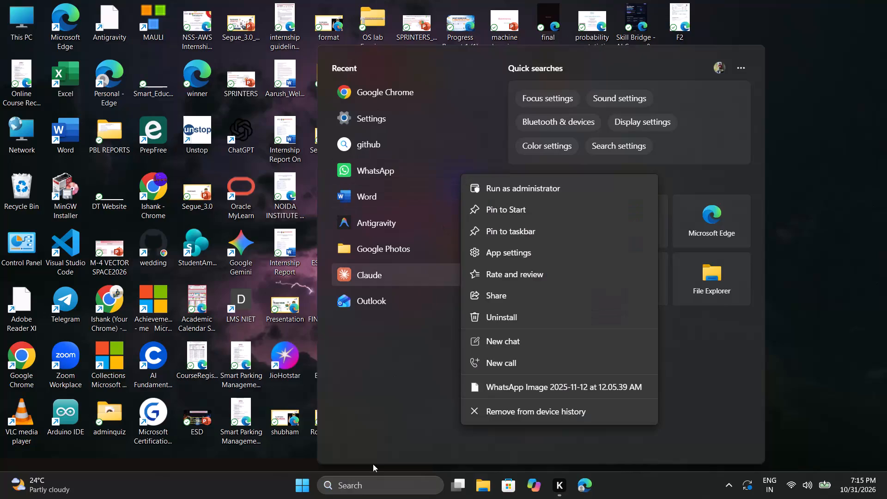
Search Windows for "what" and start uninstalling the WhatsApp app.
{"action": "left_click", "coordinate": [373, 487]}
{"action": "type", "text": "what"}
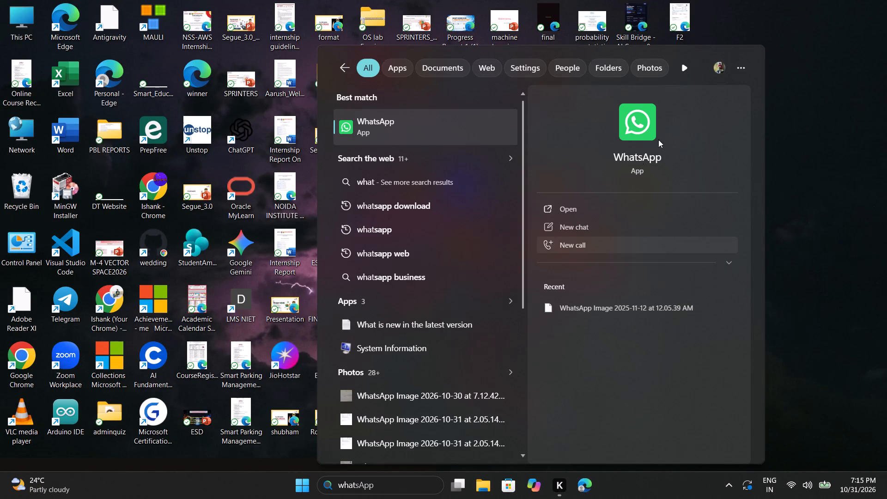
{"action": "right_click", "coordinate": [624, 128]}
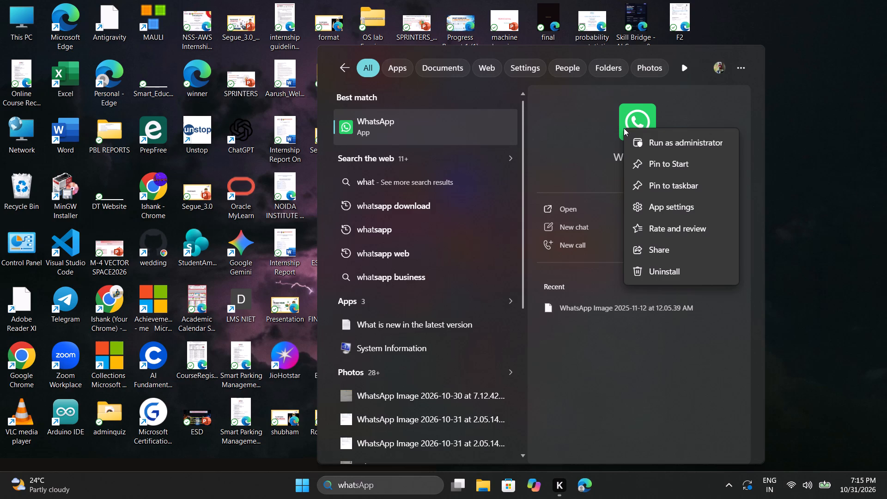
{"action": "left_click", "coordinate": [685, 267]}
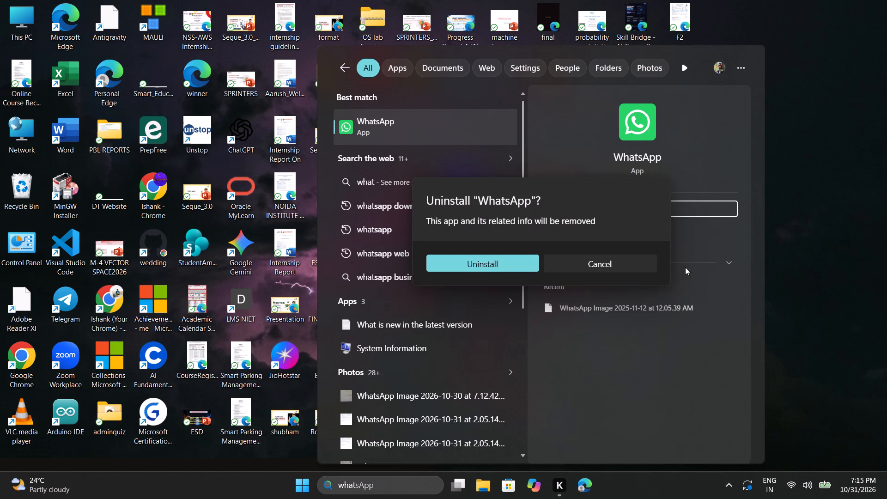
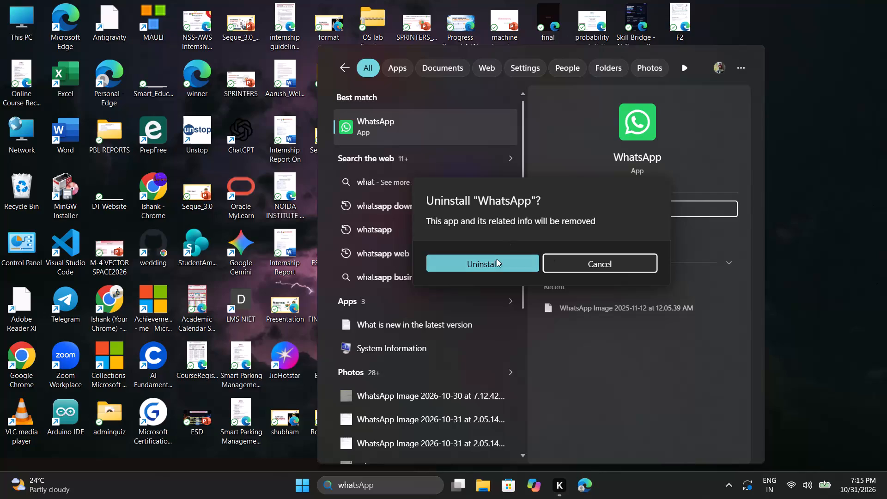
Uninstall the WhatsApp app and its related info, and leave the app search.
{"action": "left_click", "coordinate": [496, 261]}
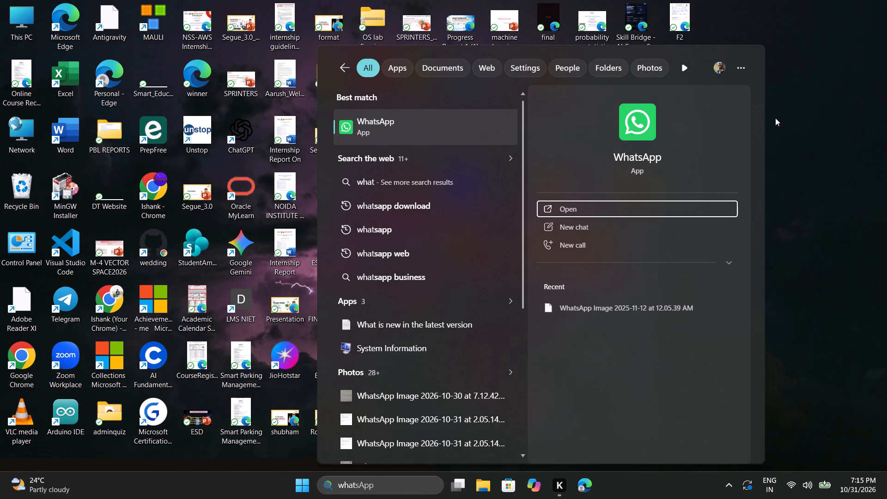
{"action": "left_click", "coordinate": [775, 118]}
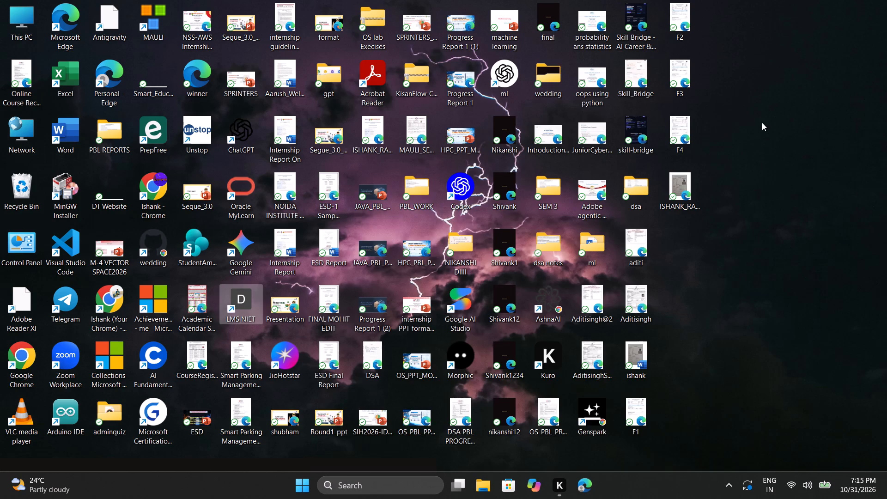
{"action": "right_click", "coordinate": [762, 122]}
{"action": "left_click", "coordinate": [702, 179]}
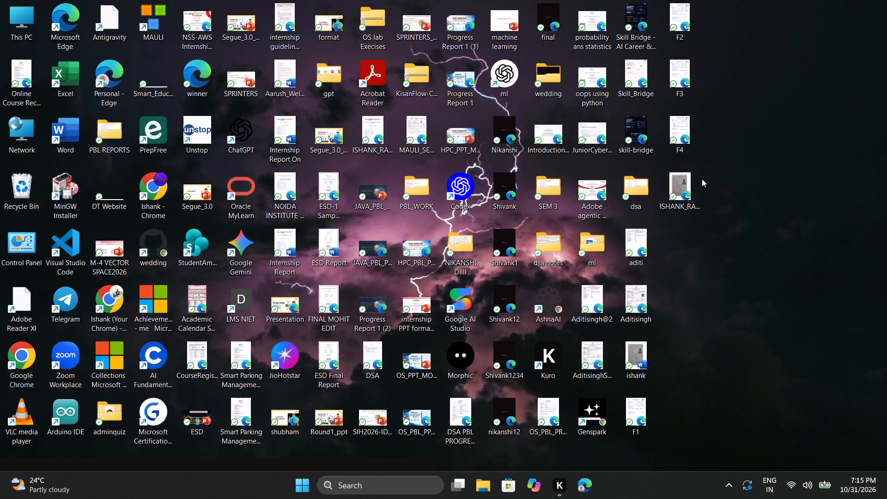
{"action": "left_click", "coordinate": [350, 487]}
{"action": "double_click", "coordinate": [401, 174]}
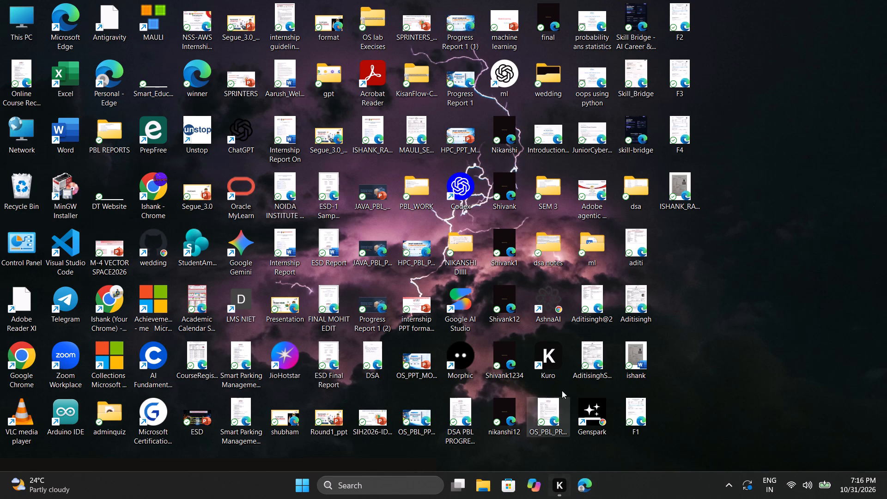
Open the Windows search from the desktop.
{"action": "left_click", "coordinate": [413, 490]}
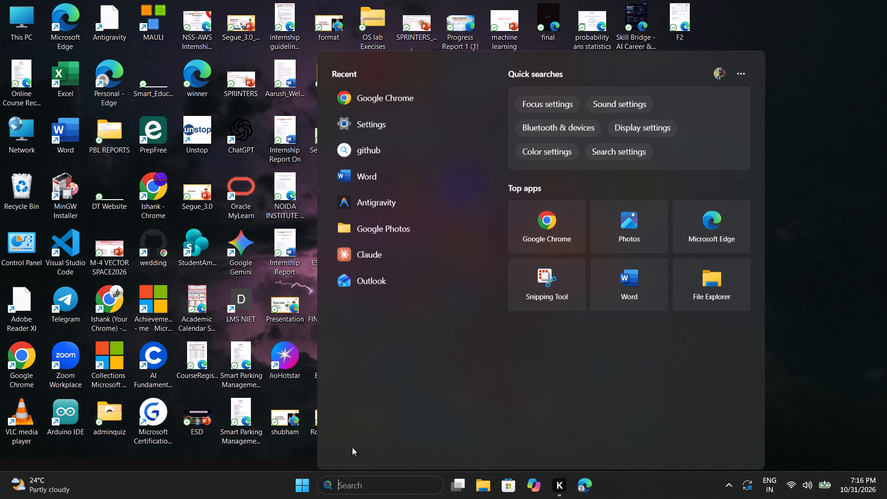
Search the Microsoft Store for whatsapp and install the WhatsApp app by WhatsApp Inc.
{"action": "left_click", "coordinate": [861, 191]}
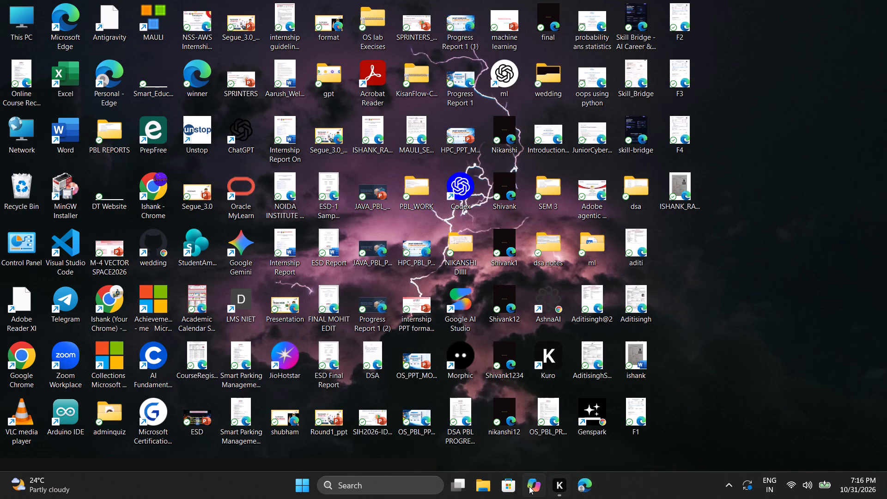
{"action": "left_click", "coordinate": [510, 485]}
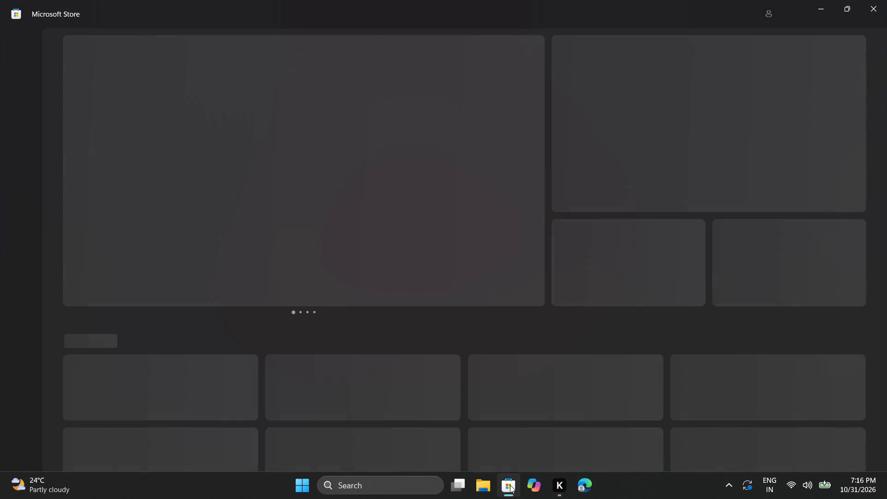
{"action": "left_click", "coordinate": [429, 12]}
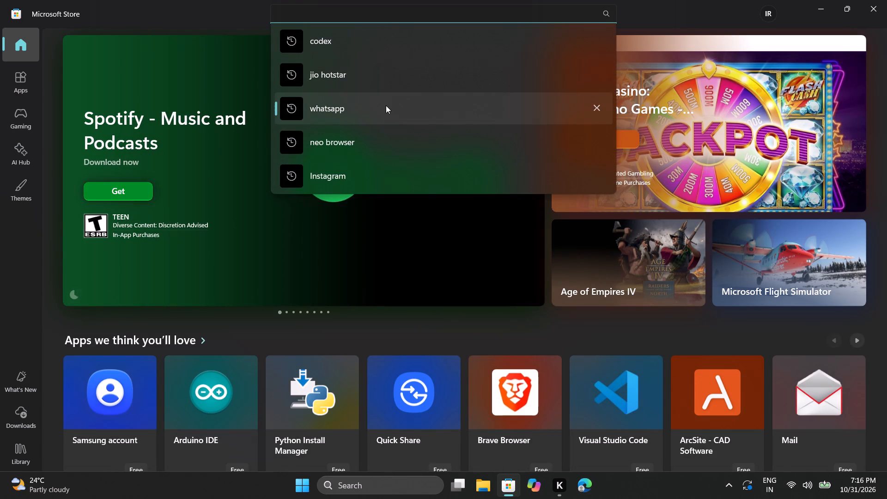
{"action": "left_click", "coordinate": [386, 105]}
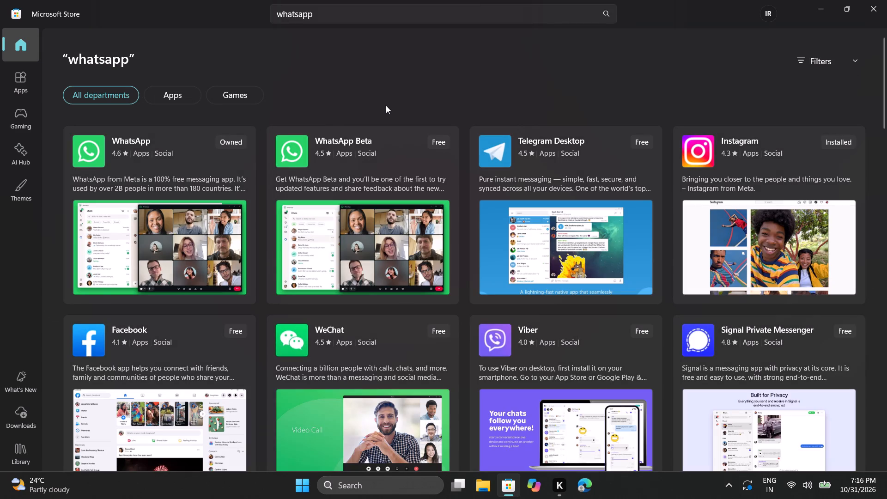
{"action": "left_click", "coordinate": [118, 152]}
{"action": "left_click", "coordinate": [152, 220]}
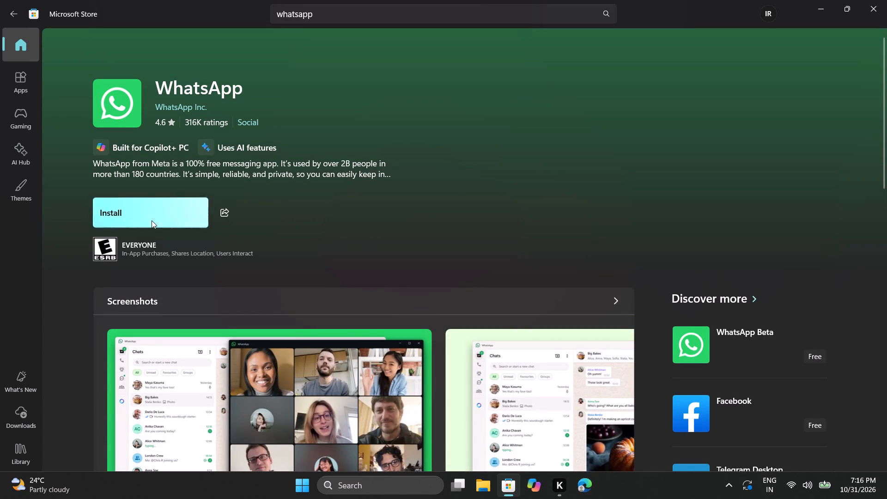
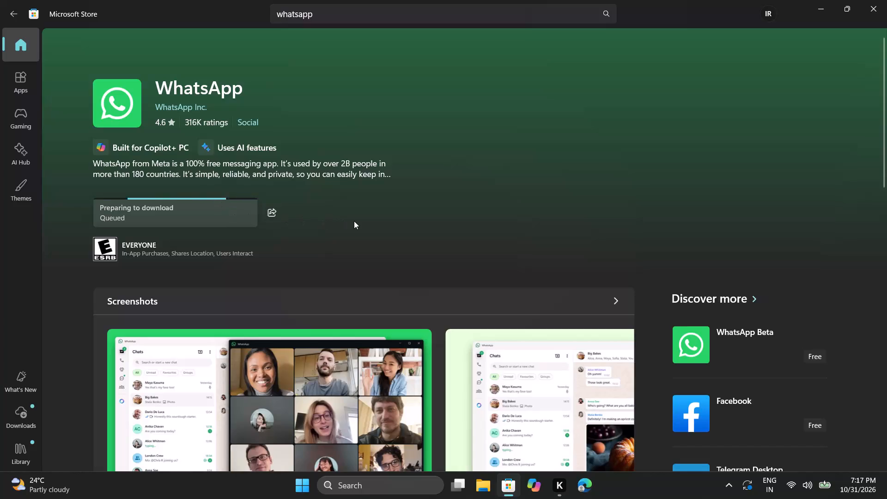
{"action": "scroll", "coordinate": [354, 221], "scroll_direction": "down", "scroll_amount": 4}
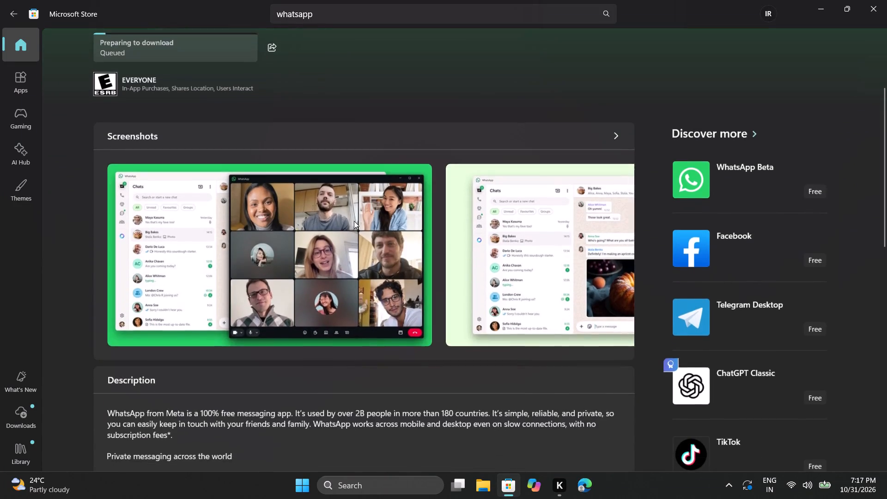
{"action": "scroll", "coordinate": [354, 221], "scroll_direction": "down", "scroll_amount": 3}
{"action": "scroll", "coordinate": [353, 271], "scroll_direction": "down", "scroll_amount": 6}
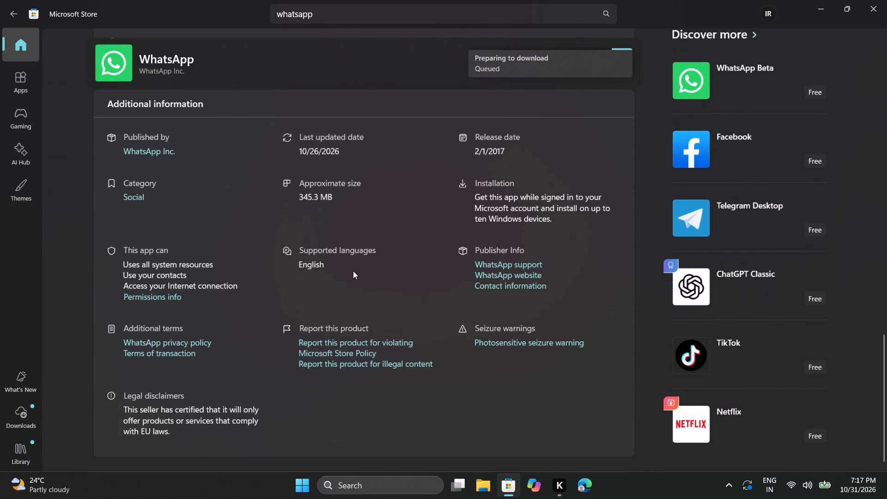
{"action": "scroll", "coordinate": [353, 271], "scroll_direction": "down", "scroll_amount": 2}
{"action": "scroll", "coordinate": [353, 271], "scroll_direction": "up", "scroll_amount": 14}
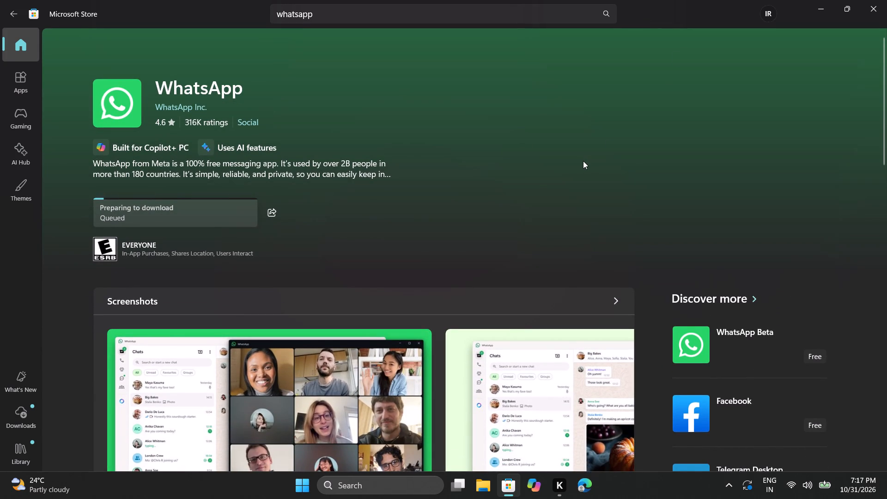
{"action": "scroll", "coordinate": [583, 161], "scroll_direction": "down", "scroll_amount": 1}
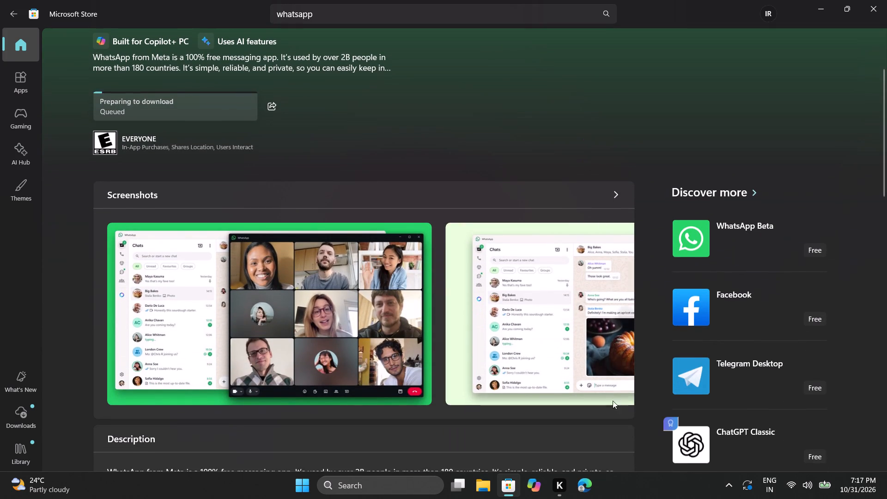
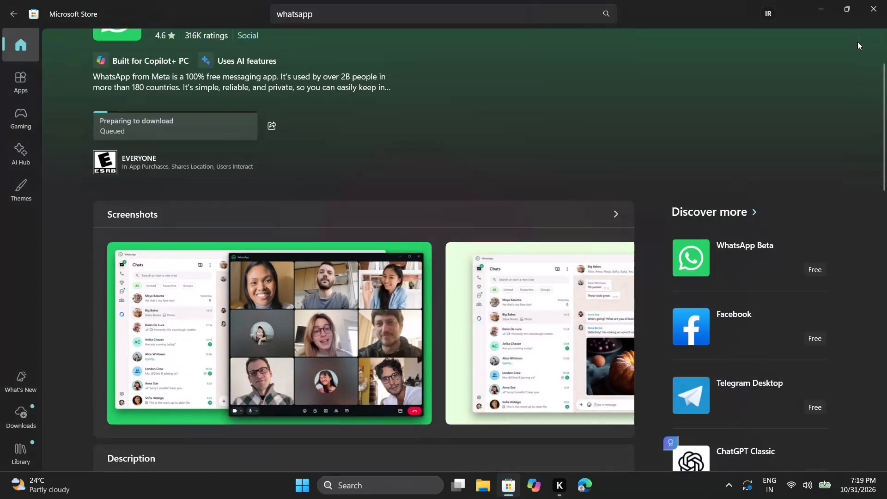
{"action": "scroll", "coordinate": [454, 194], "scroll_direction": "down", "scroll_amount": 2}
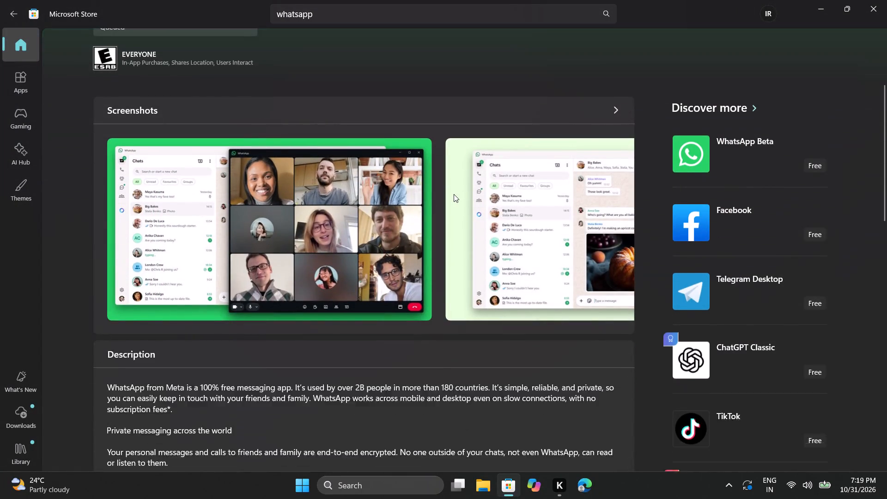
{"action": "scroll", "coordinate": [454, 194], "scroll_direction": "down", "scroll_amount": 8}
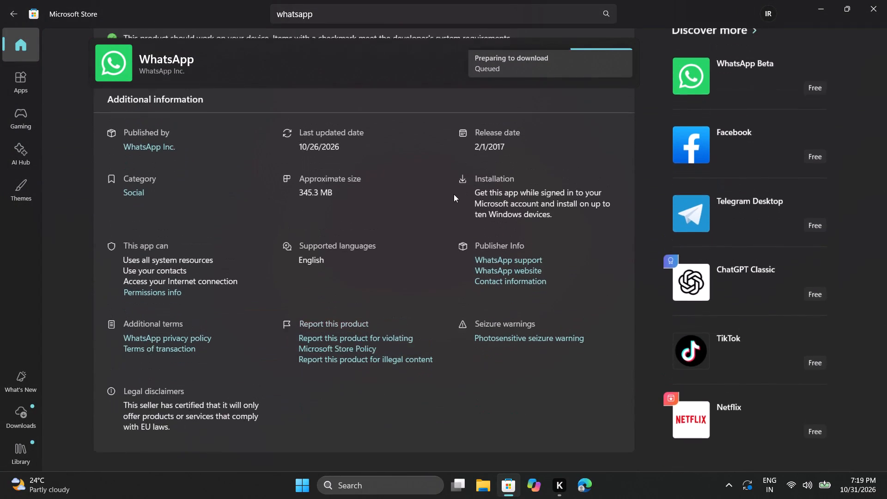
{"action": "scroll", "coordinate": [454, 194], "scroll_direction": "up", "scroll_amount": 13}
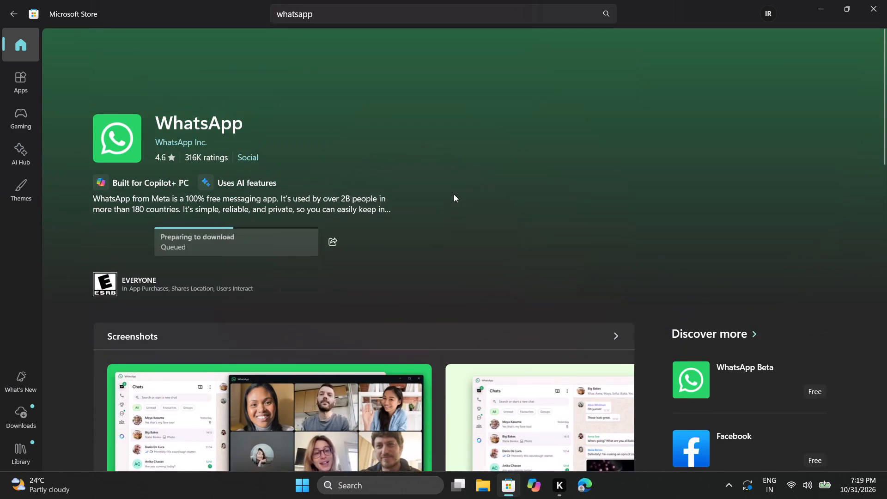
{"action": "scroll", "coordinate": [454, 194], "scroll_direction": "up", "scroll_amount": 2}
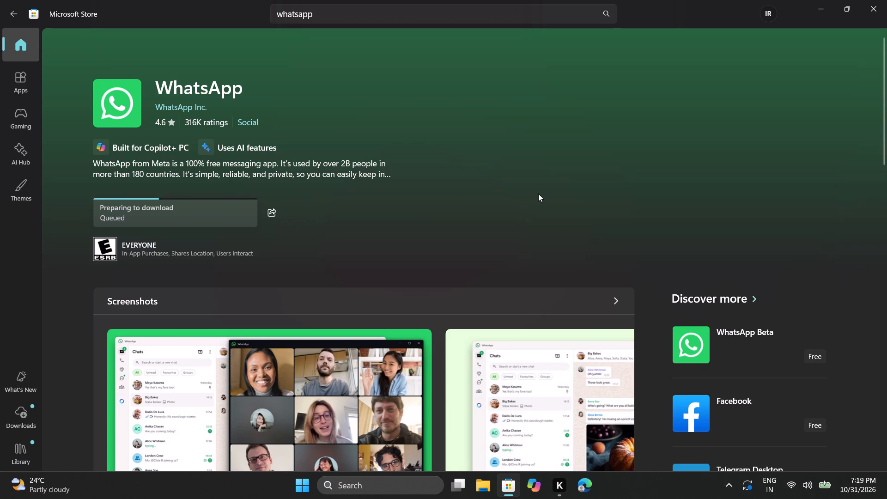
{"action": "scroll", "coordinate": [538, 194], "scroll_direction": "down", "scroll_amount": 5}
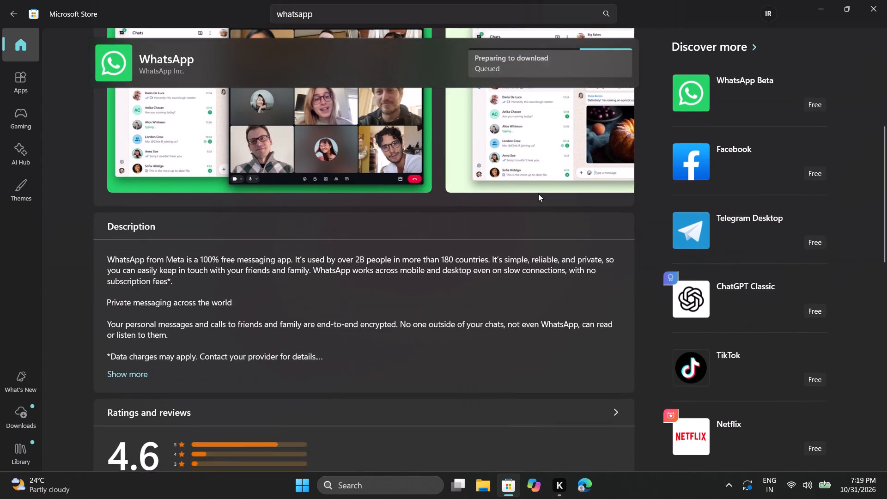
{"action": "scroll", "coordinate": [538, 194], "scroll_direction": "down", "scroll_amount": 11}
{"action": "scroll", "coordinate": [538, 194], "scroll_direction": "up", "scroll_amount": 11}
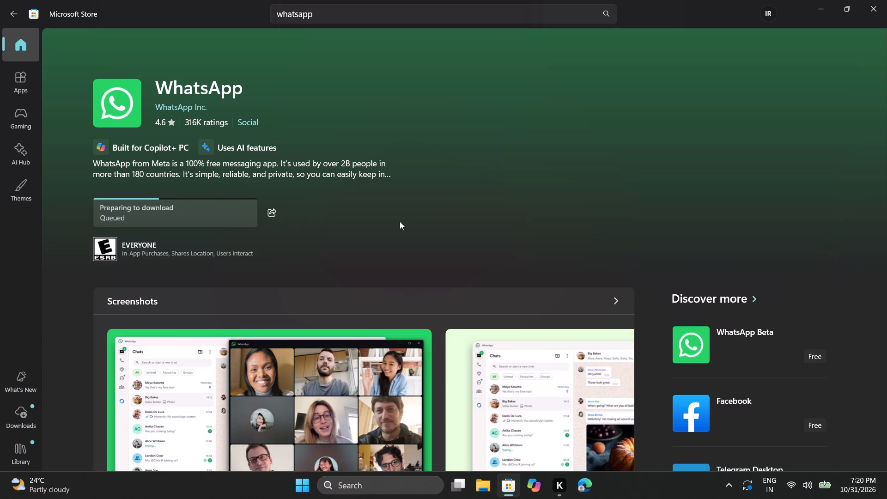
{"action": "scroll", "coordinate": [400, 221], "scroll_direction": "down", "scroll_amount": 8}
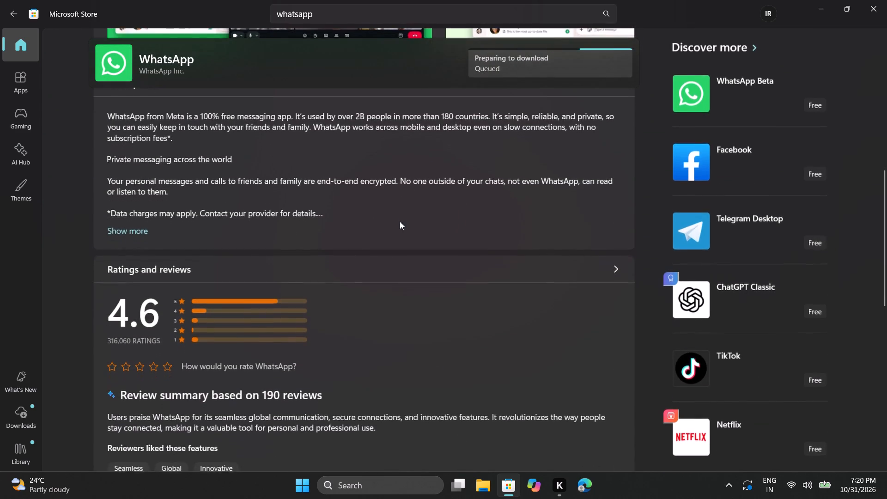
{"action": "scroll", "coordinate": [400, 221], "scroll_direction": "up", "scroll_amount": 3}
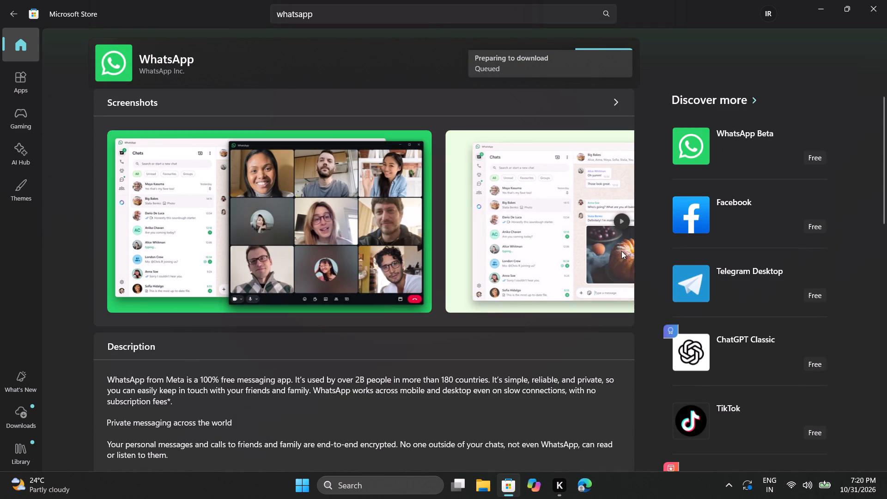
Browse the WhatsApp listing's screenshots through to the last one, view it enlarged and close the enlarged view.
{"action": "left_click", "coordinate": [619, 220]}
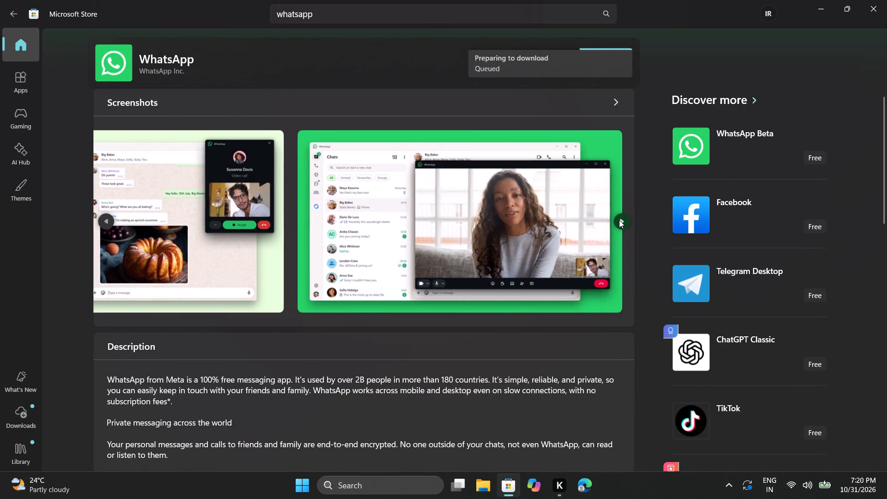
{"action": "left_click", "coordinate": [619, 220]}
{"action": "left_click", "coordinate": [619, 220]}
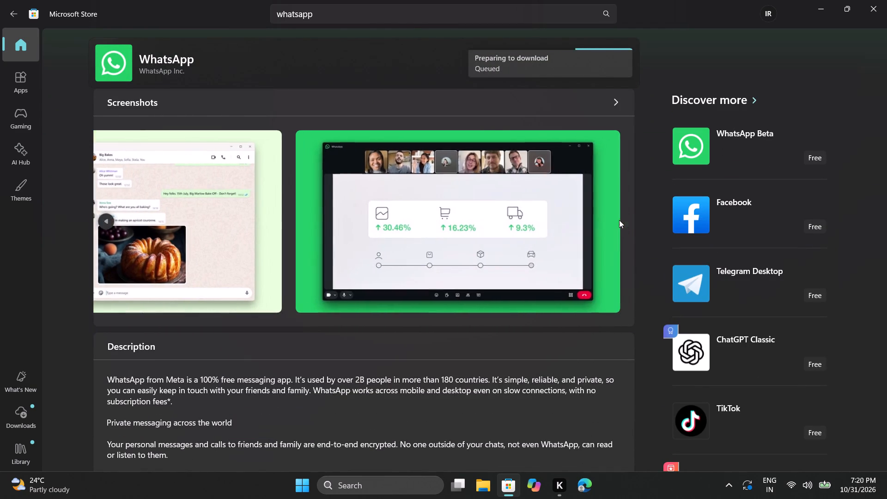
{"action": "left_click", "coordinate": [619, 220]}
{"action": "left_click", "coordinate": [857, 43]}
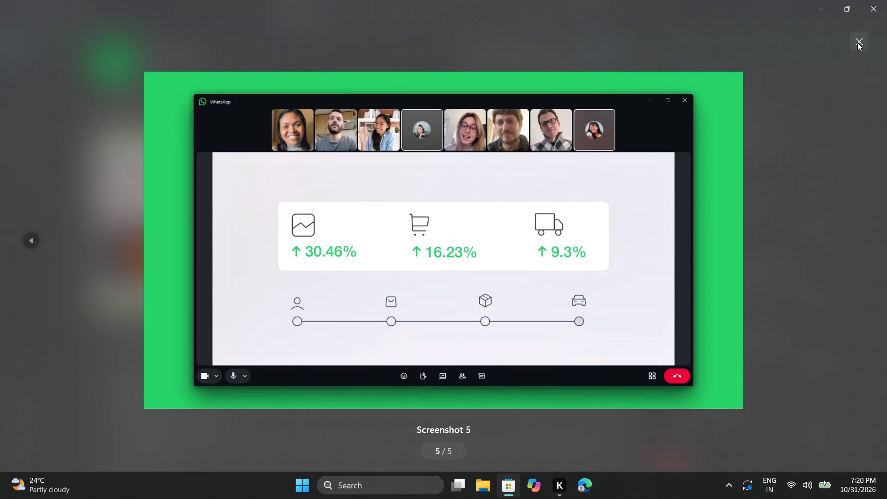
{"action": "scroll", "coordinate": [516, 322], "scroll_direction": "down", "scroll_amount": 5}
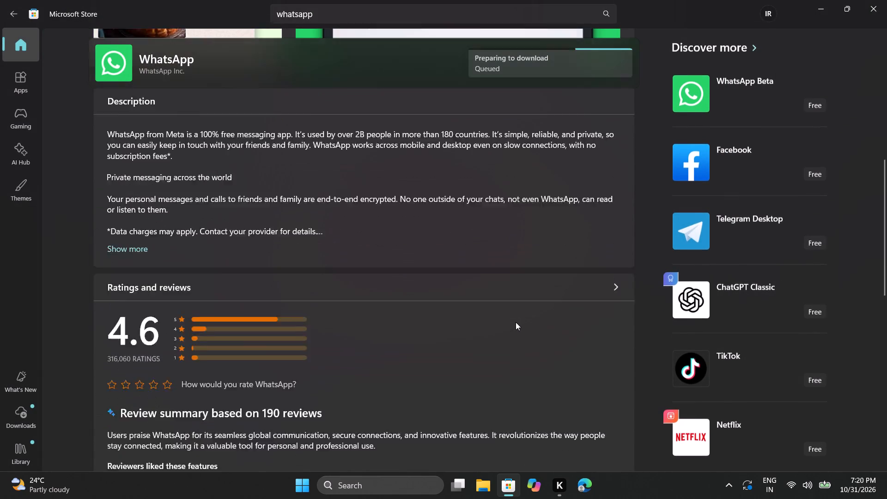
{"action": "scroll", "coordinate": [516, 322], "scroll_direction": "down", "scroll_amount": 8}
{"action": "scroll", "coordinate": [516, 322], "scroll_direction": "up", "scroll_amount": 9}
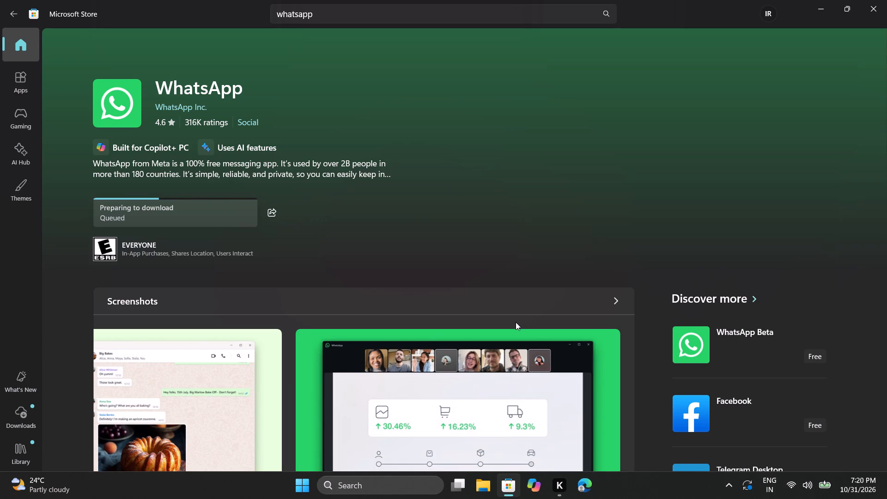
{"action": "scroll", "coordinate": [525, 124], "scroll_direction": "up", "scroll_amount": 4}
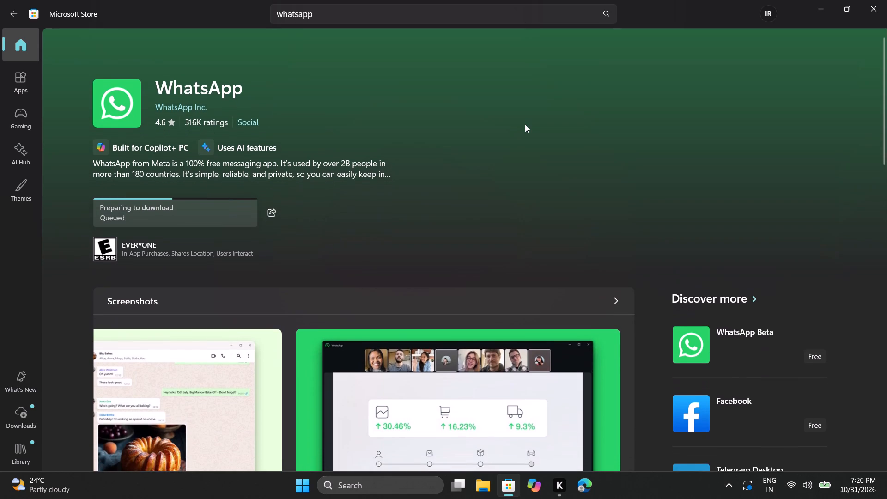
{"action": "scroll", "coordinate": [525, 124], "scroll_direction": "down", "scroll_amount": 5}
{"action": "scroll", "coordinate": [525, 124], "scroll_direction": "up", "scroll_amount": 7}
Open Google Chrome from the Windows search, using the profile with the purple pixel-art picture.
{"action": "left_click", "coordinate": [411, 487]}
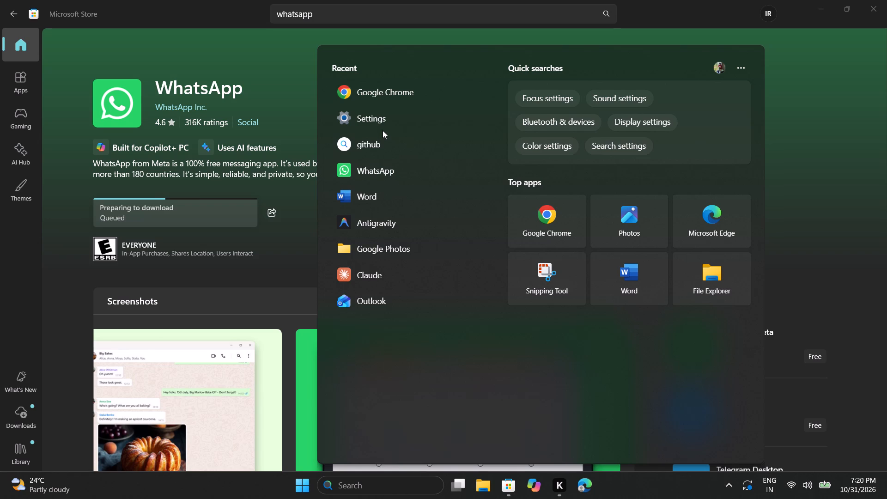
{"action": "left_click", "coordinate": [393, 93]}
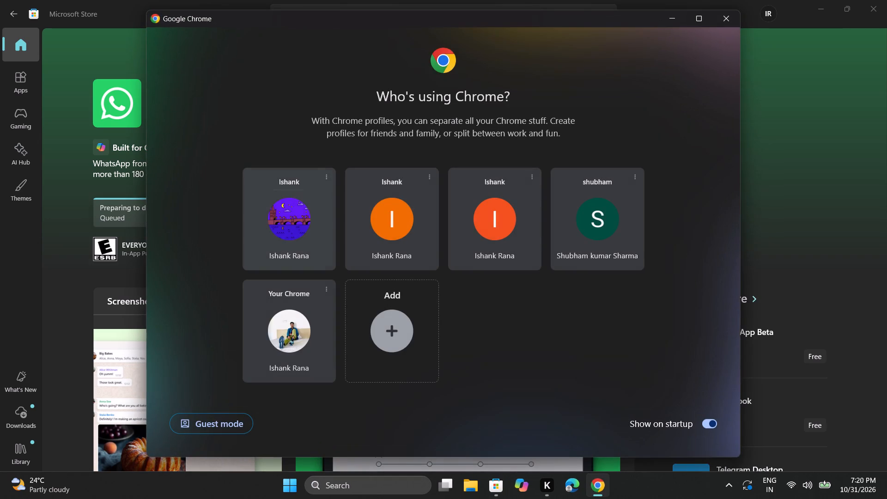
{"action": "left_click", "coordinate": [291, 222]}
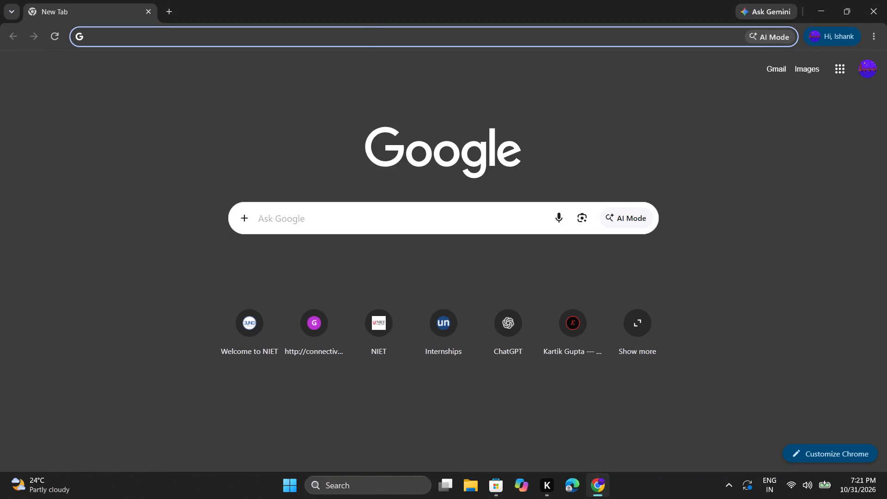
Open the address bar's search suggestions in the new tab.
{"action": "left_click", "coordinate": [371, 40]}
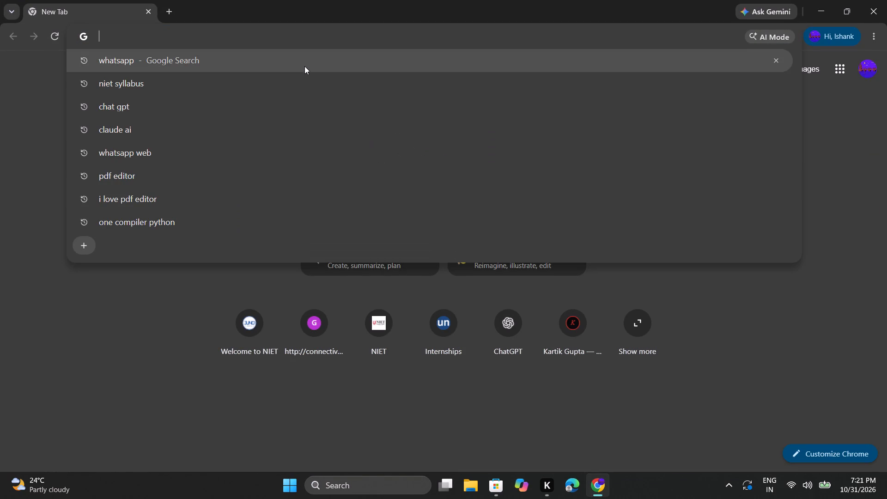